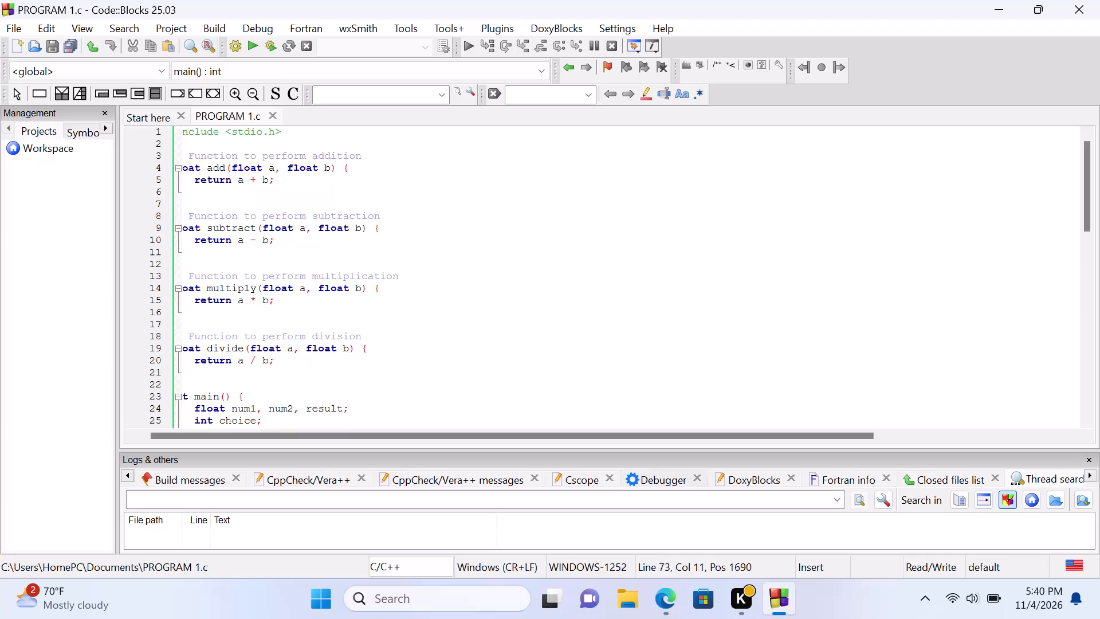
Switch to Word and open the recent document CHAPTER TWO.
click(387, 301)
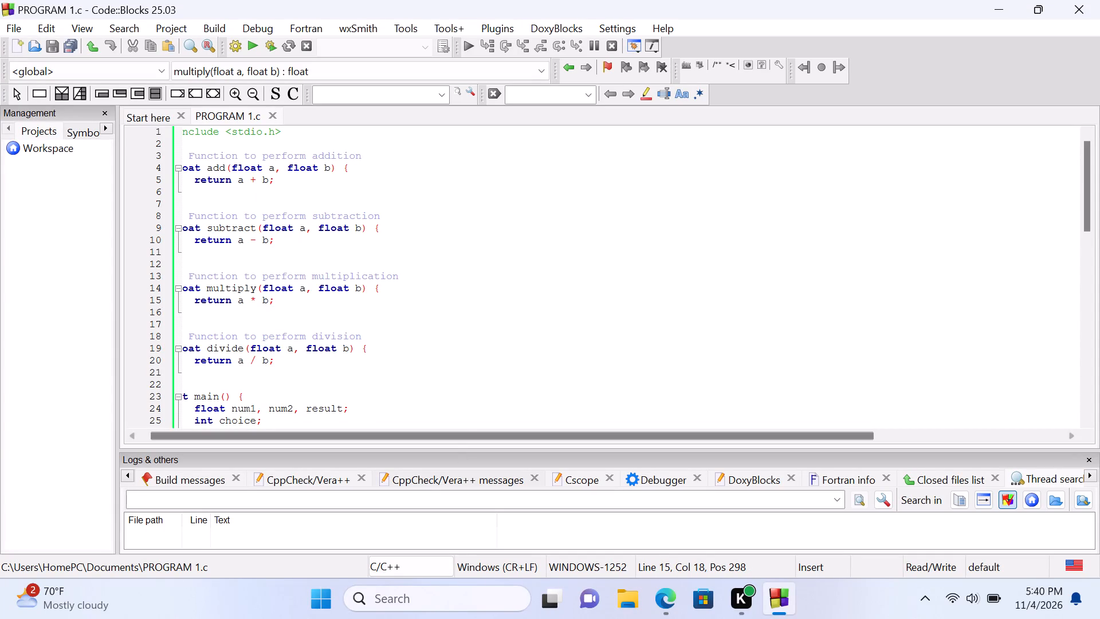
click(419, 597)
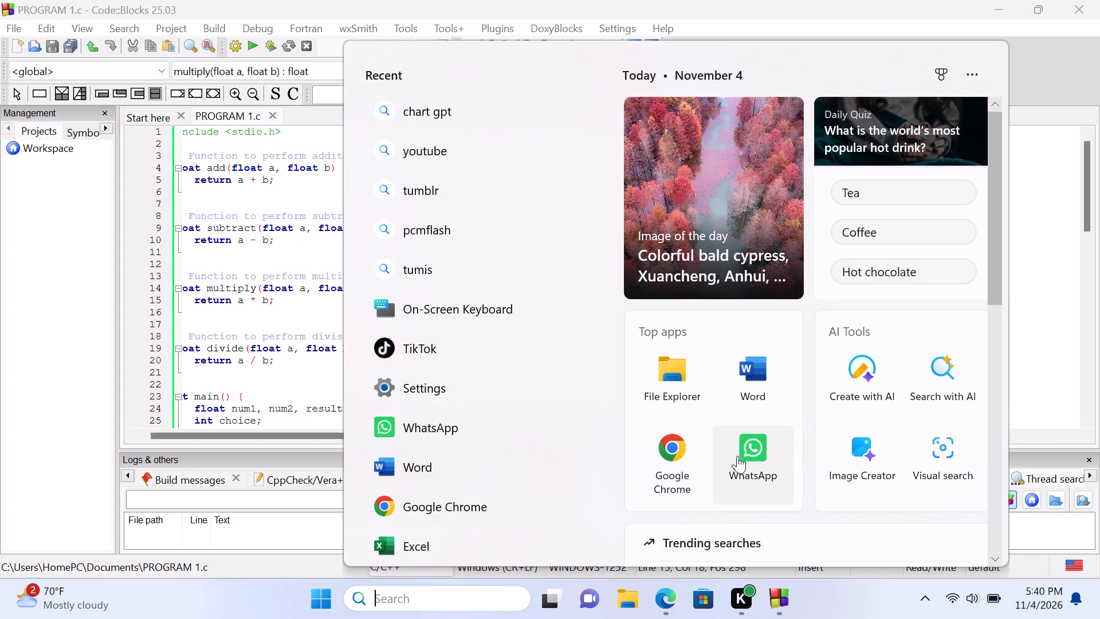
click(769, 381)
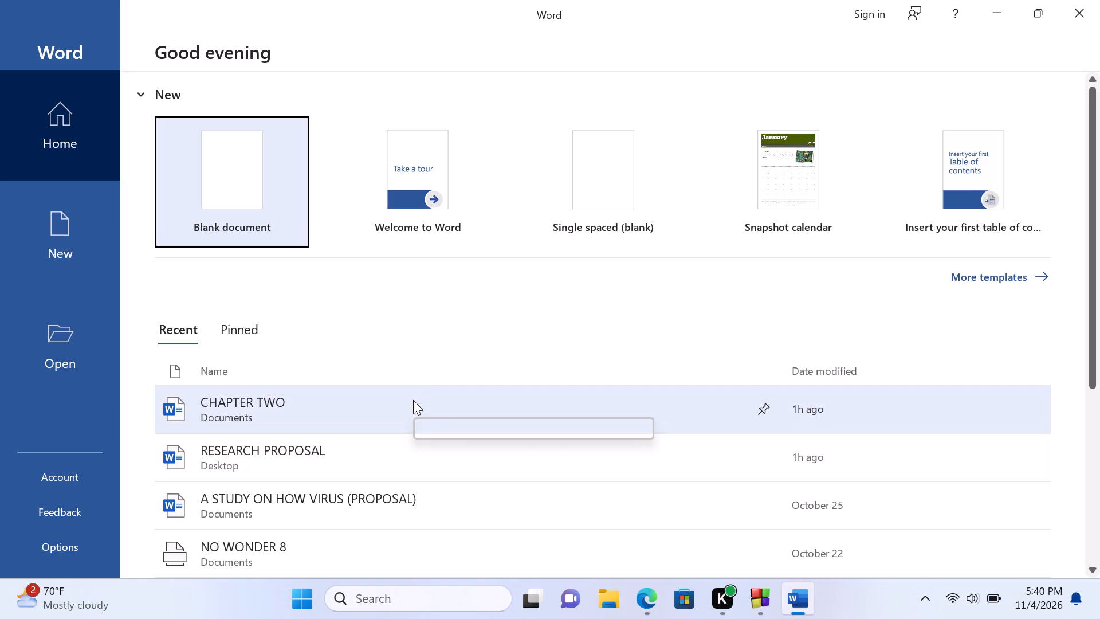
double_click(413, 400)
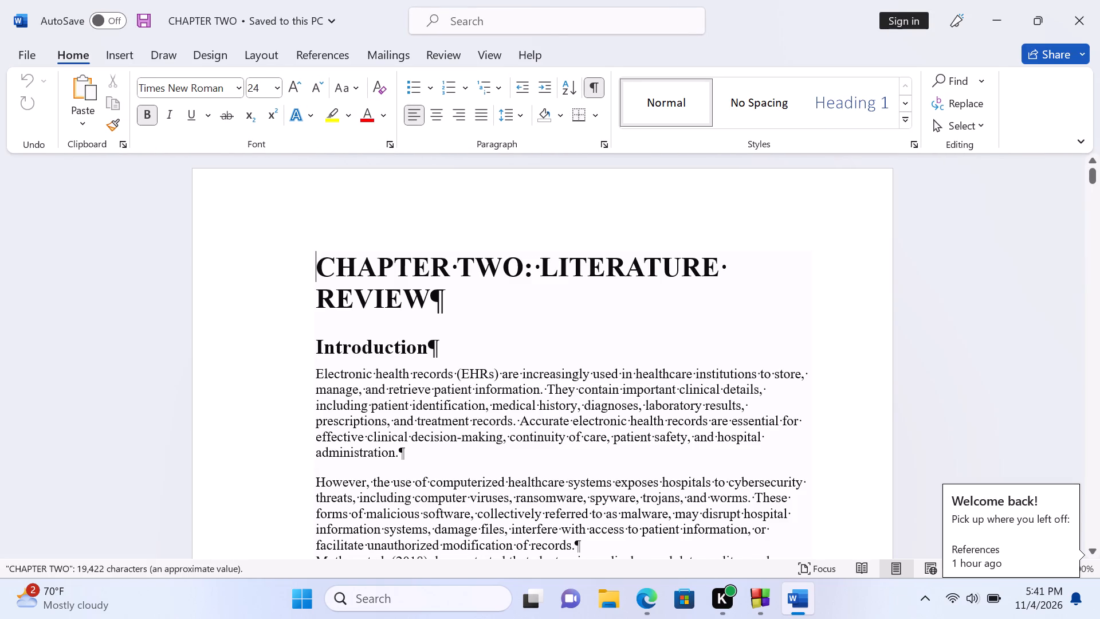
Read through the literature review chapter from the title to the summary of the literature review.
scroll(503, 417, down, 2)
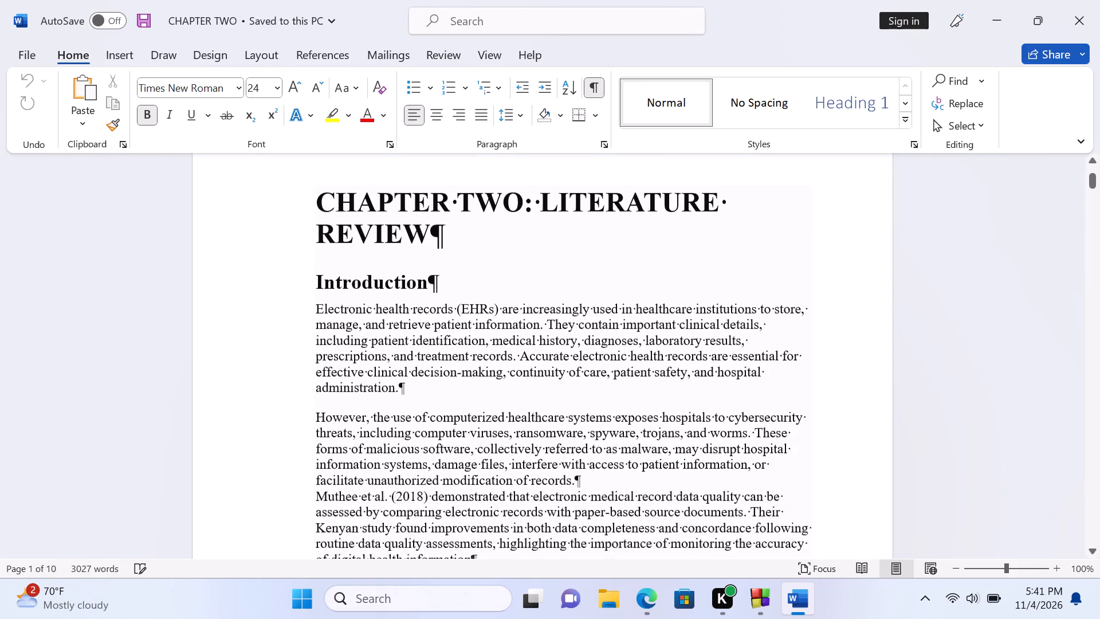
scroll(503, 417, down, 9)
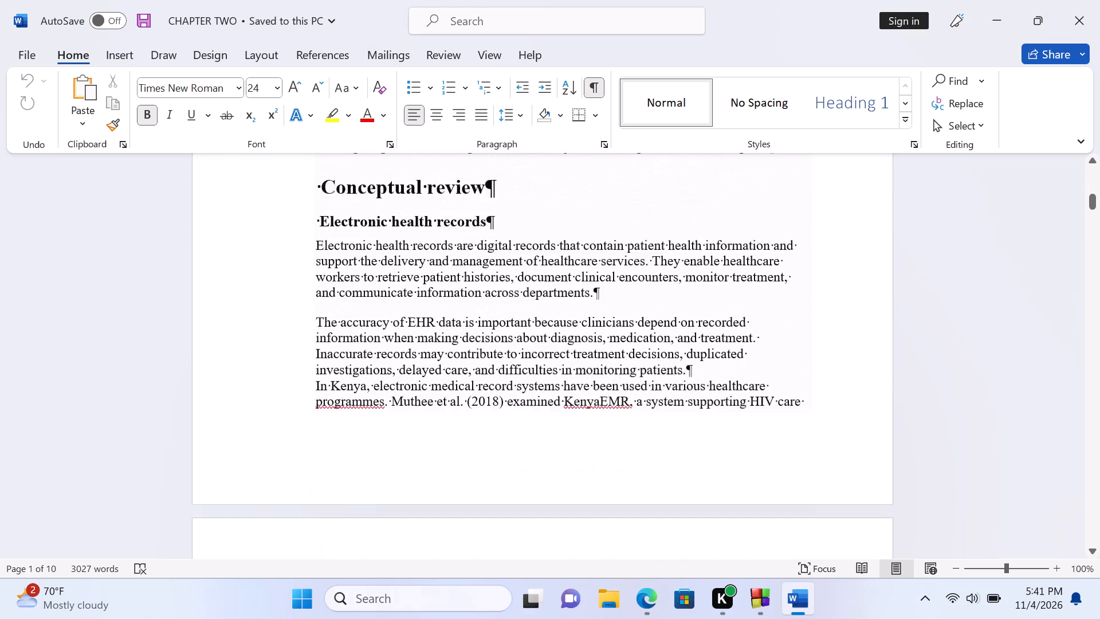
scroll(503, 417, down, 10)
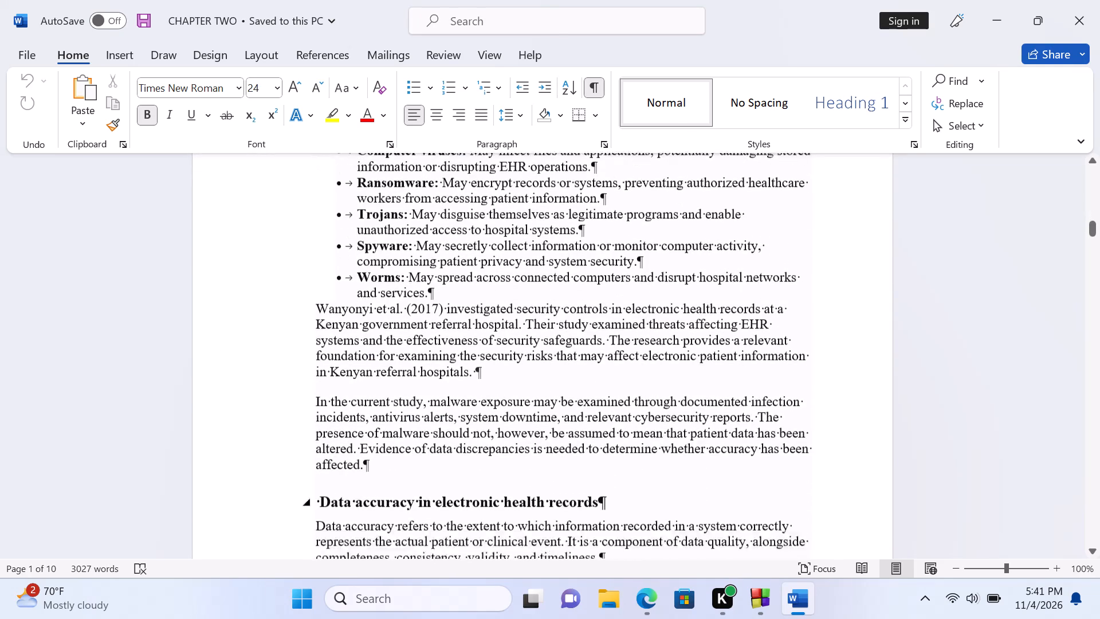
scroll(503, 417, down, 11)
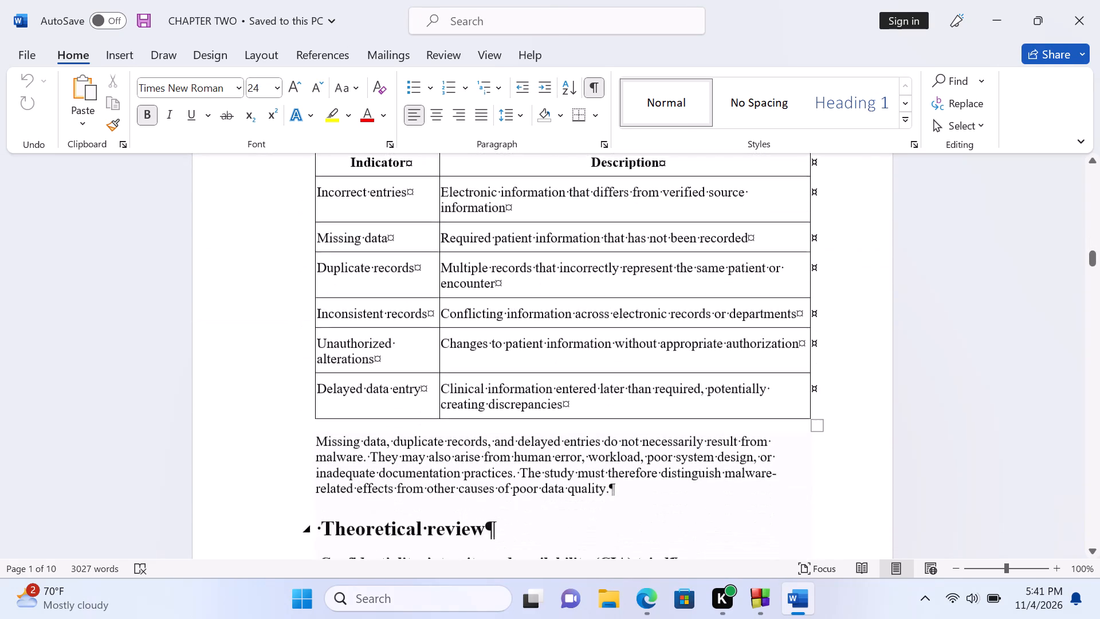
scroll(503, 417, down, 18)
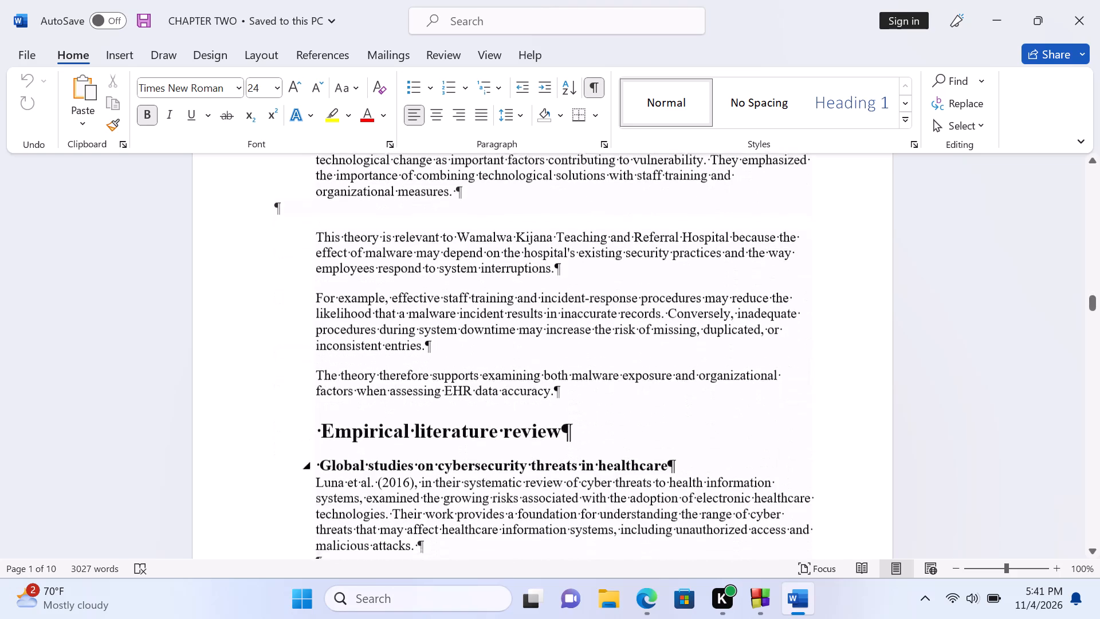
scroll(503, 417, down, 10)
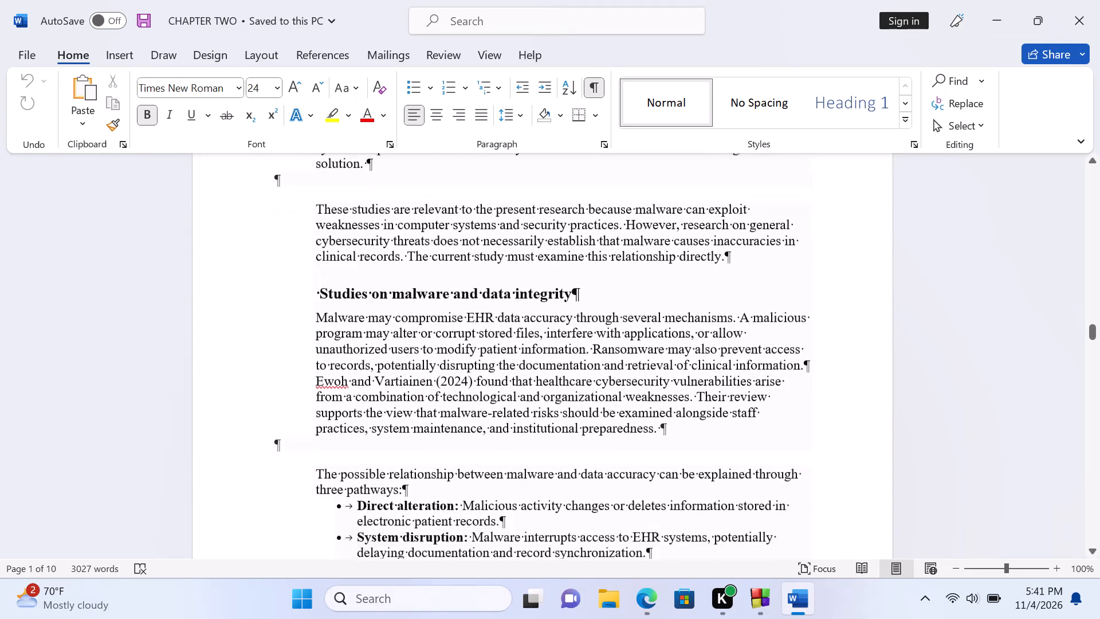
scroll(503, 417, down, 10)
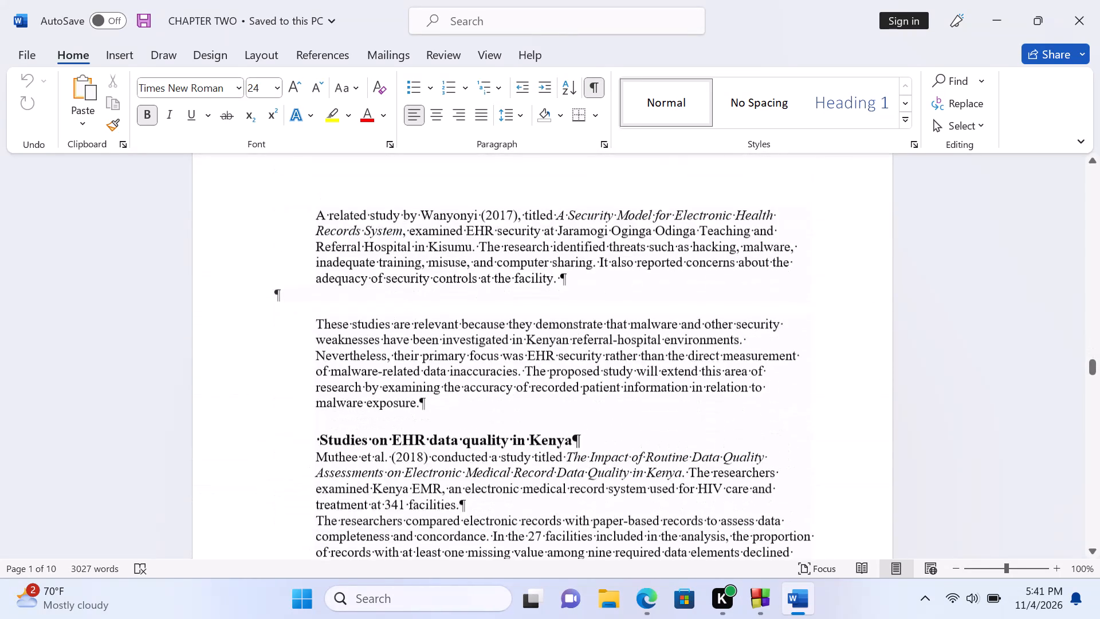
scroll(503, 417, down, 9)
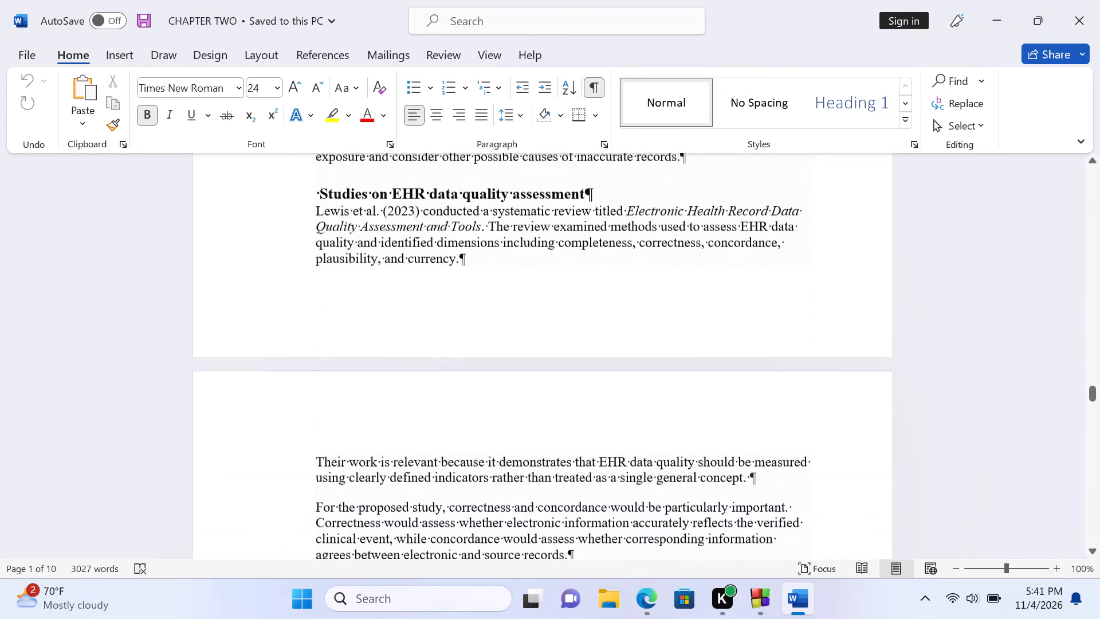
scroll(503, 417, down, 10)
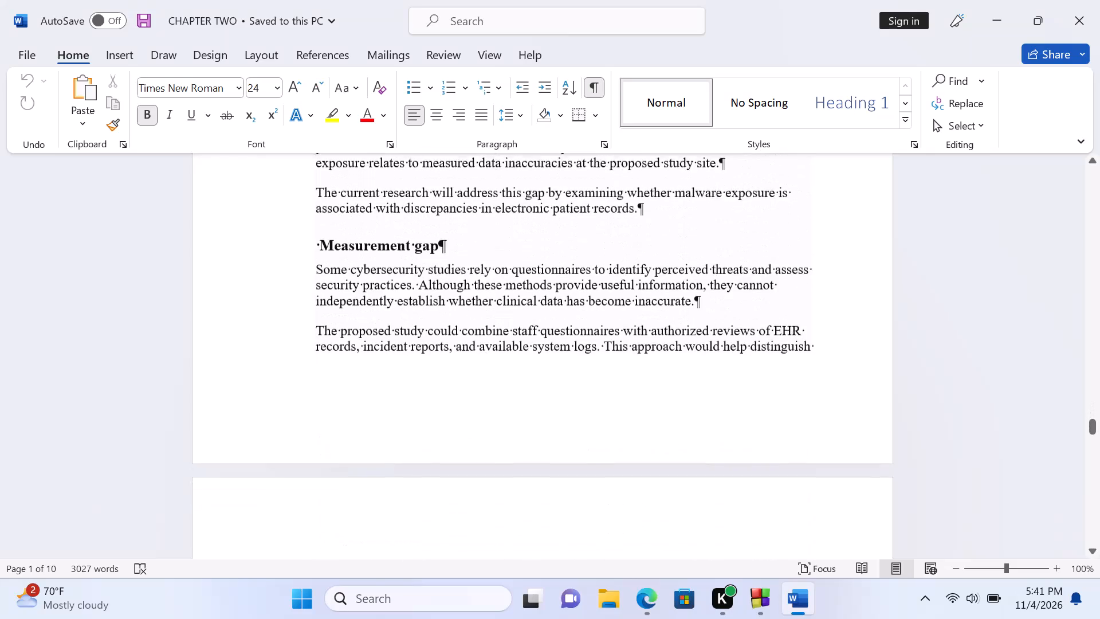
scroll(503, 417, down, 6)
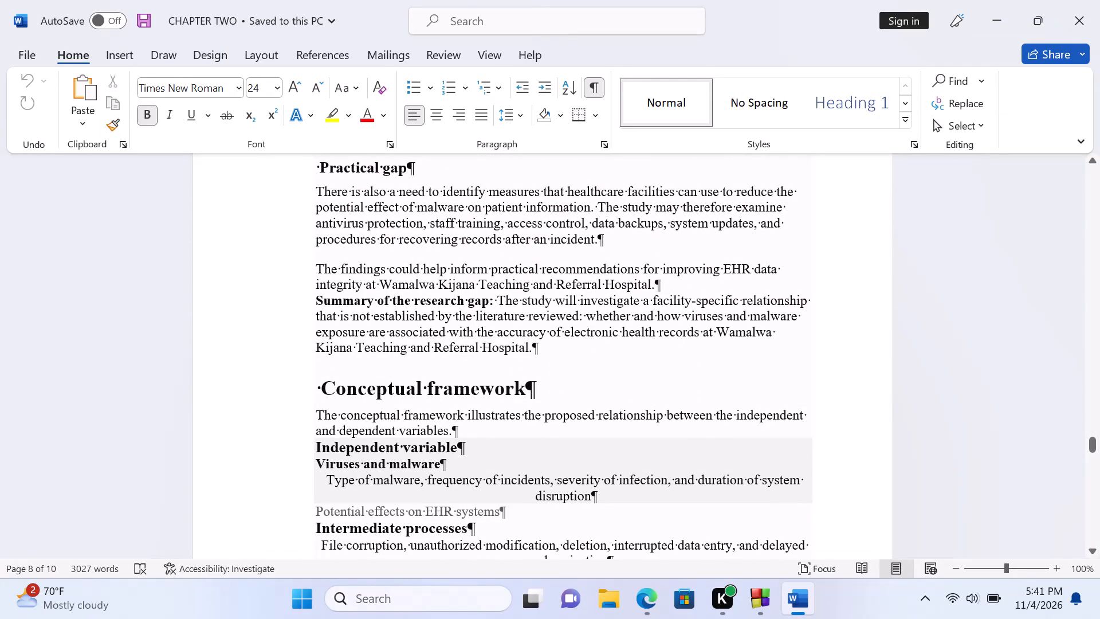
scroll(503, 417, down, 1)
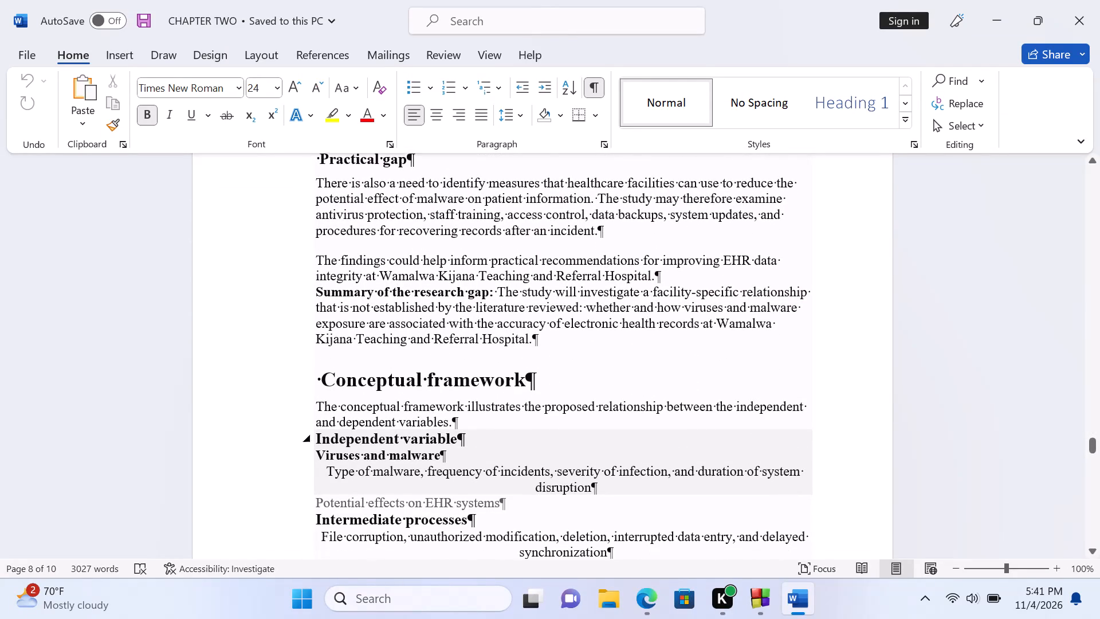
scroll(503, 417, down, 6)
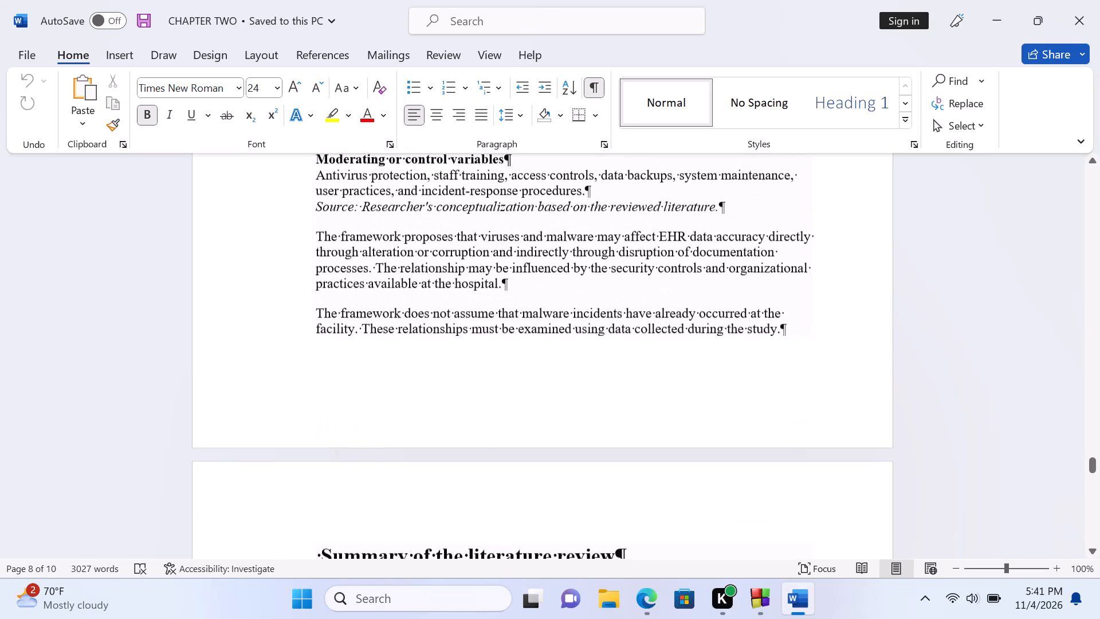
scroll(503, 417, down, 5)
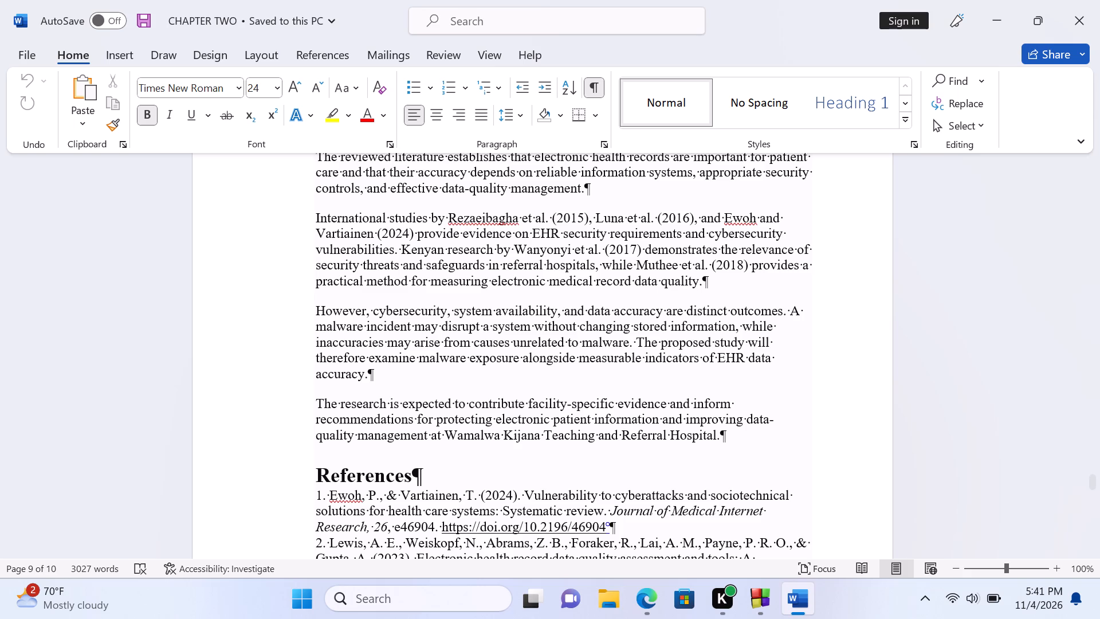
Examine the References list through to the end of the document.
scroll(503, 417, down, 2)
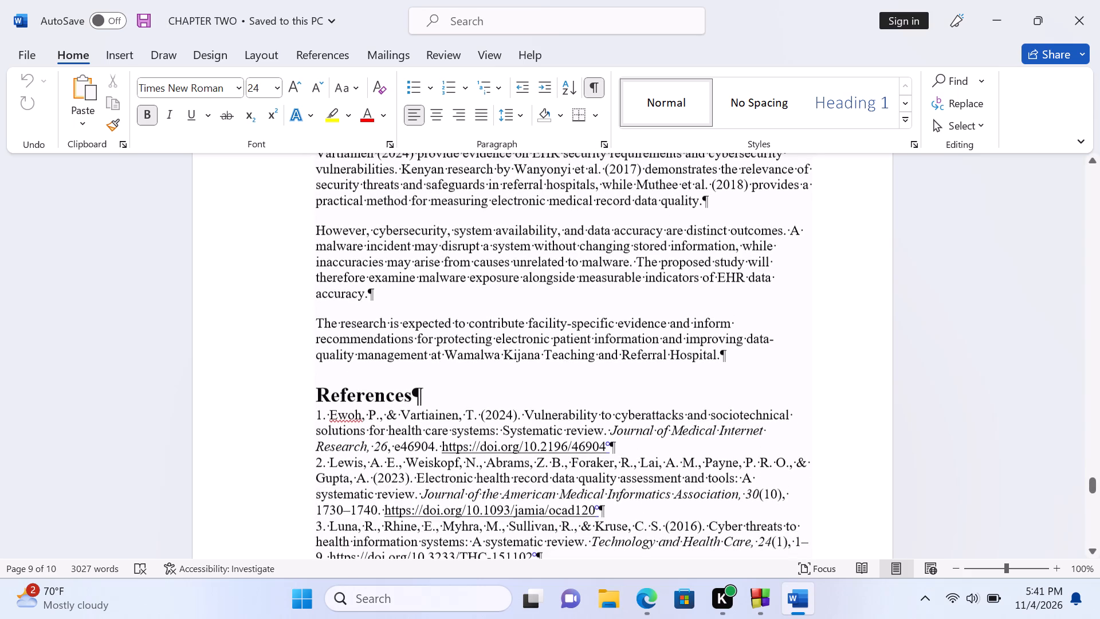
scroll(503, 417, down, 2)
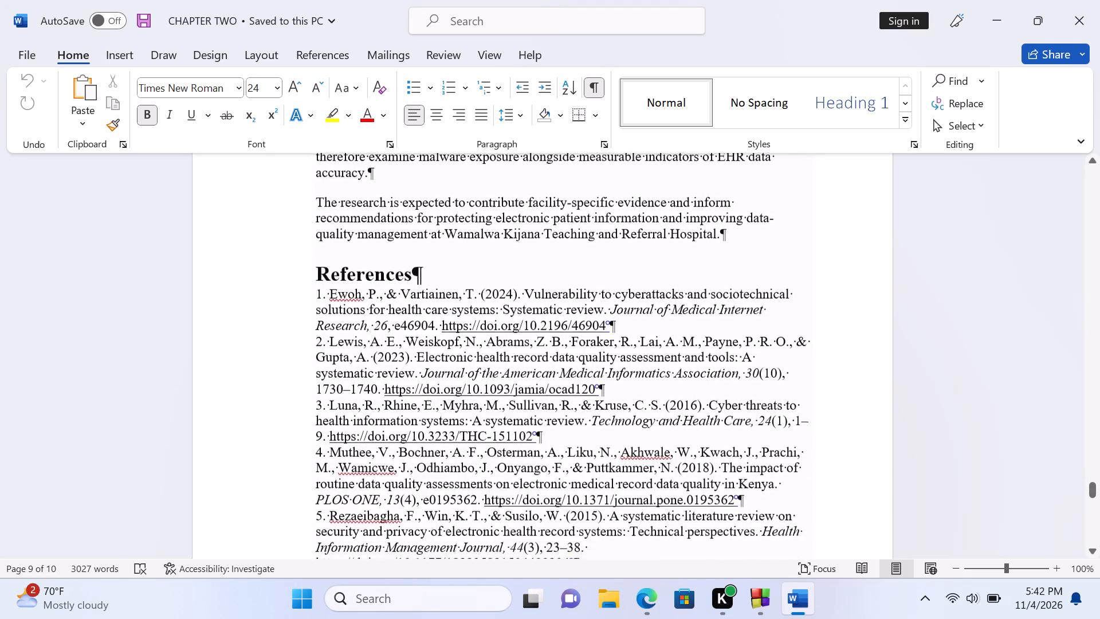
scroll(503, 417, down, 1)
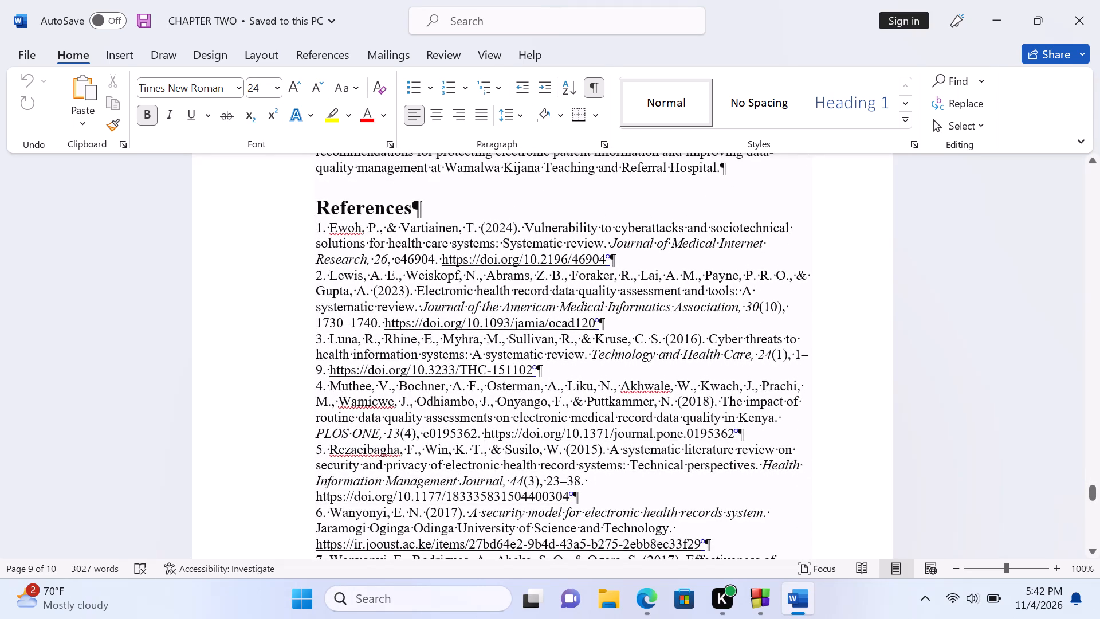
scroll(503, 417, down, 2)
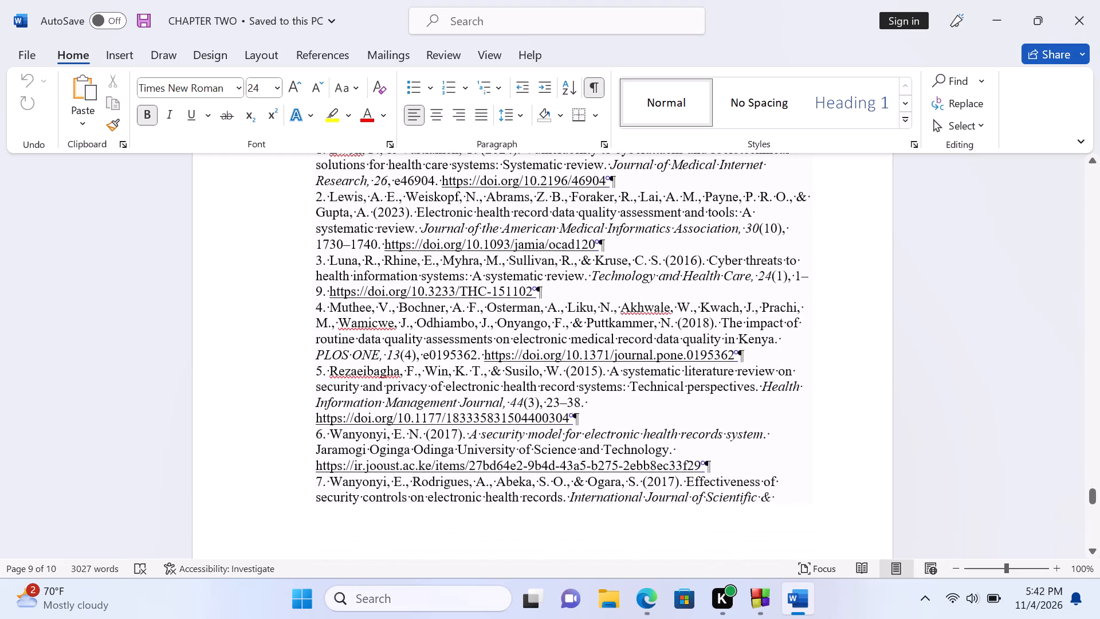
scroll(503, 417, down, 5)
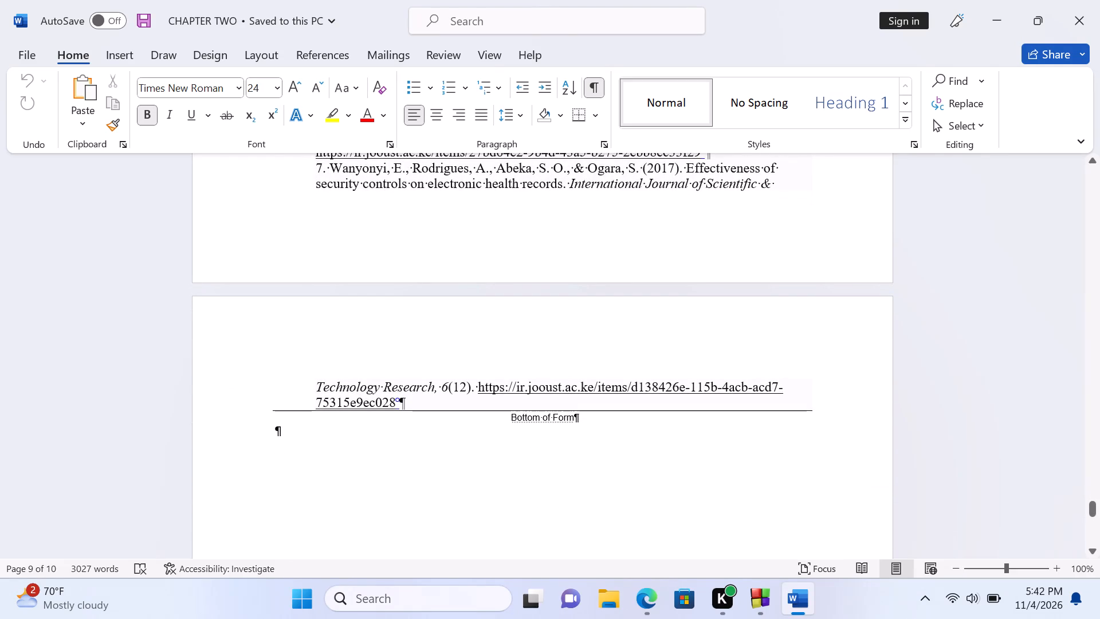
Delete the stray "Bottom of Form" line beneath the last reference on the final page.
double_click(404, 458)
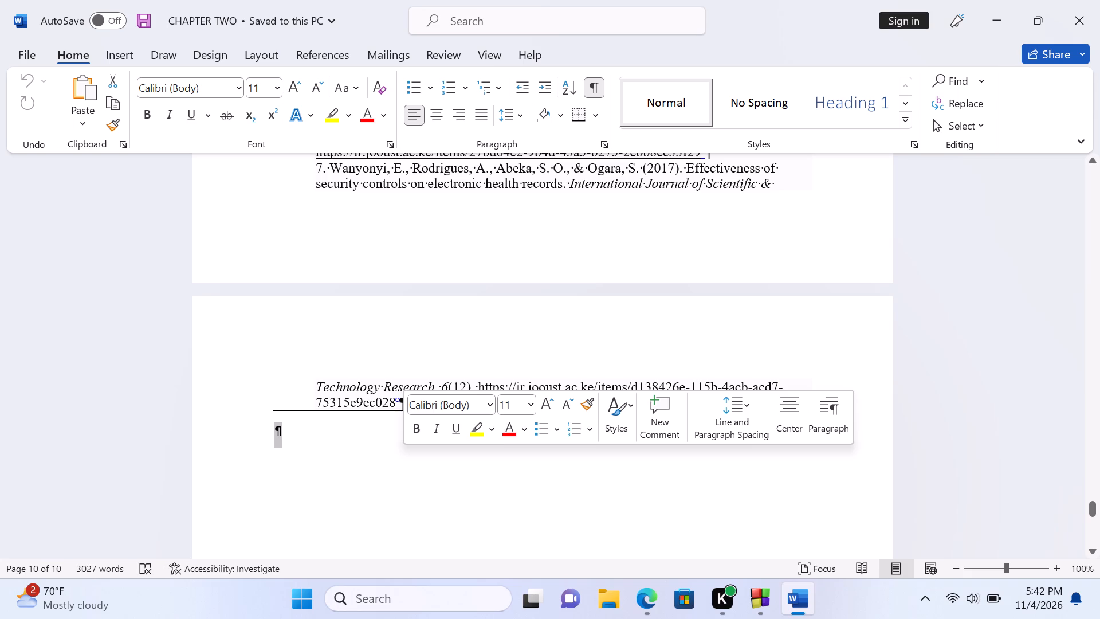
click(343, 483)
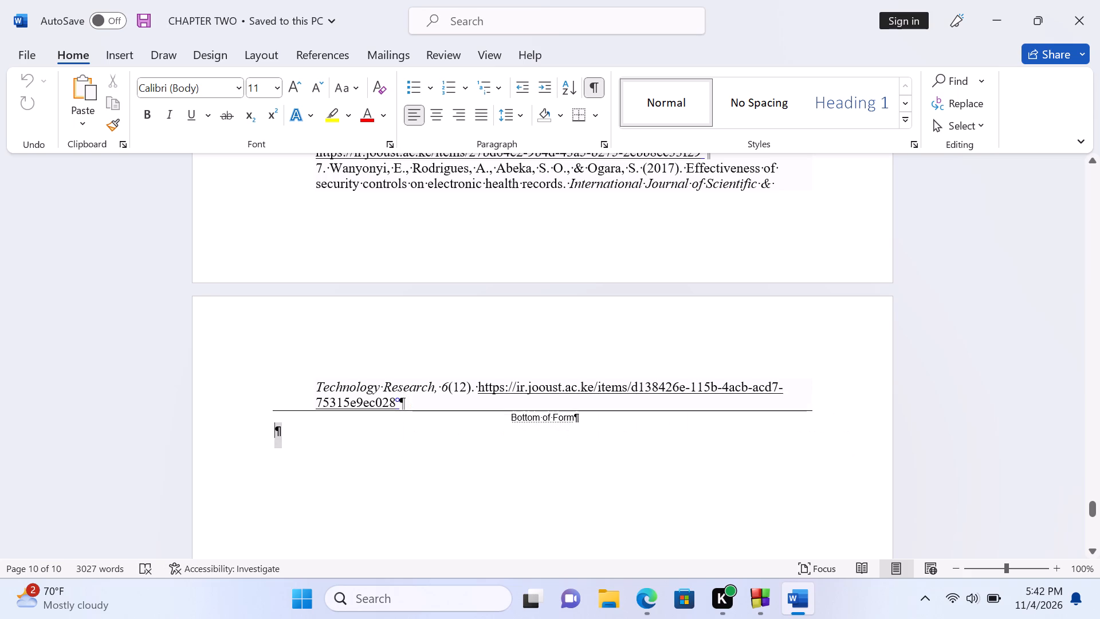
drag(578, 416, 577, 416)
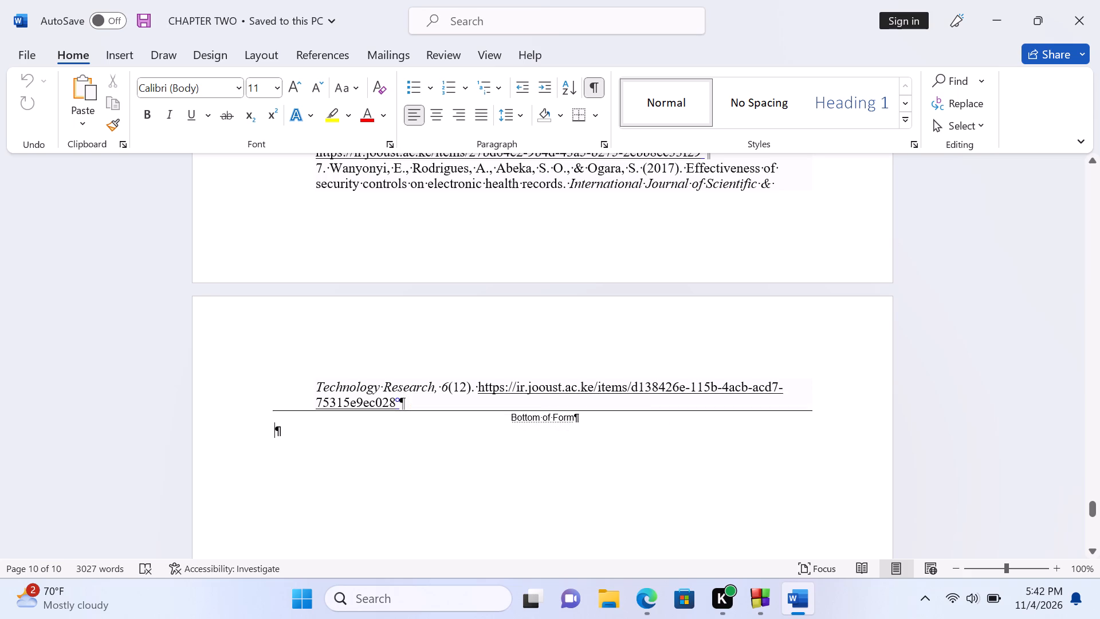
drag(577, 416, 516, 424)
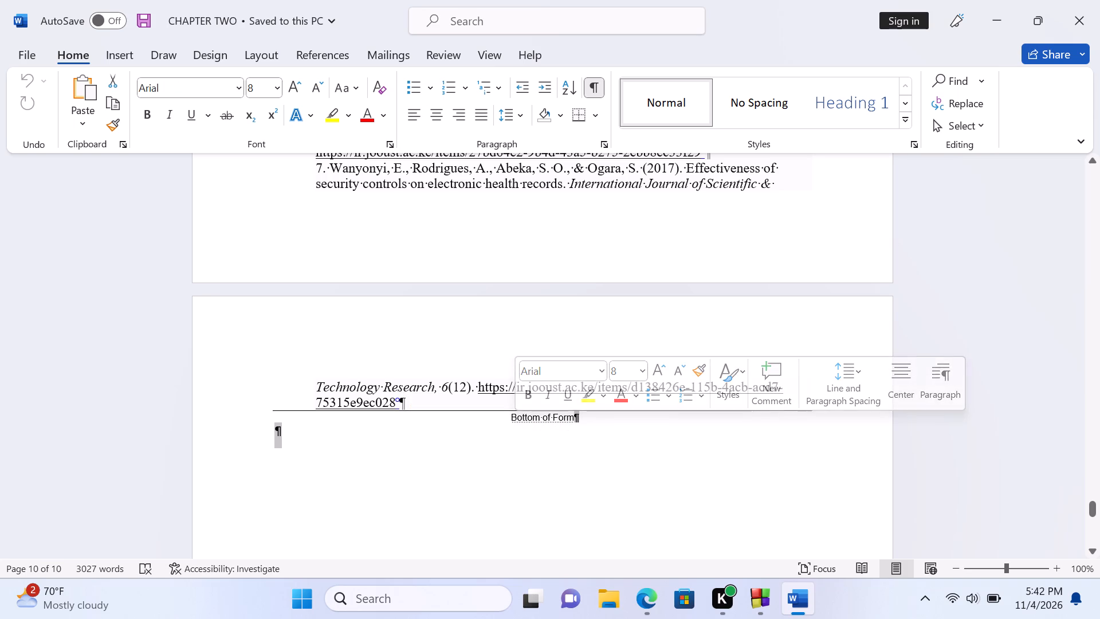
click(551, 447)
drag(579, 417, 541, 423)
drag(572, 422, 540, 422)
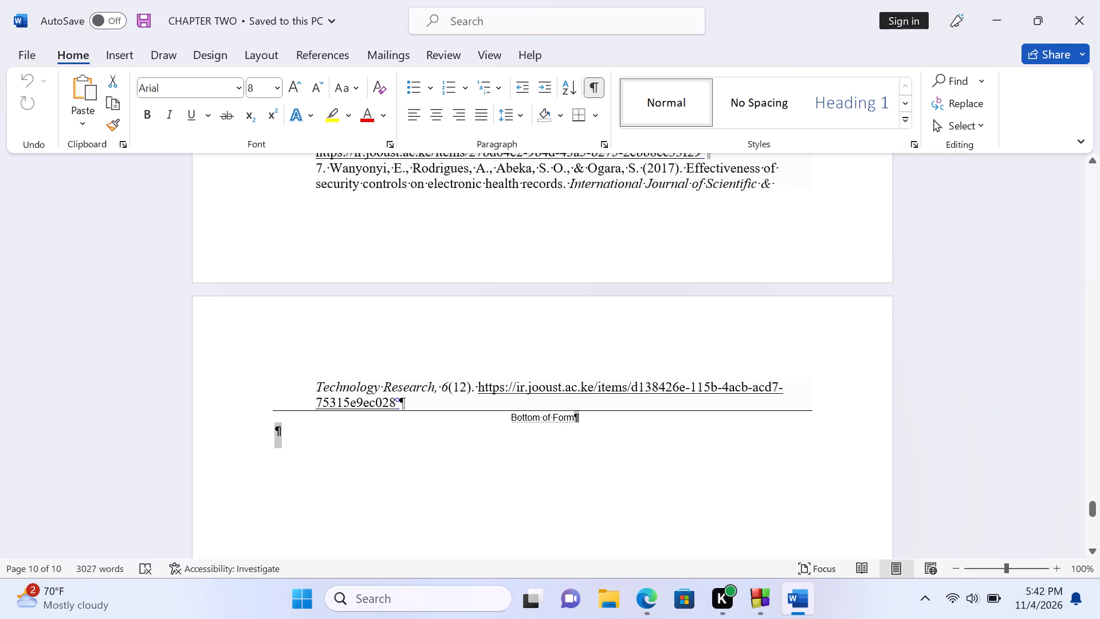
drag(510, 417, 558, 418)
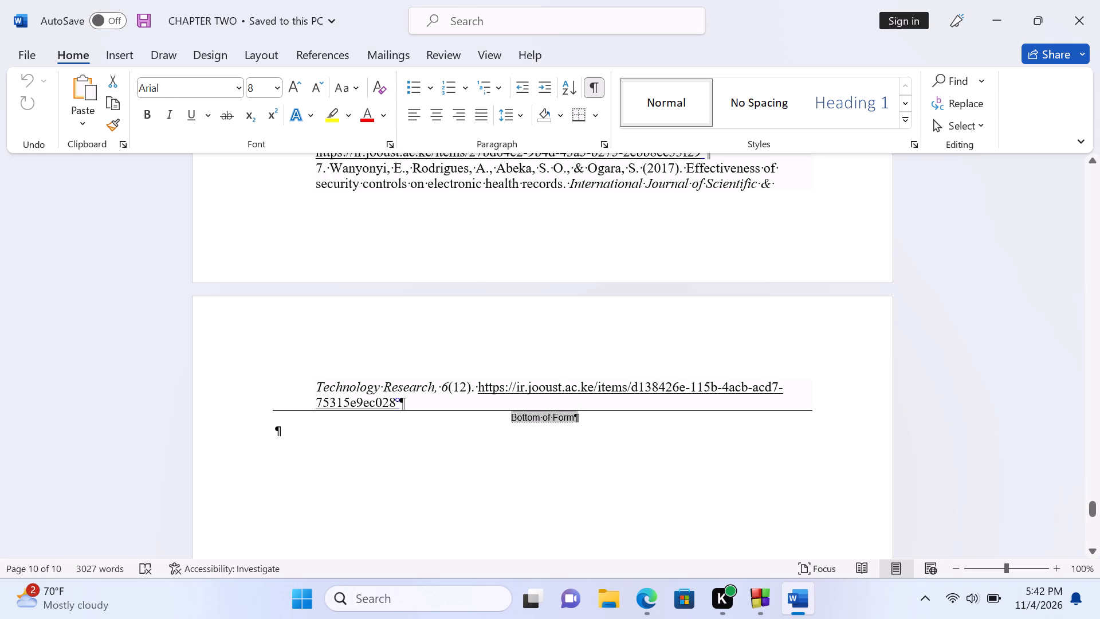
drag(558, 418, 574, 420)
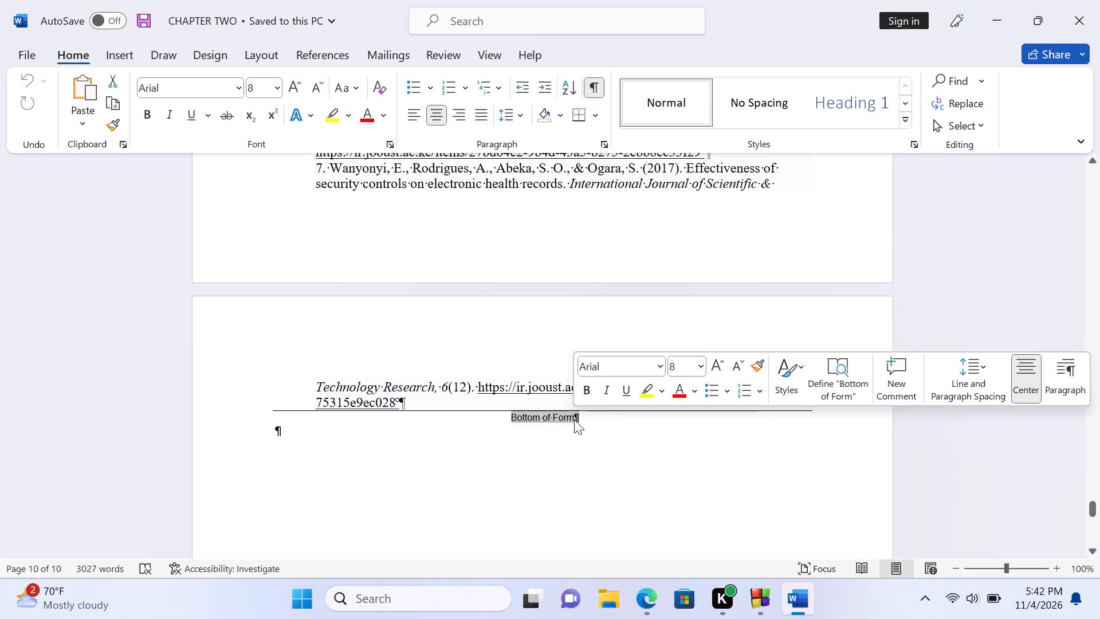
key(BackSpace)
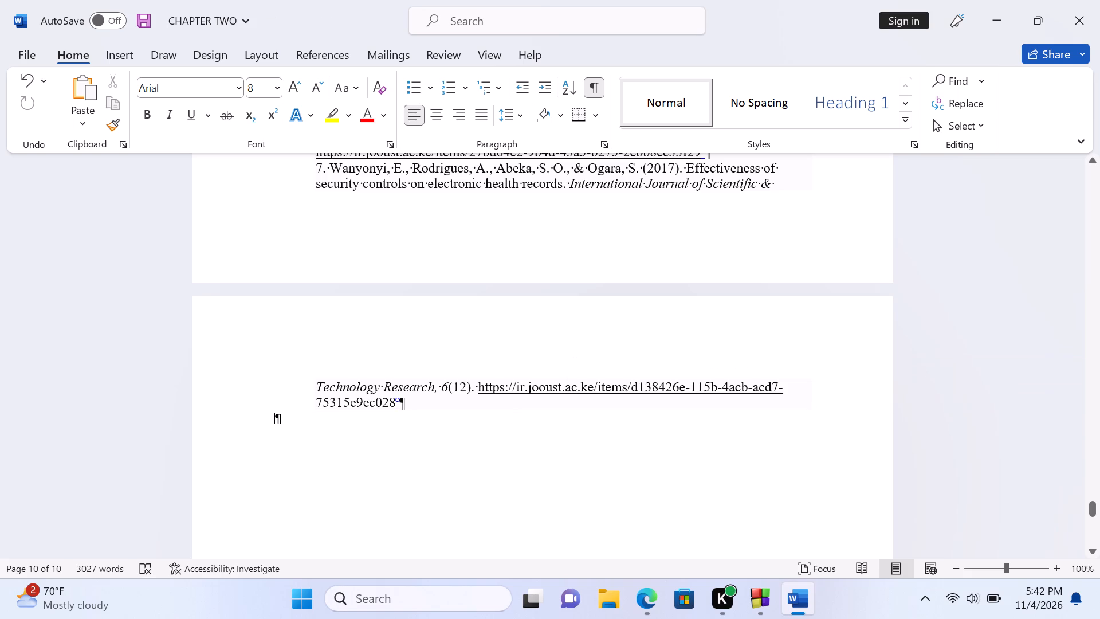
Apply the single-line underline style at the end of the last reference's link.
click(454, 398)
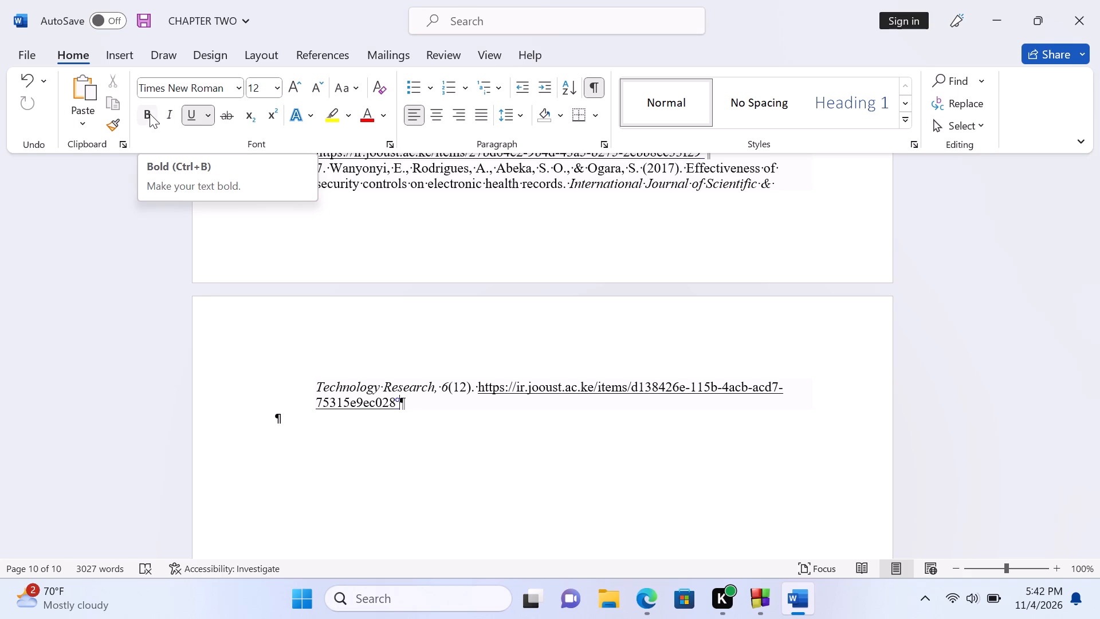
click(205, 115)
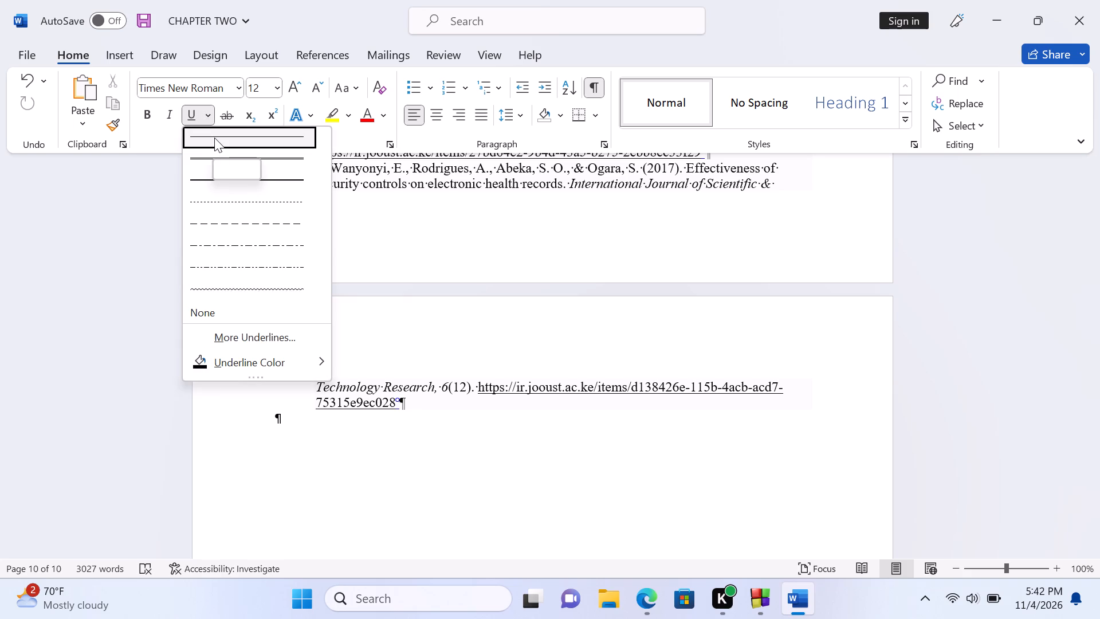
click(216, 137)
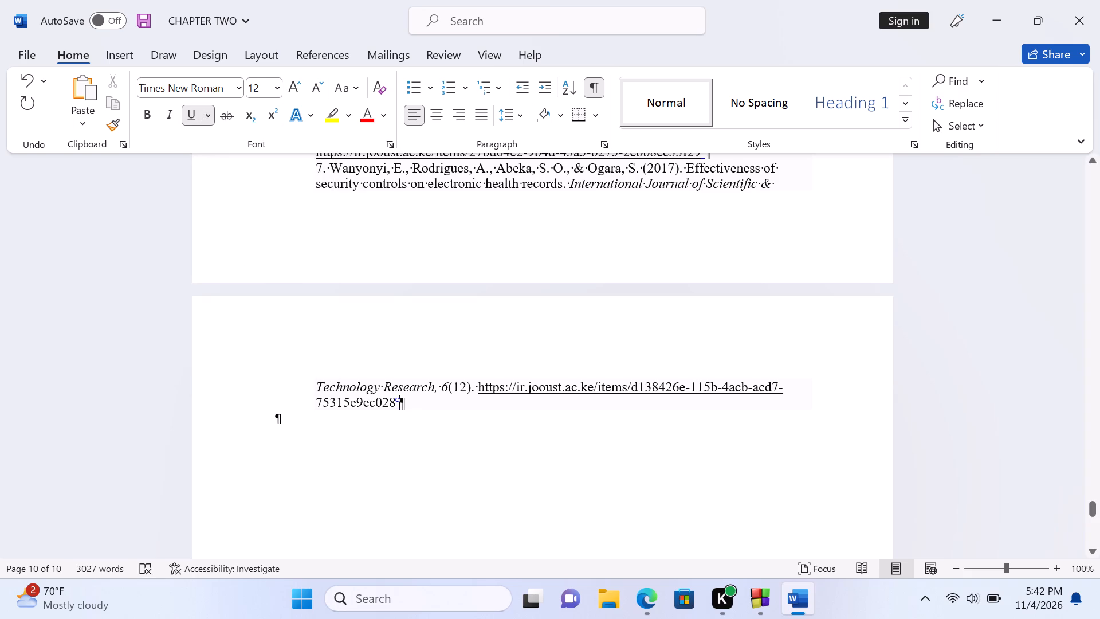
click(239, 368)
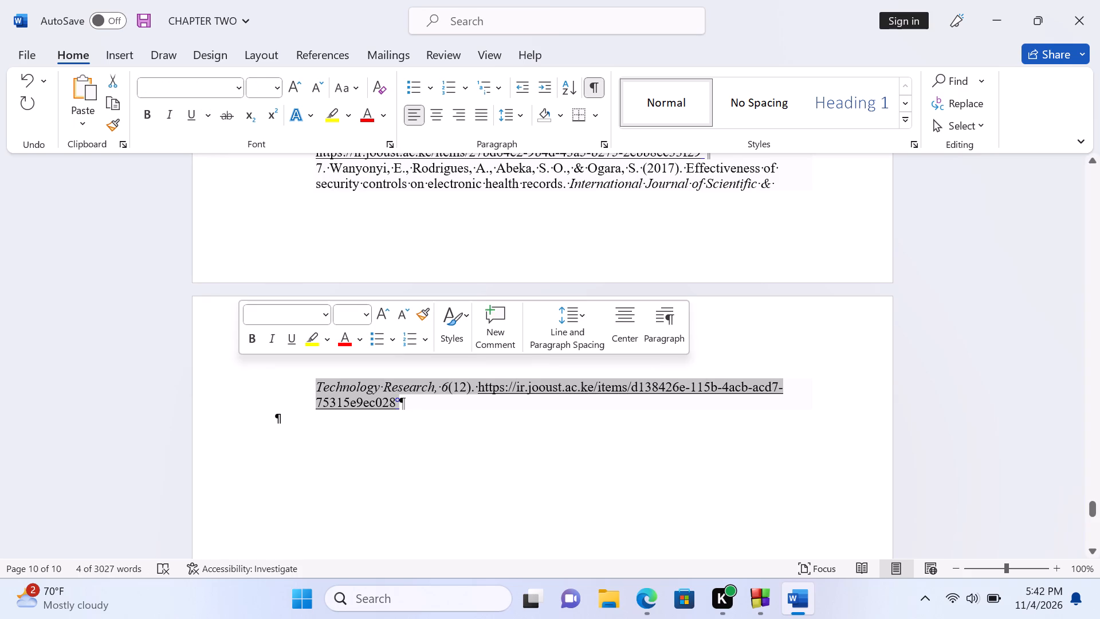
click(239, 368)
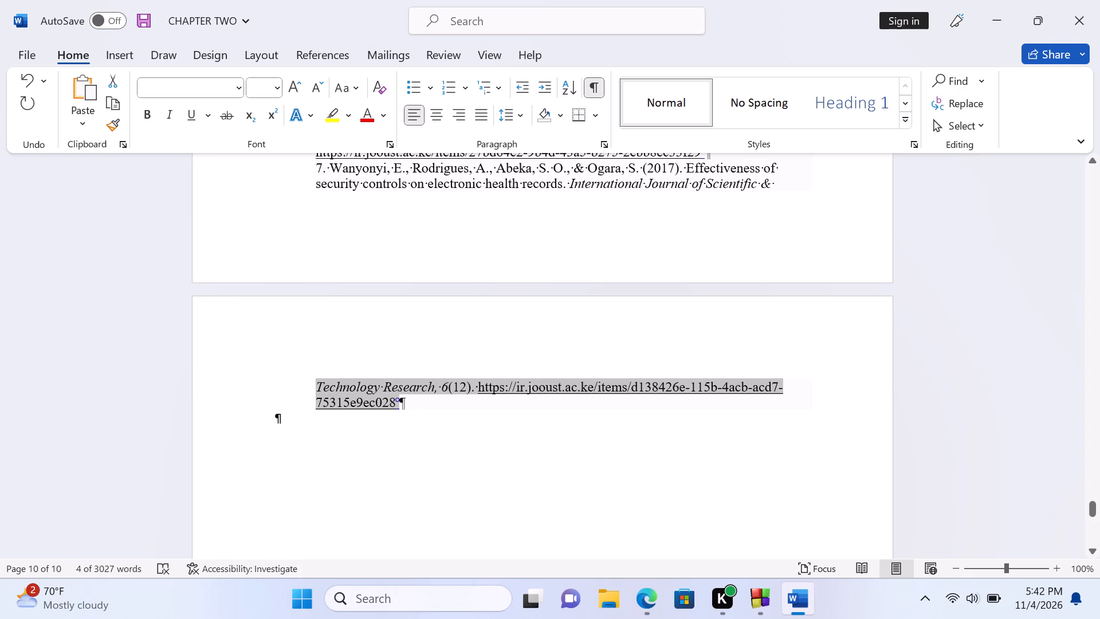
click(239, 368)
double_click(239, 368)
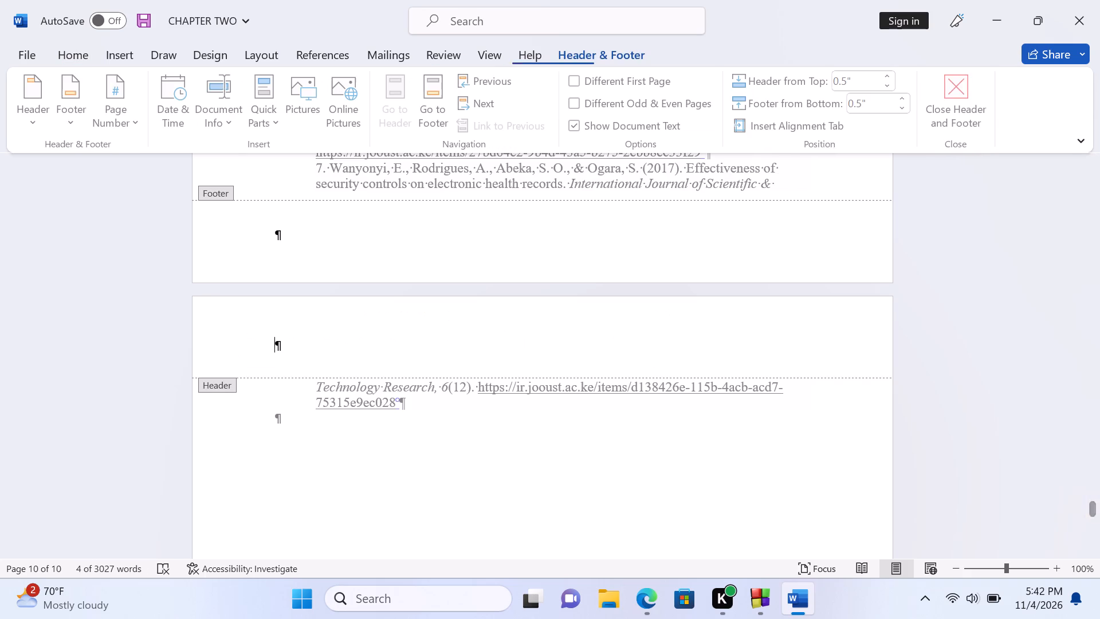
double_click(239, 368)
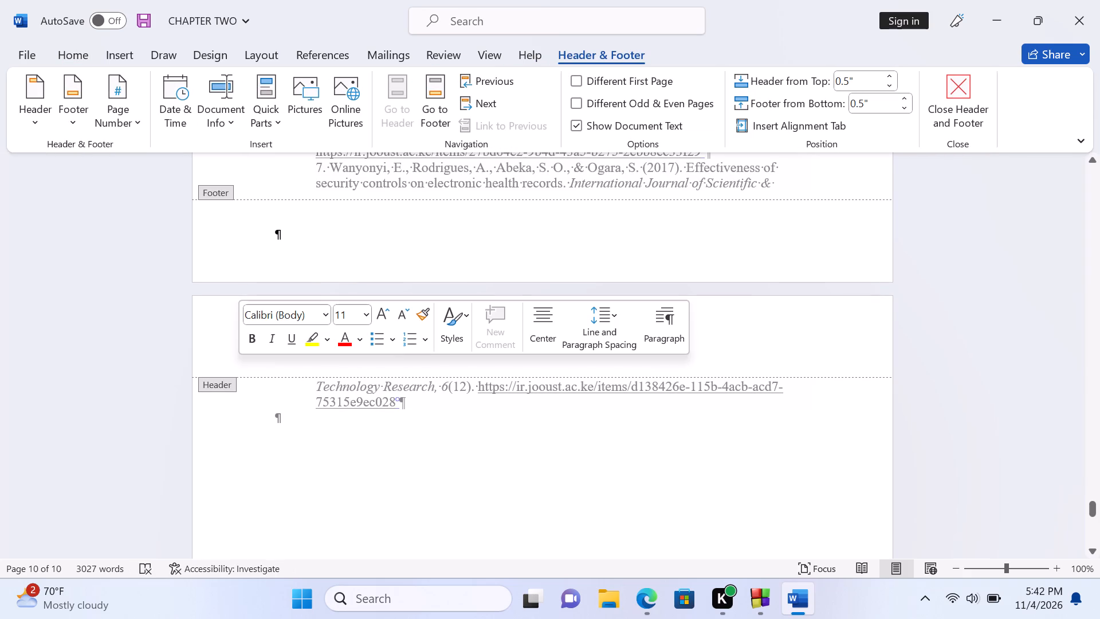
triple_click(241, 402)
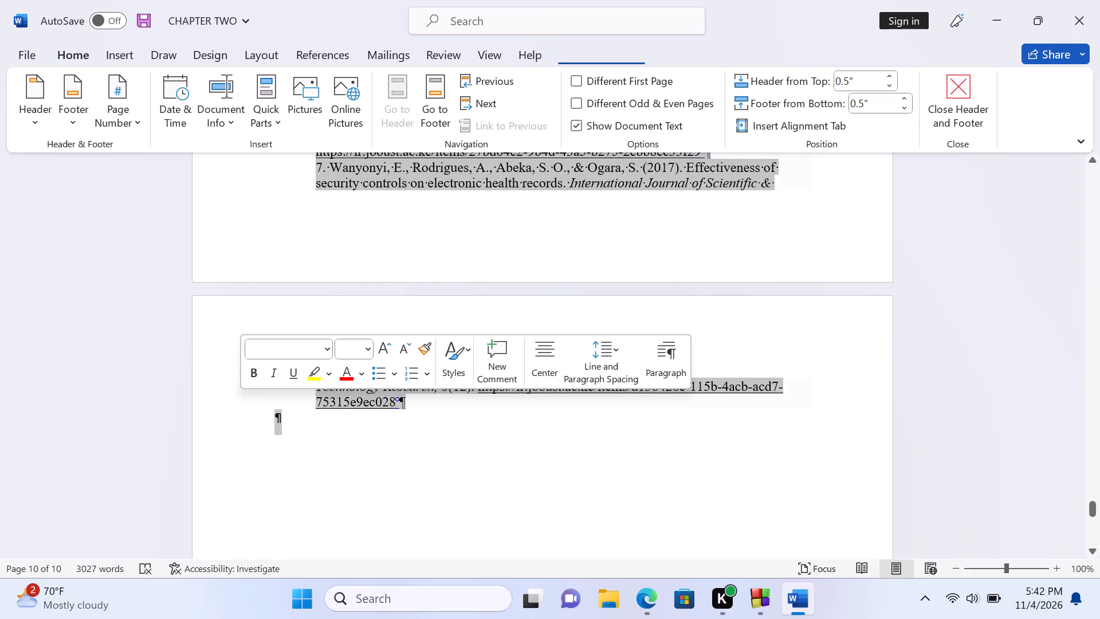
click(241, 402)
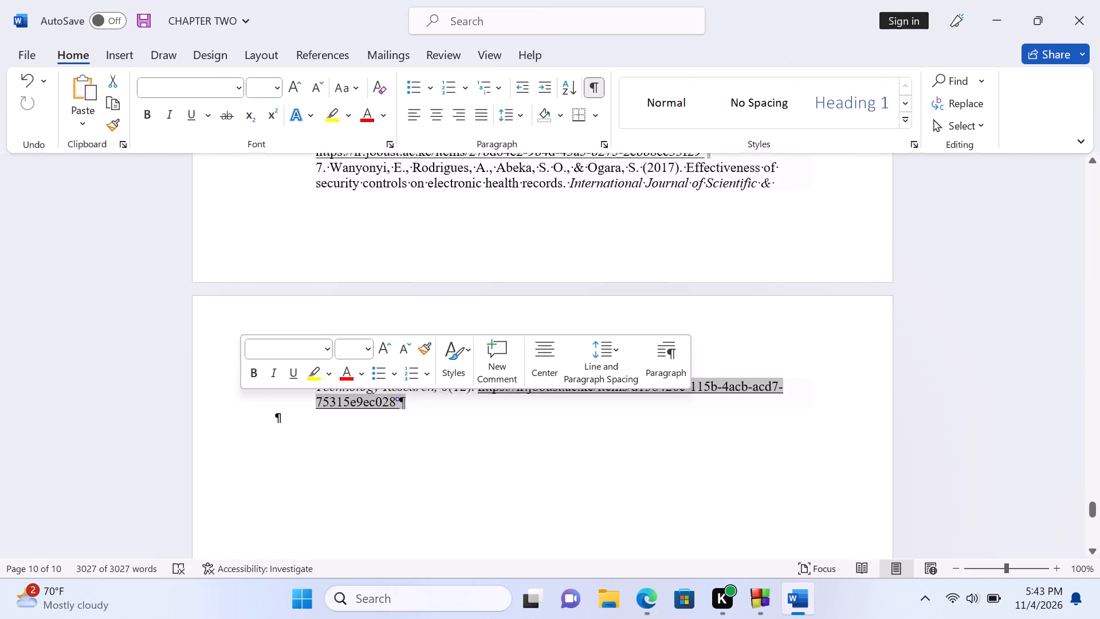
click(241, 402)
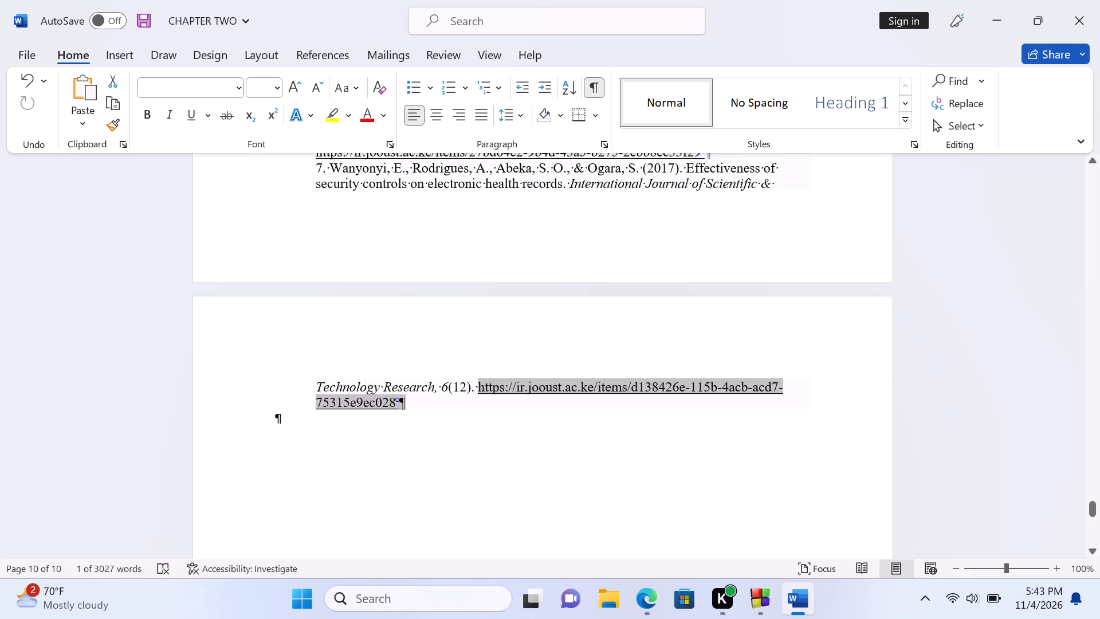
Hide the paragraph marks and other formatting symbols in the chapter document.
click(368, 465)
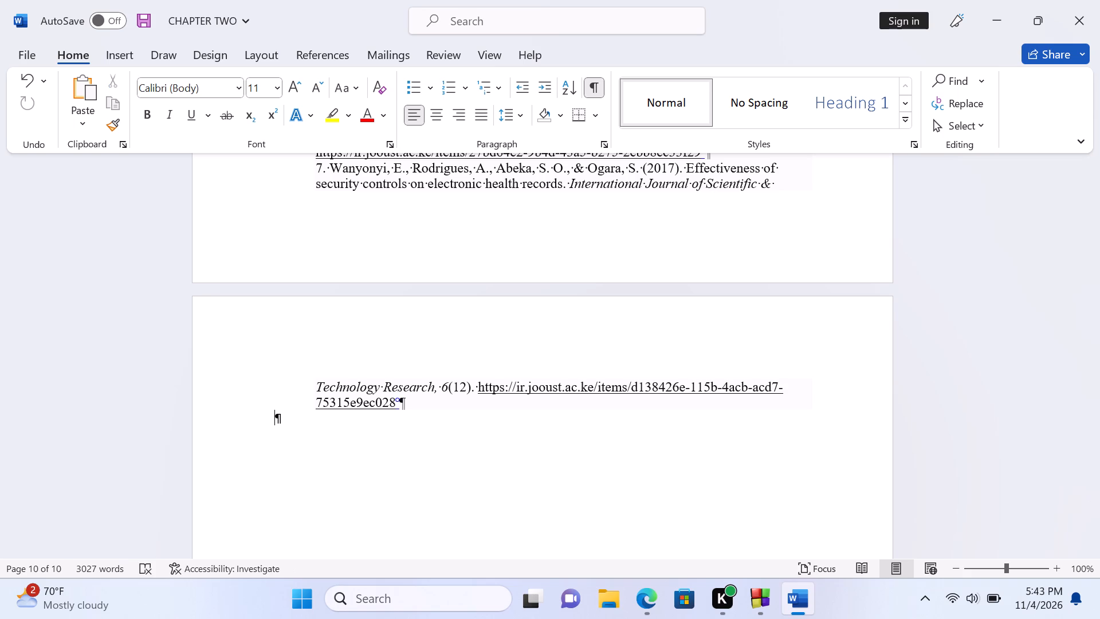
click(596, 89)
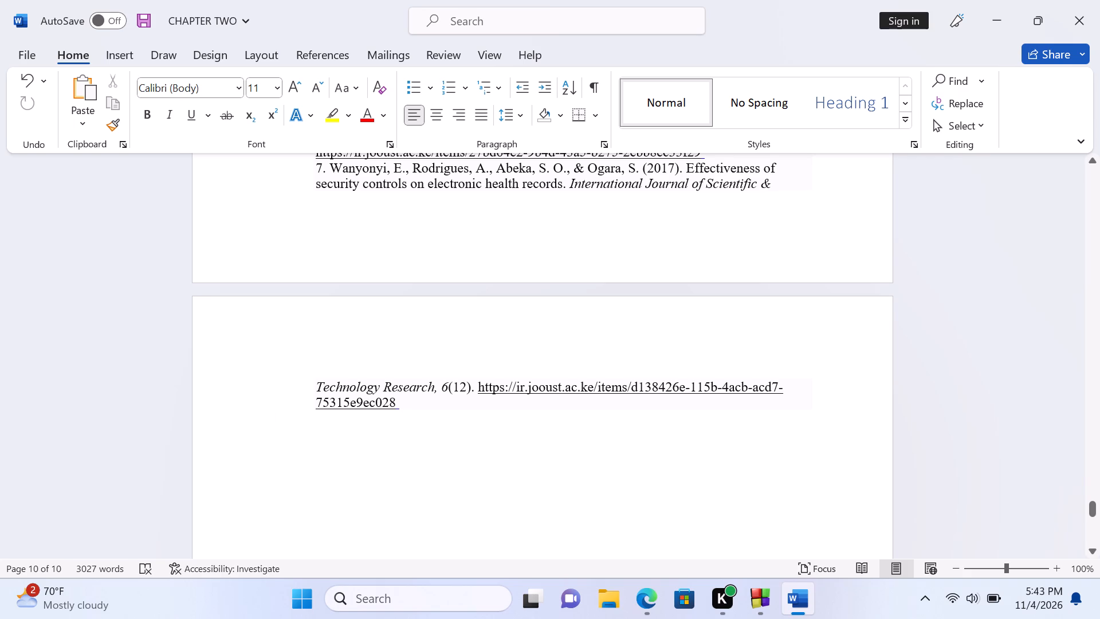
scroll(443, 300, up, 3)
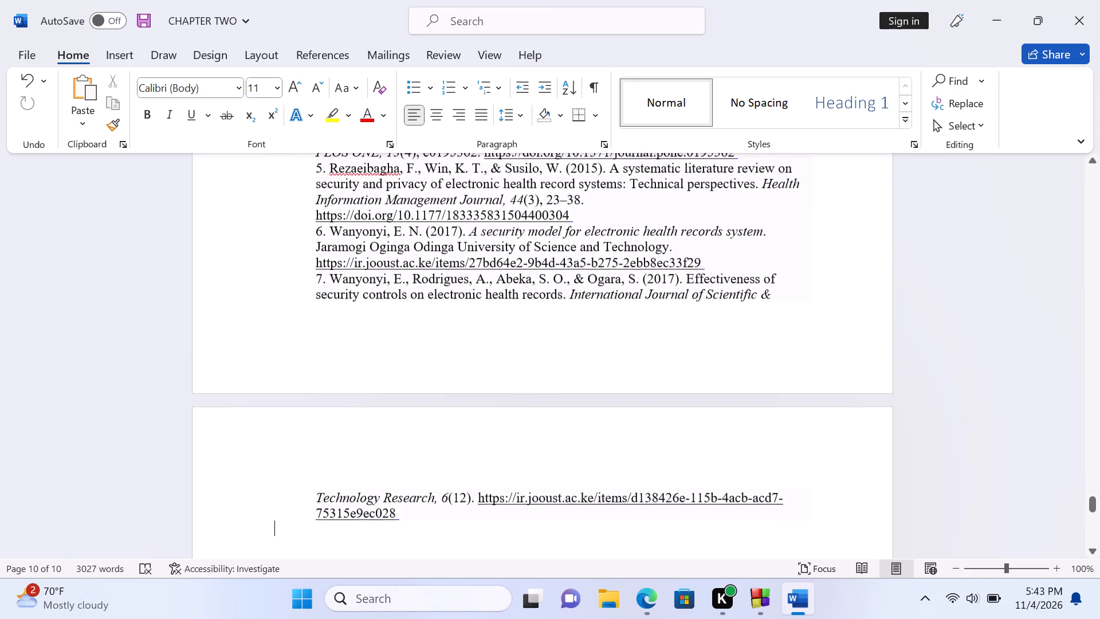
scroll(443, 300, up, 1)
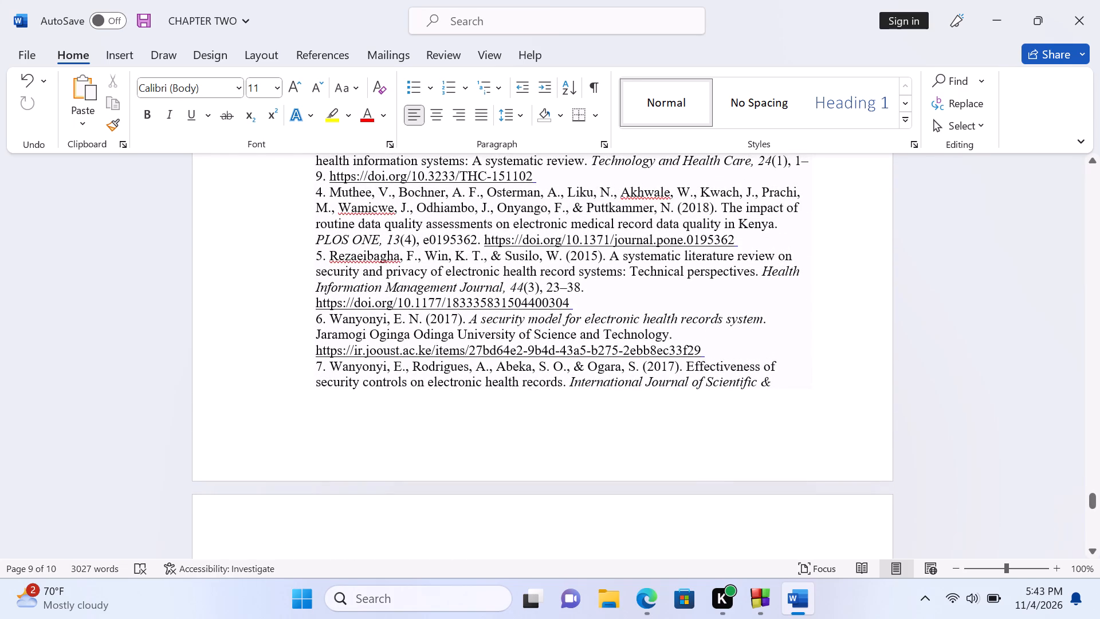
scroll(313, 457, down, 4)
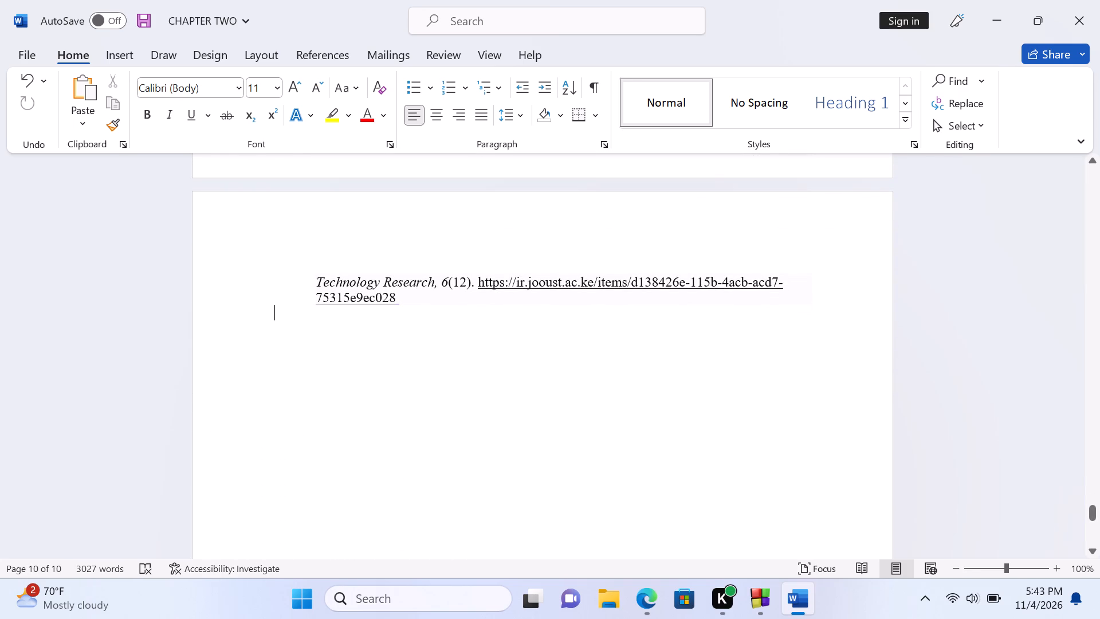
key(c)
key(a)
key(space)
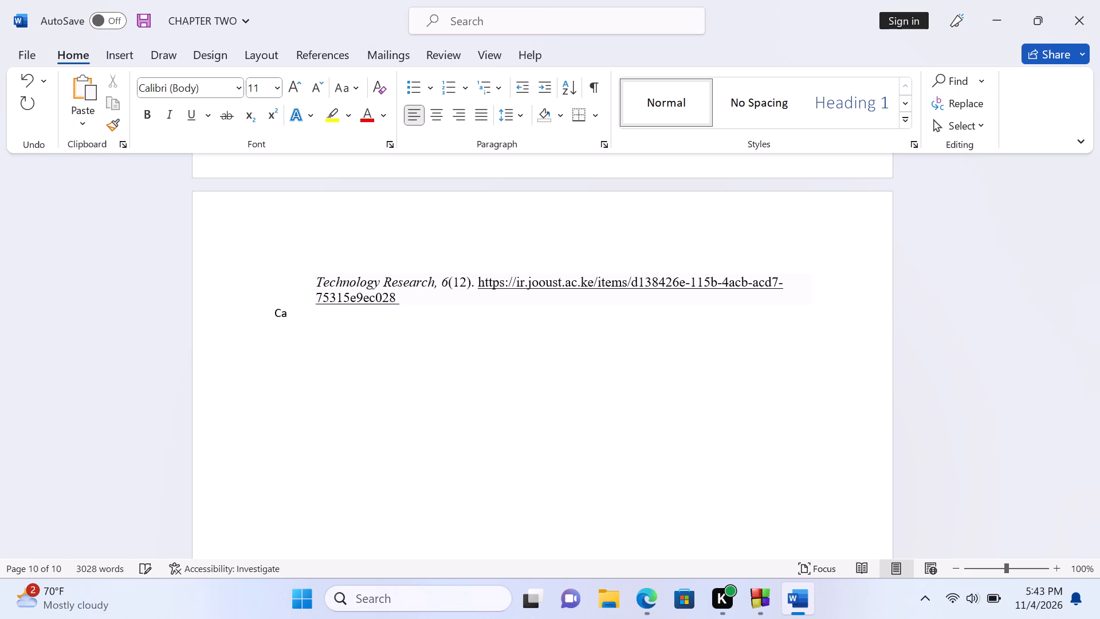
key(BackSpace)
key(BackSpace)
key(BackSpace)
Look back through the whole literature review chapter, from the end of the references up to the chapter title.
scroll(416, 457, up, 4)
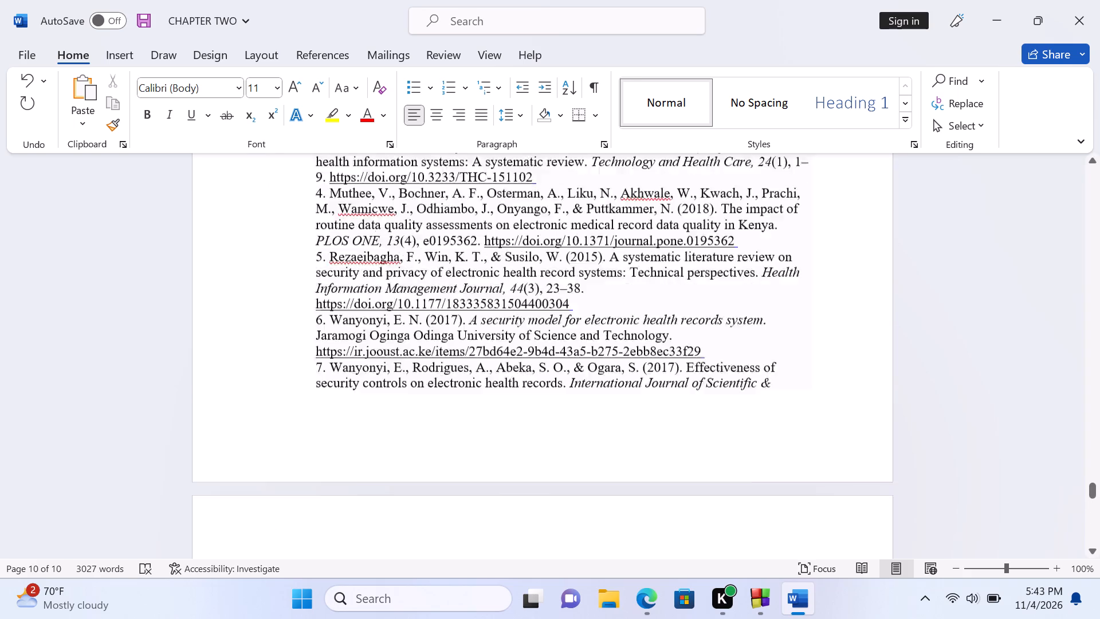
scroll(416, 457, down, 2)
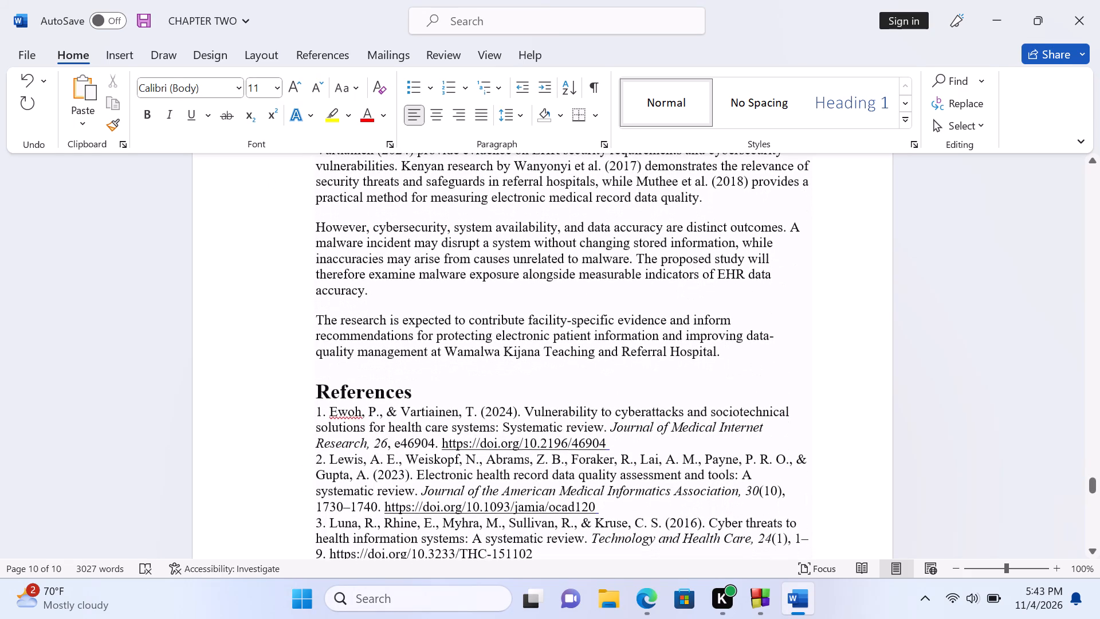
scroll(416, 457, down, 12)
scroll(416, 457, up, 2)
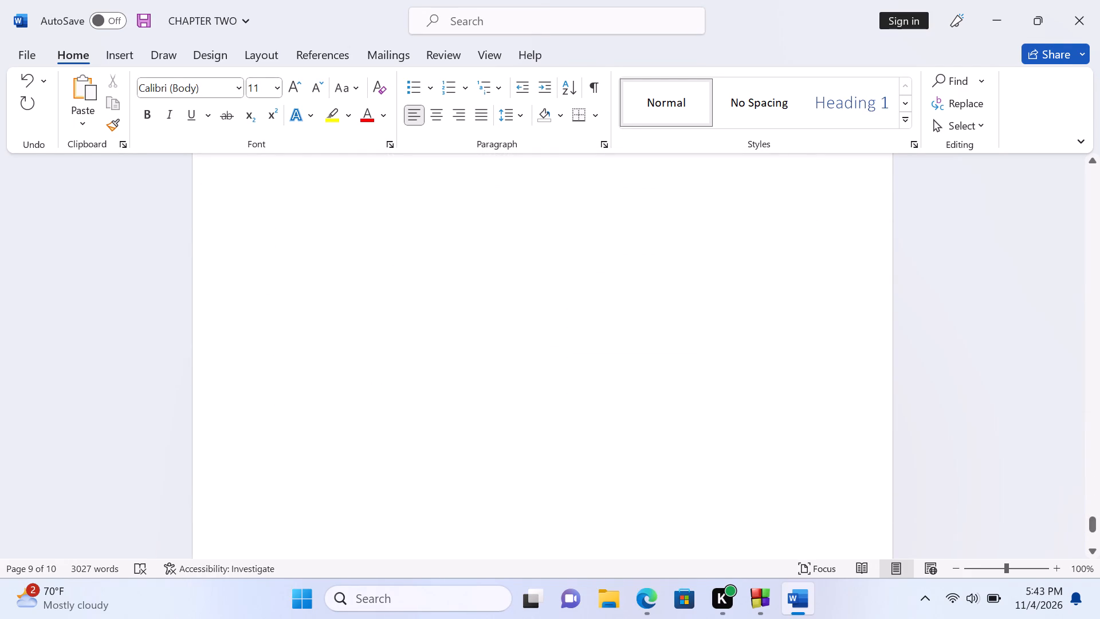
scroll(416, 457, up, 17)
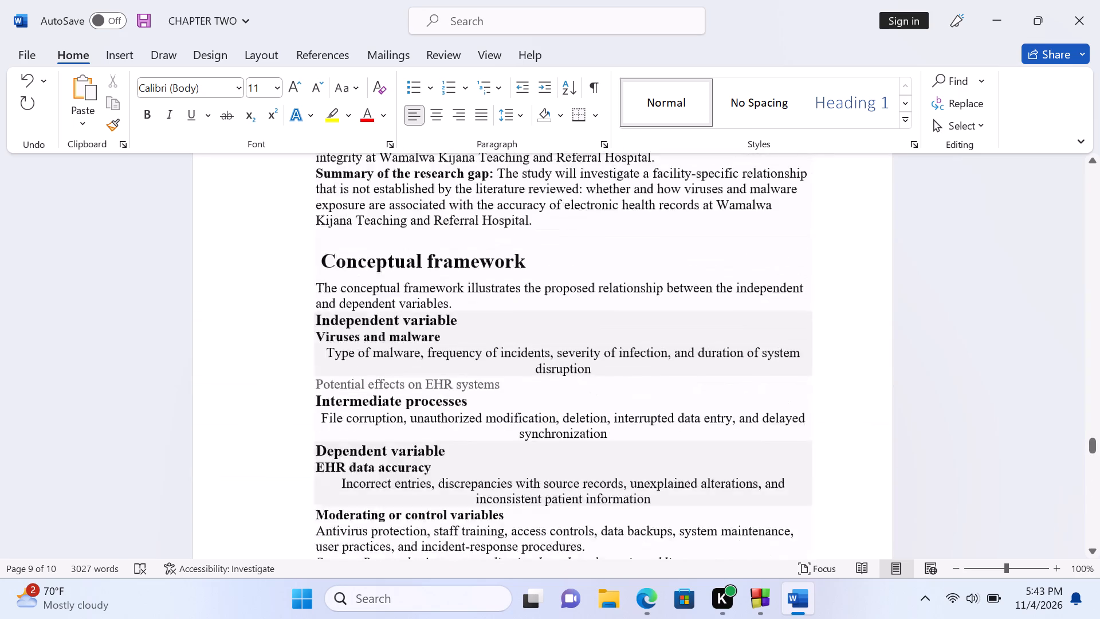
scroll(416, 457, up, 16)
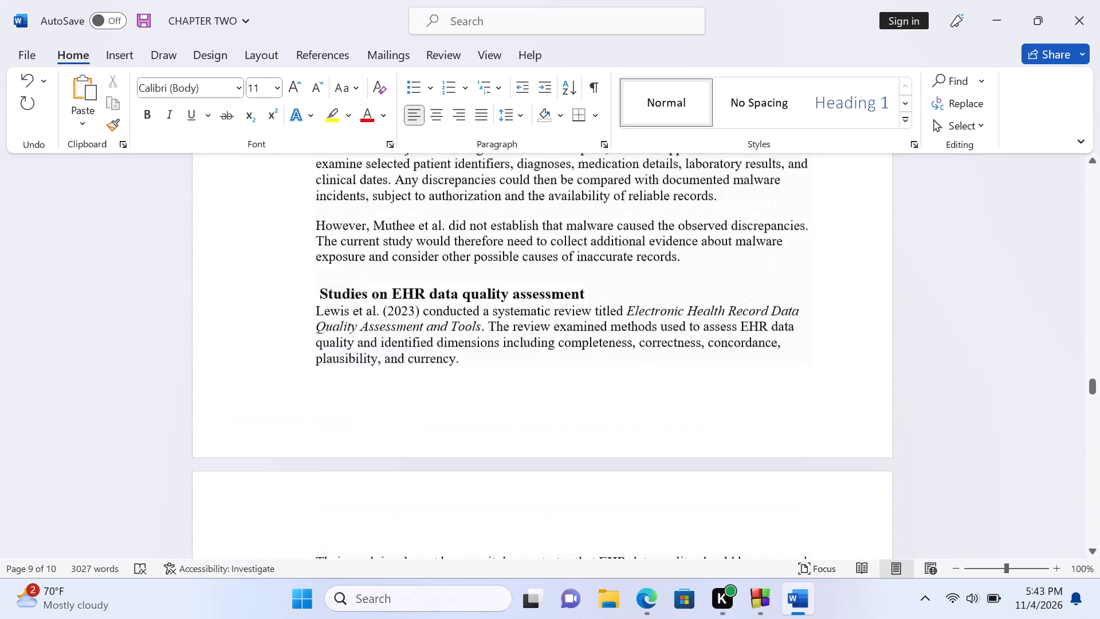
scroll(416, 457, up, 19)
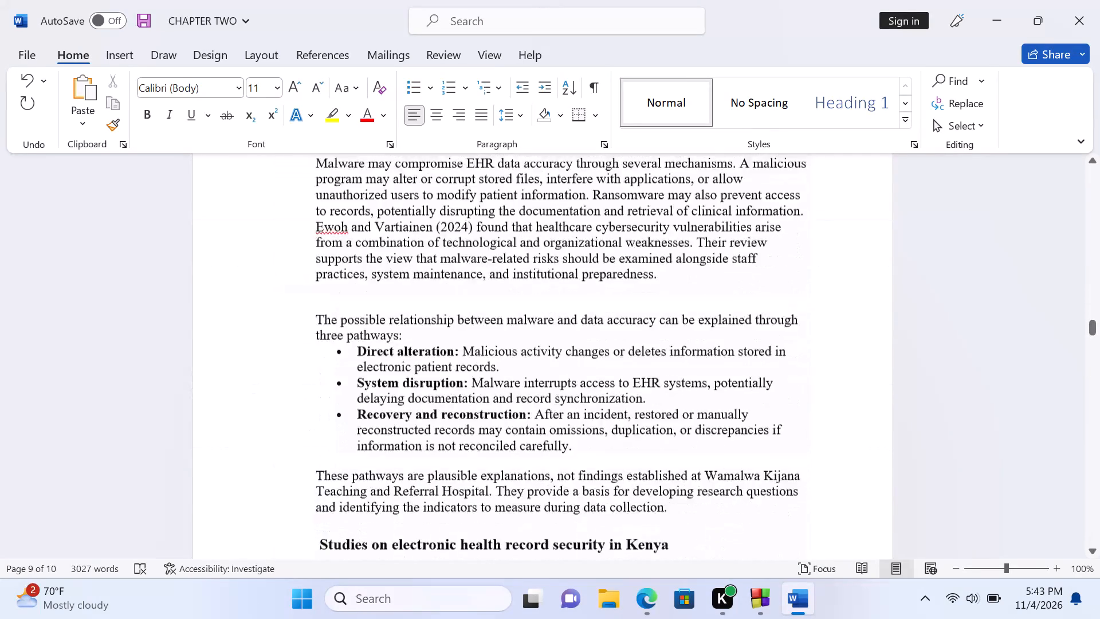
scroll(416, 457, up, 5)
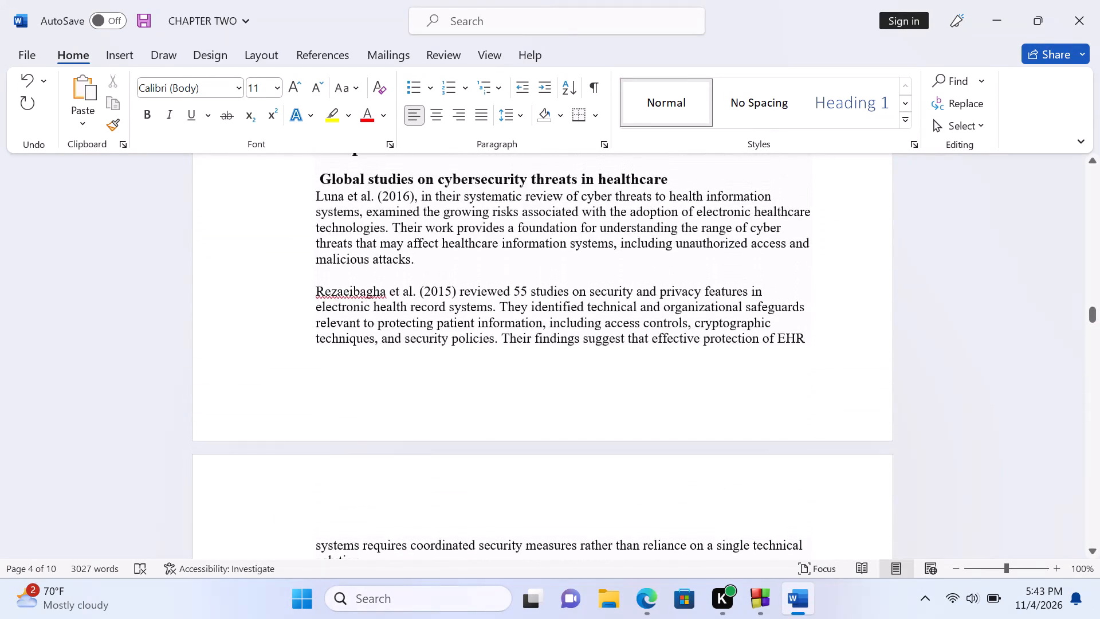
scroll(416, 457, up, 18)
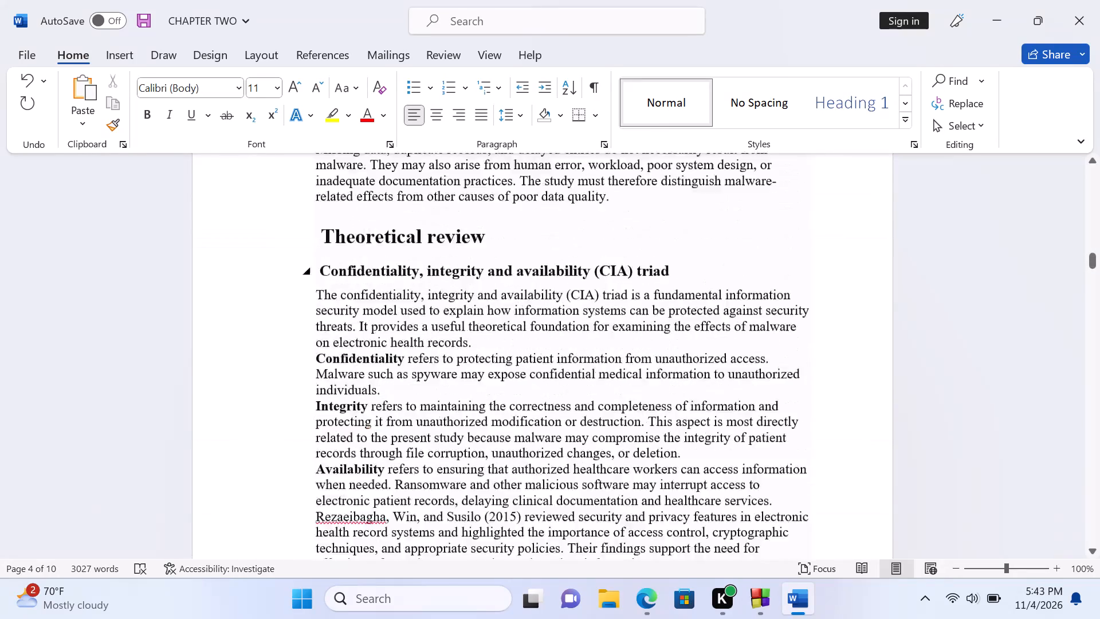
scroll(416, 457, up, 8)
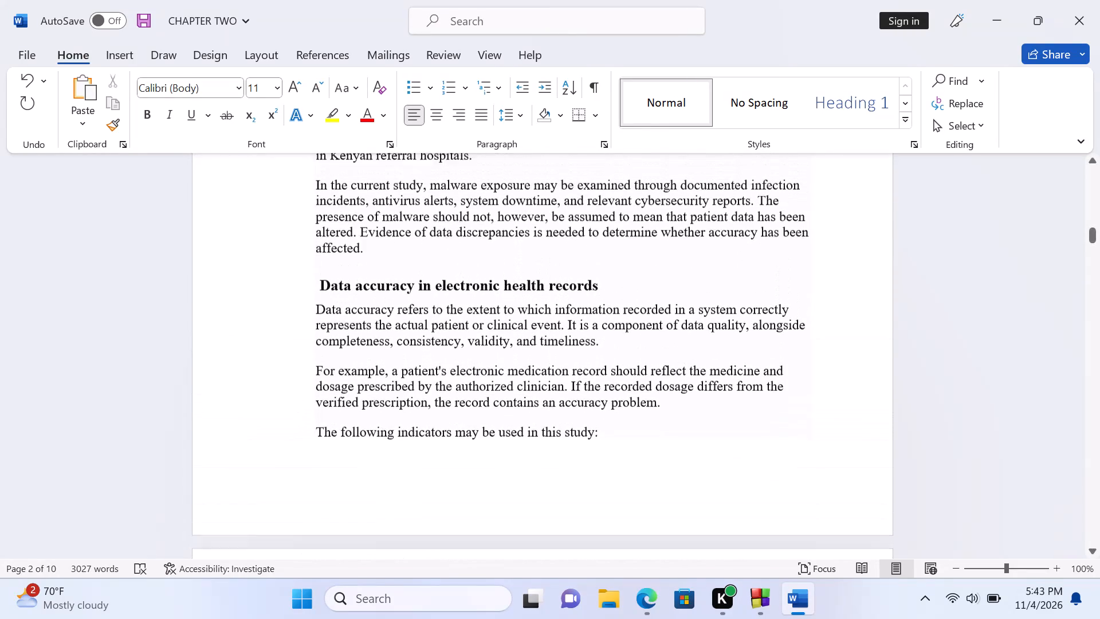
scroll(416, 457, up, 10)
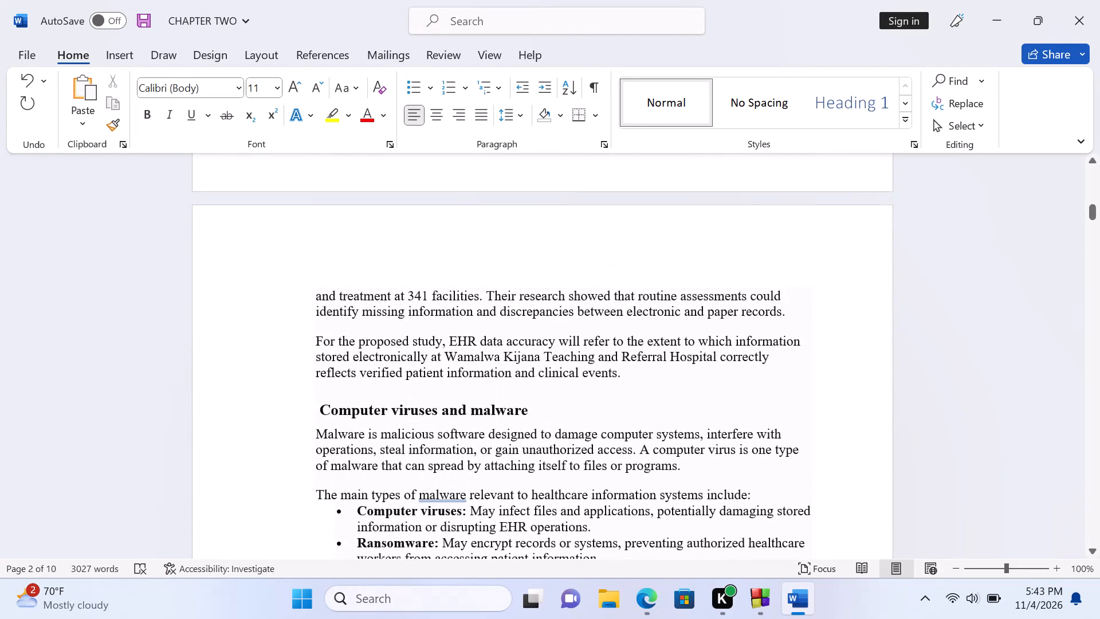
scroll(416, 457, up, 17)
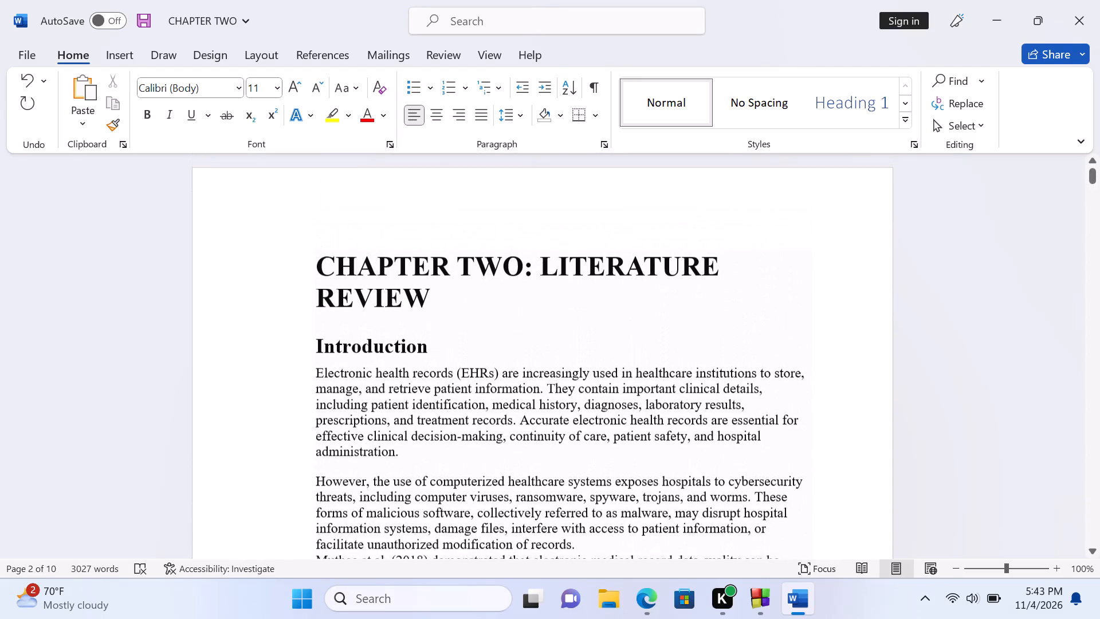
scroll(416, 457, up, 4)
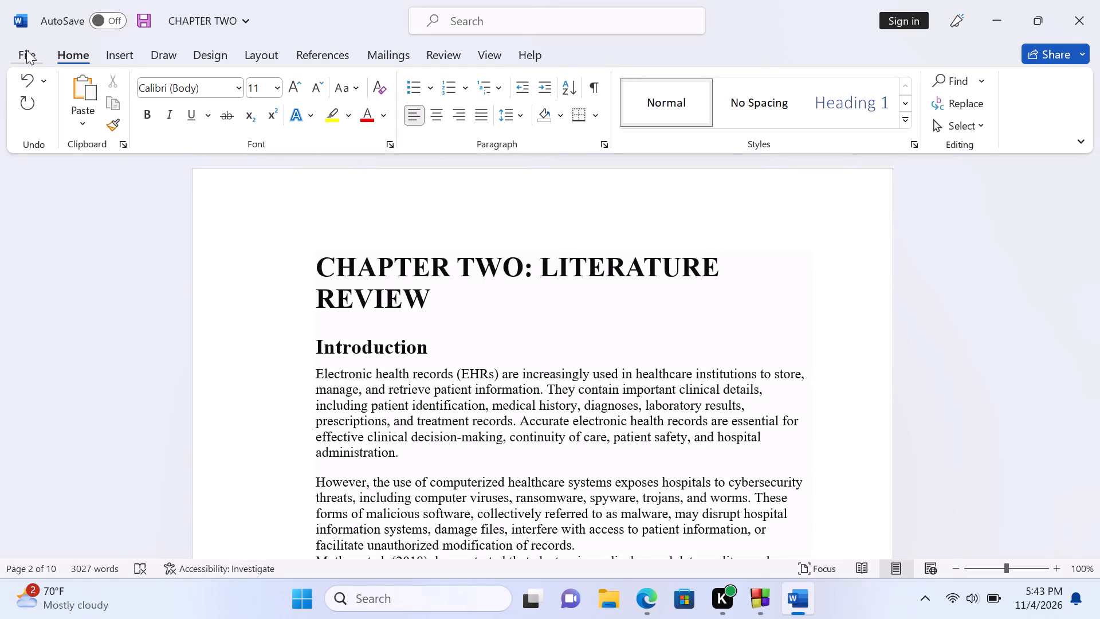
Open the recent document "A STUDY ON HOW VIRUS (PROPOSAL)".
click(26, 50)
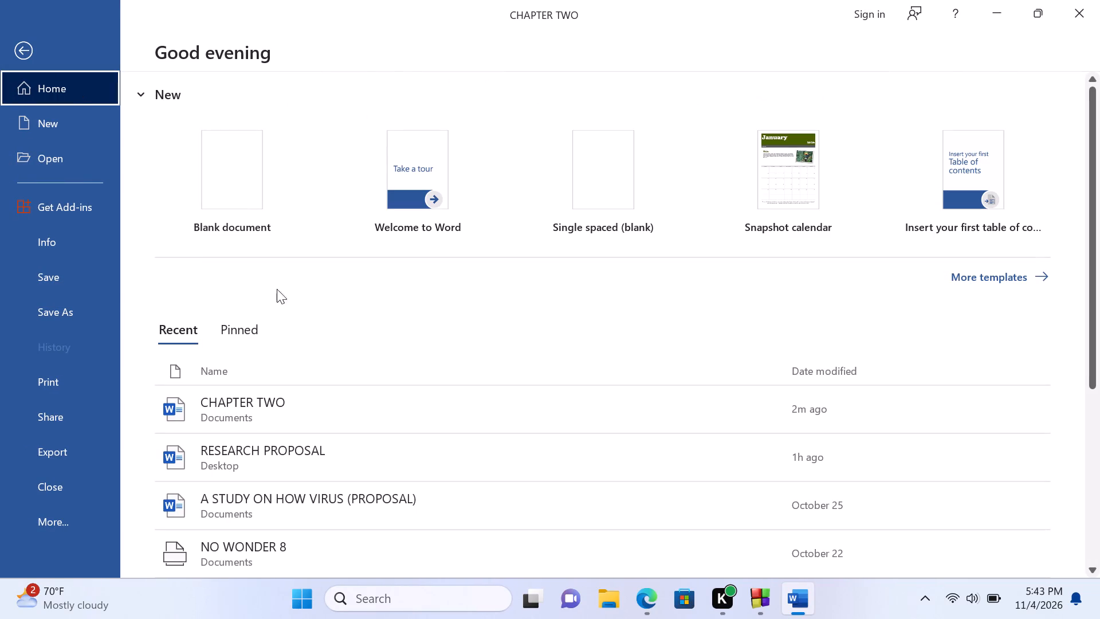
scroll(362, 450, down, 1)
double_click(362, 450)
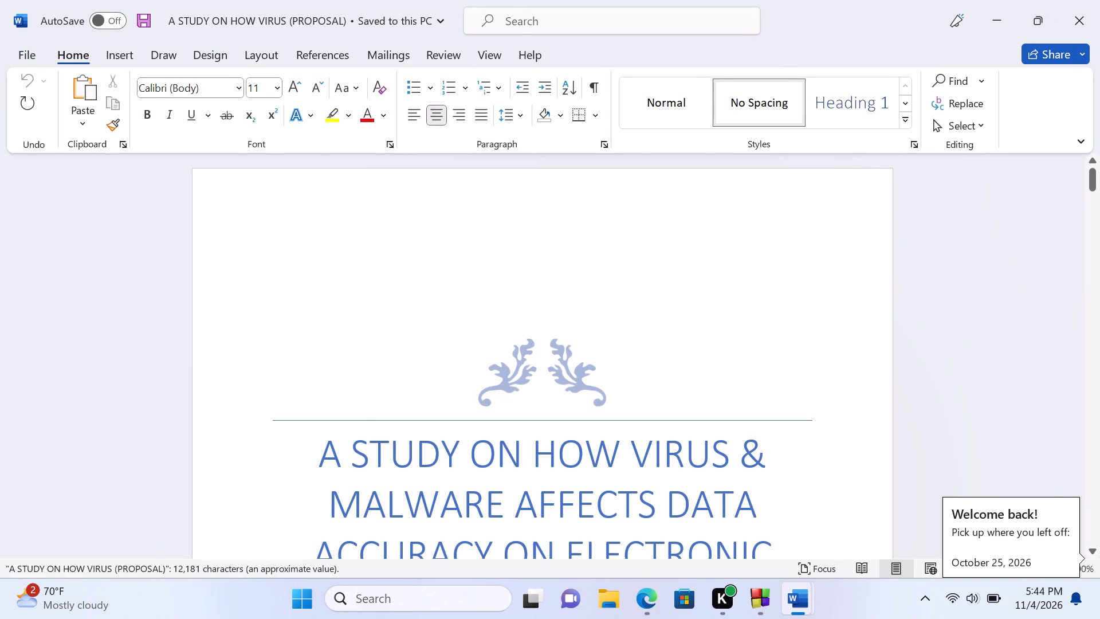
Read through the whole virus and malware proposal, from the title page through Chapter 1 to the end of the references.
scroll(406, 359, down, 4)
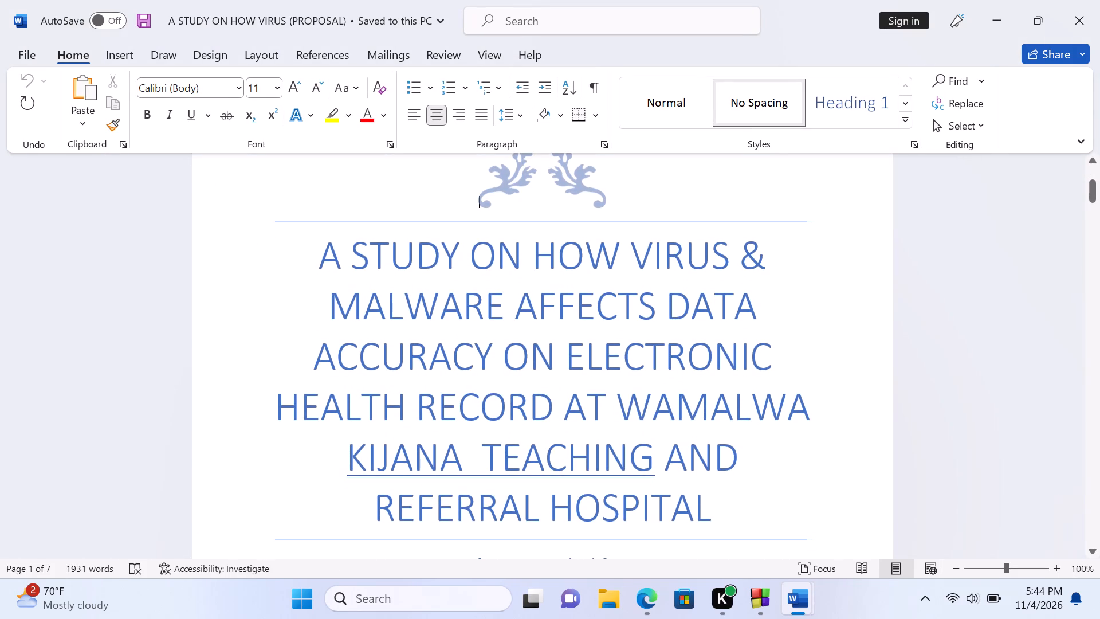
scroll(414, 324, down, 2)
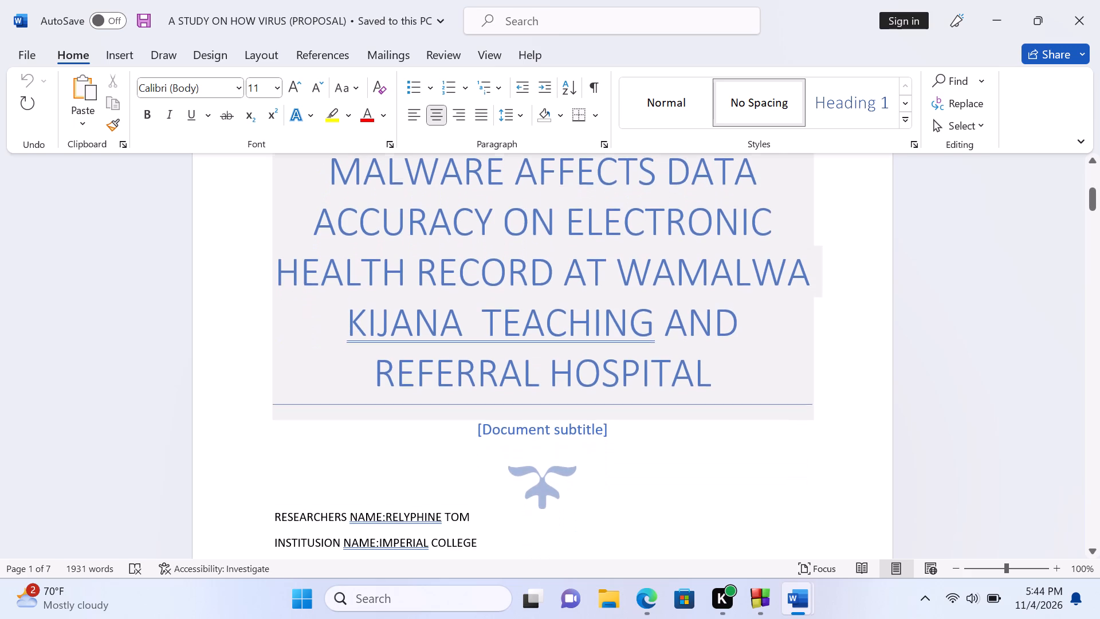
scroll(360, 457, down, 4)
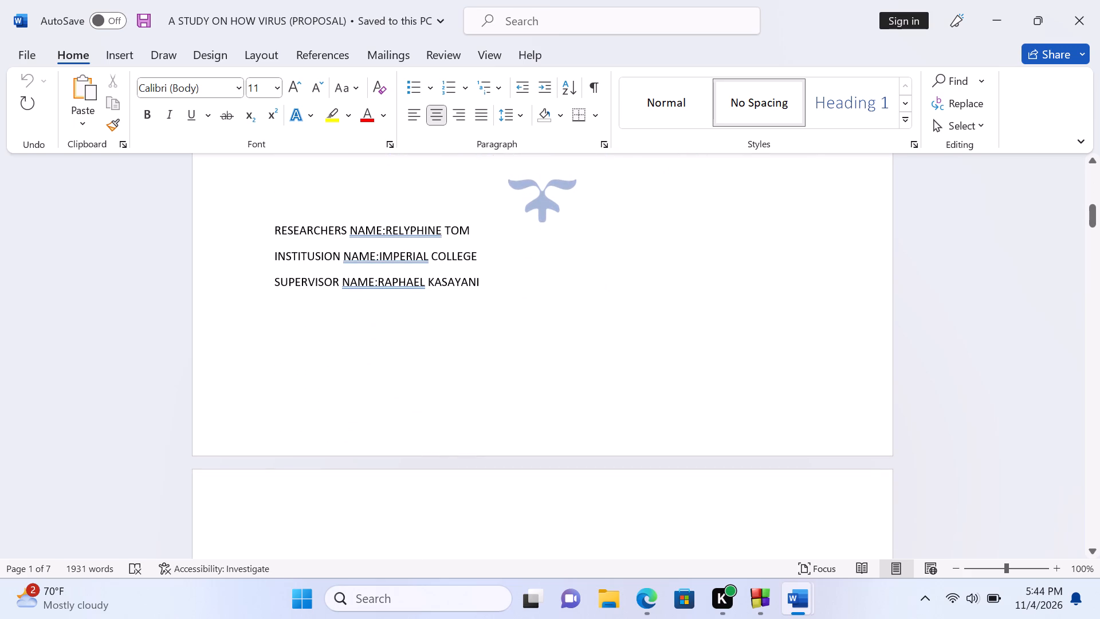
scroll(360, 457, down, 5)
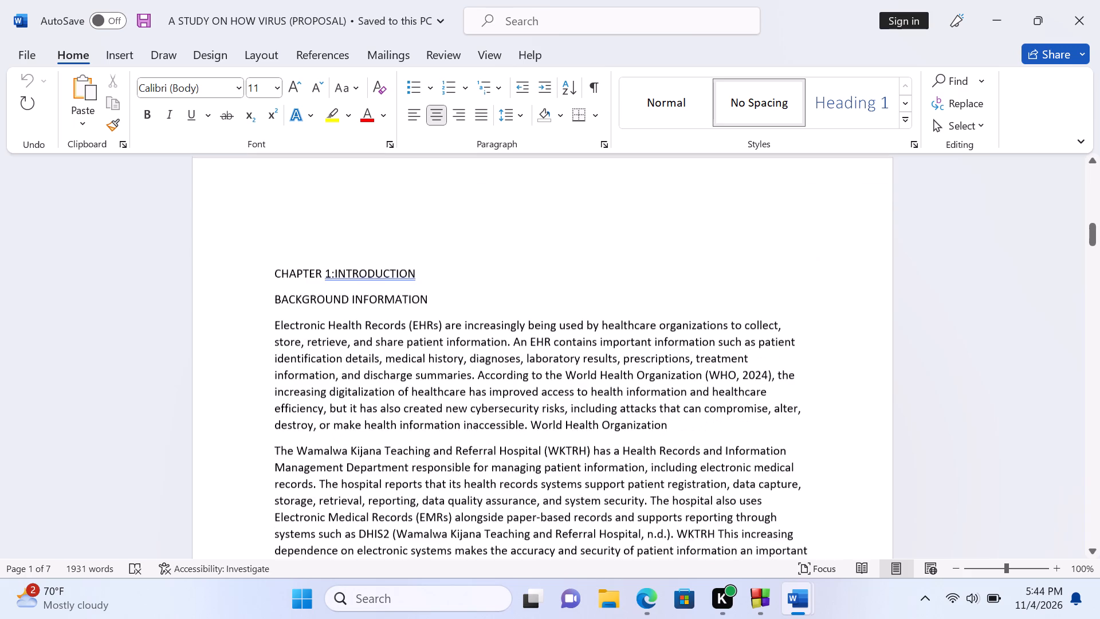
scroll(360, 457, down, 5)
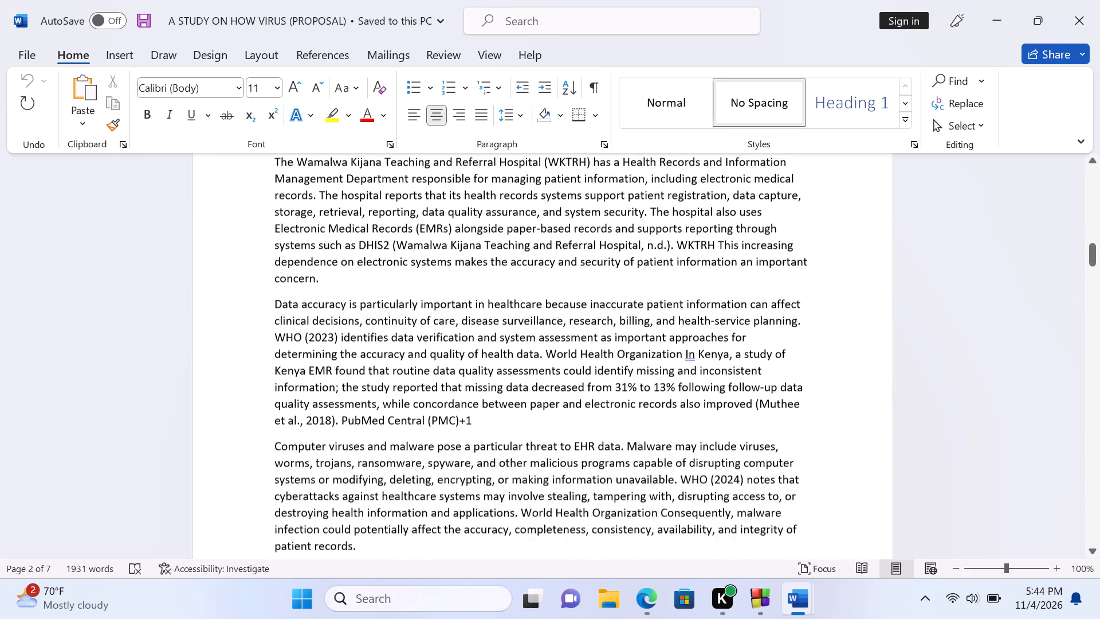
scroll(360, 457, down, 8)
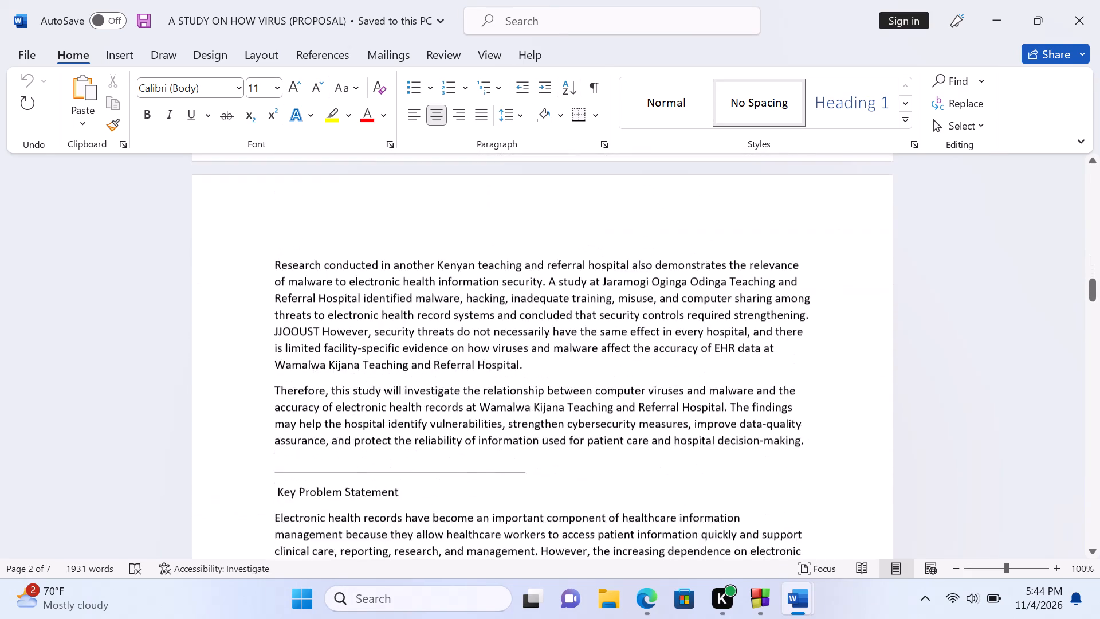
scroll(360, 457, down, 3)
scroll(377, 407, down, 4)
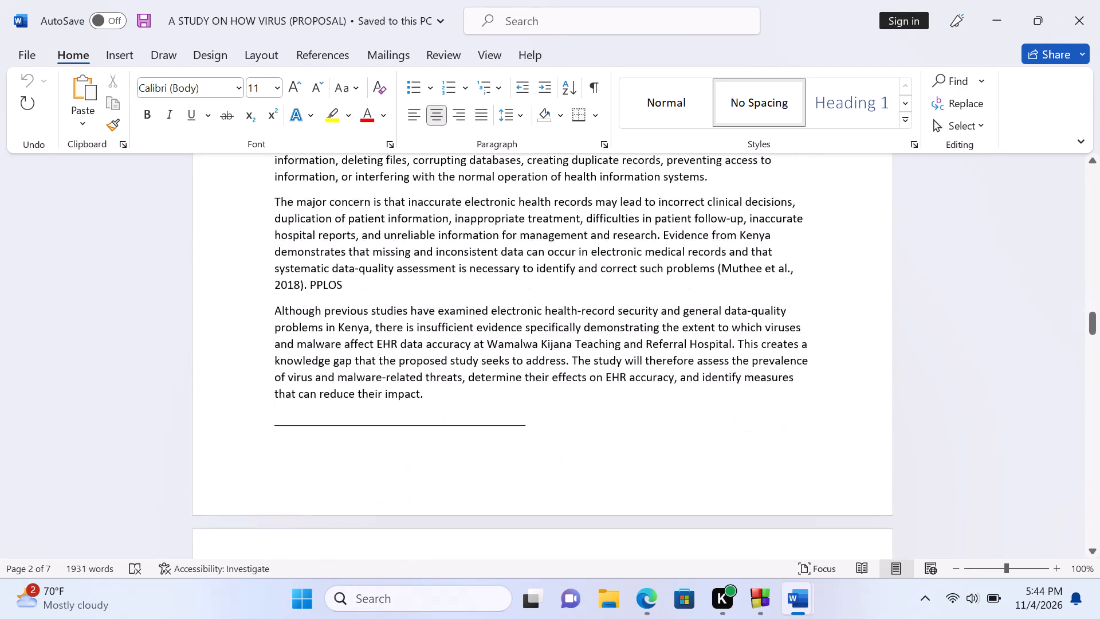
scroll(377, 407, down, 7)
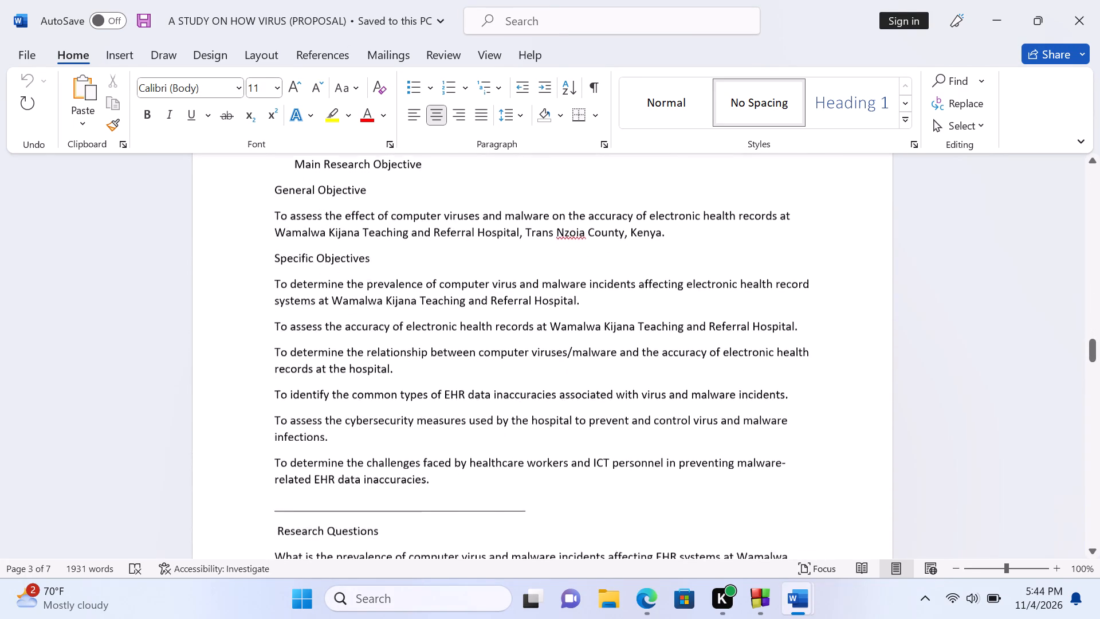
scroll(377, 407, down, 4)
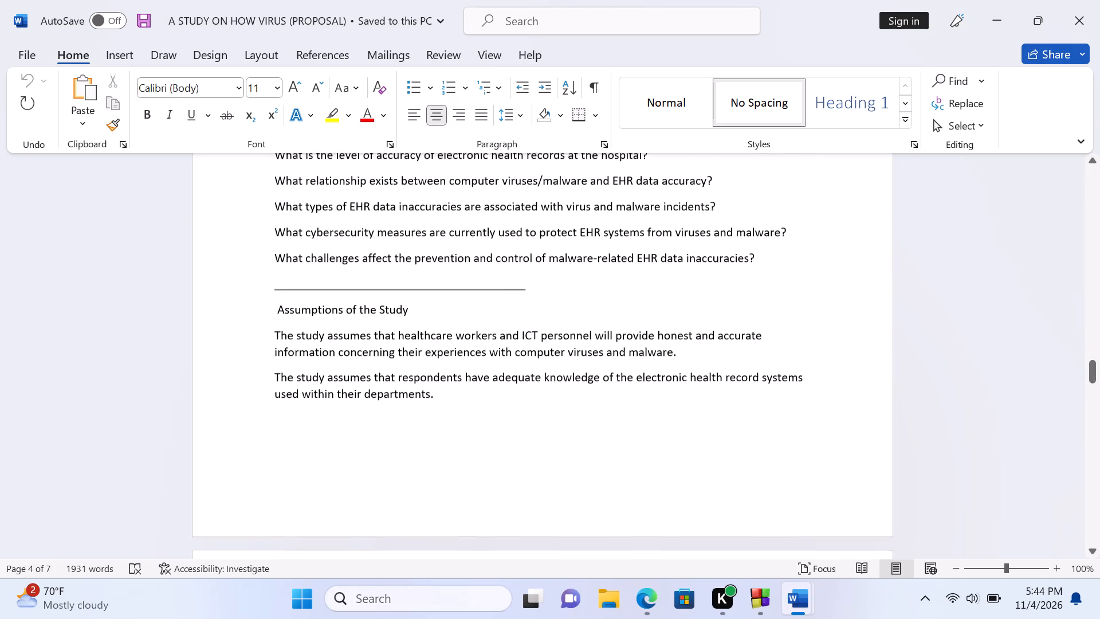
scroll(377, 407, down, 7)
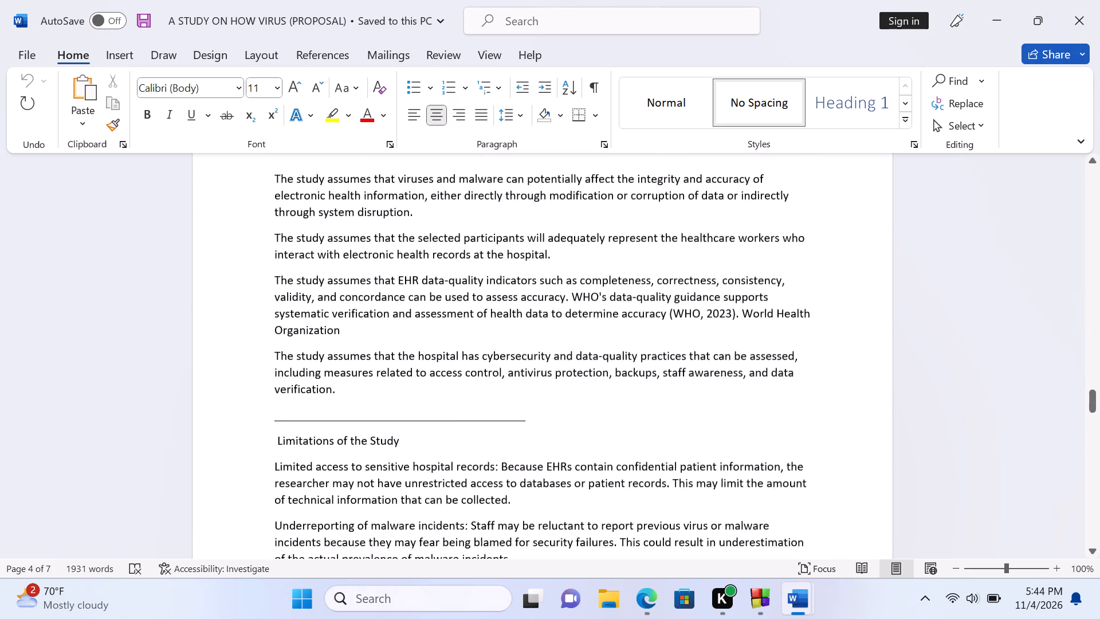
scroll(377, 407, down, 6)
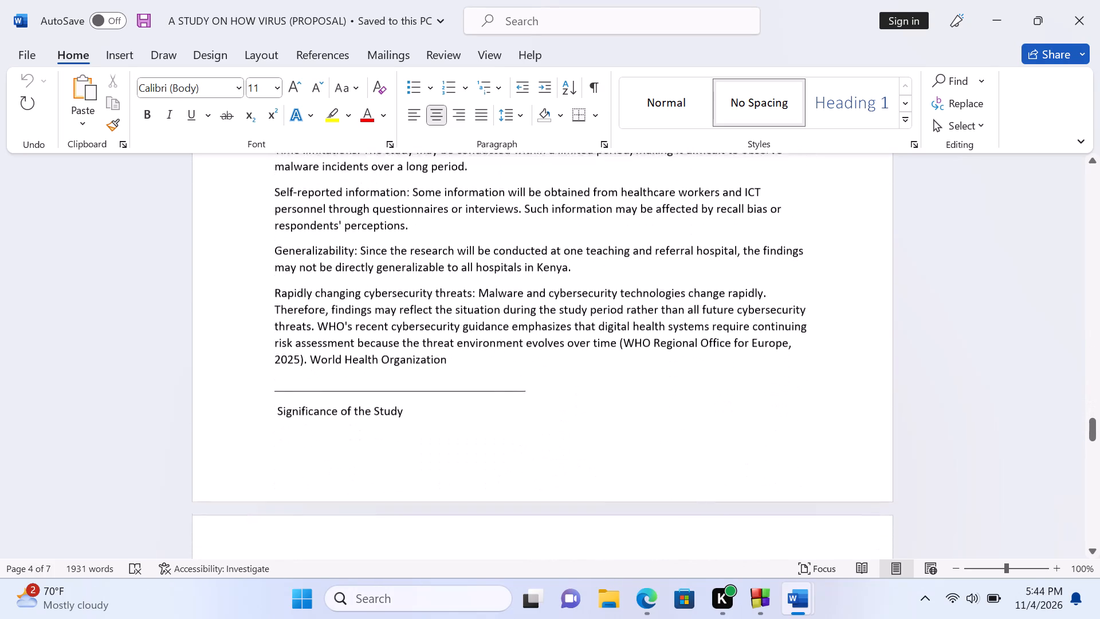
scroll(377, 407, down, 5)
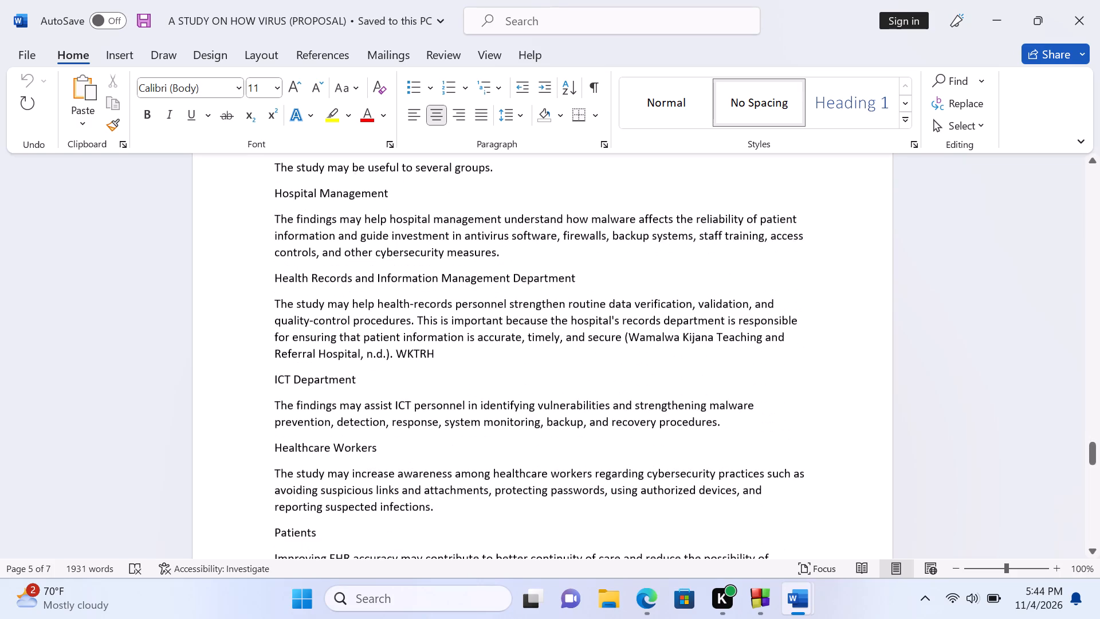
scroll(377, 407, down, 4)
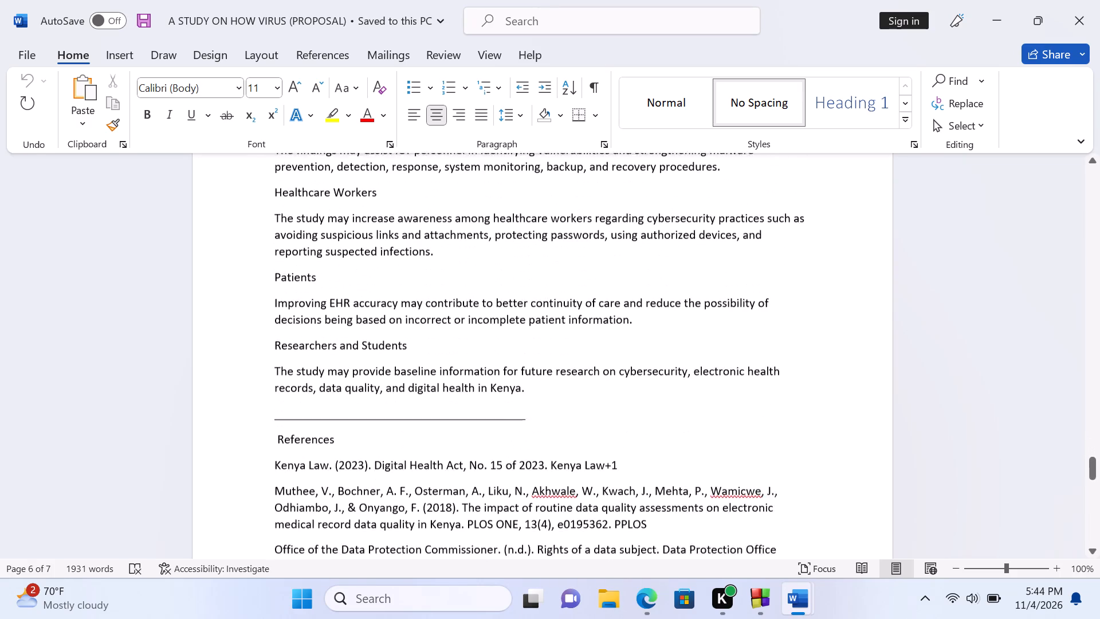
scroll(377, 407, down, 3)
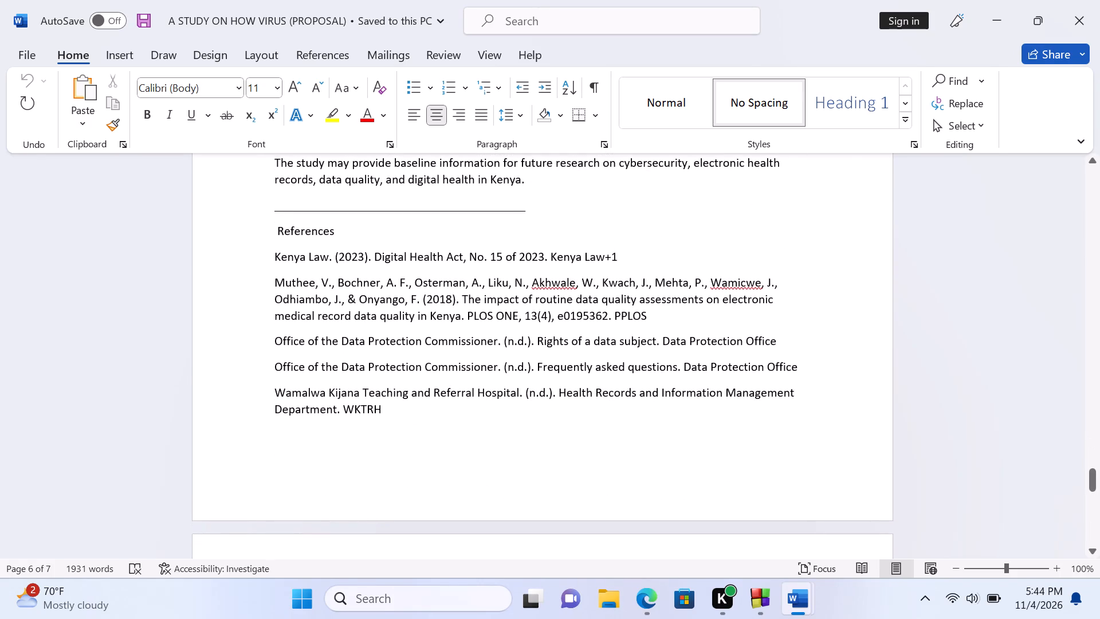
scroll(377, 407, down, 3)
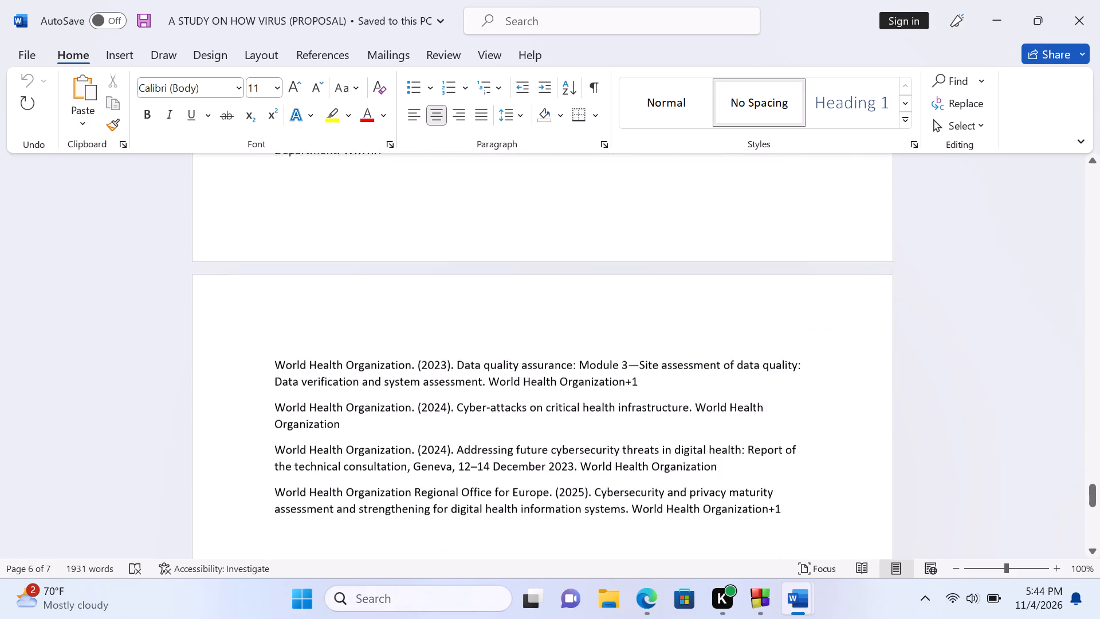
scroll(377, 407, down, 7)
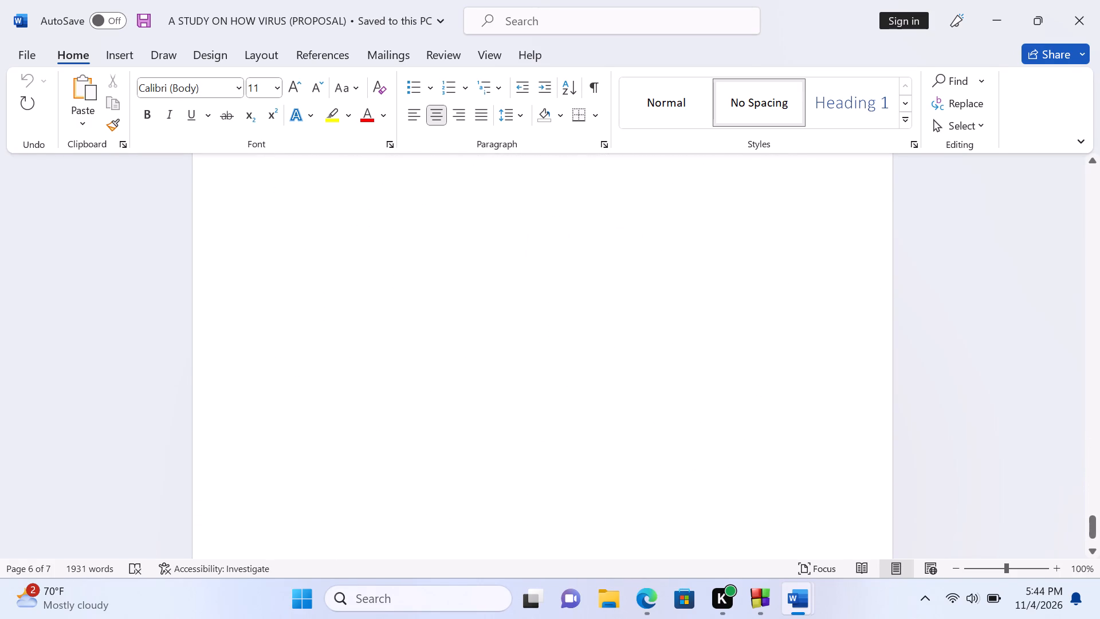
scroll(377, 407, down, 2)
Check the World Health Organization references on the proposal's last page and the space below them.
scroll(377, 407, up, 1)
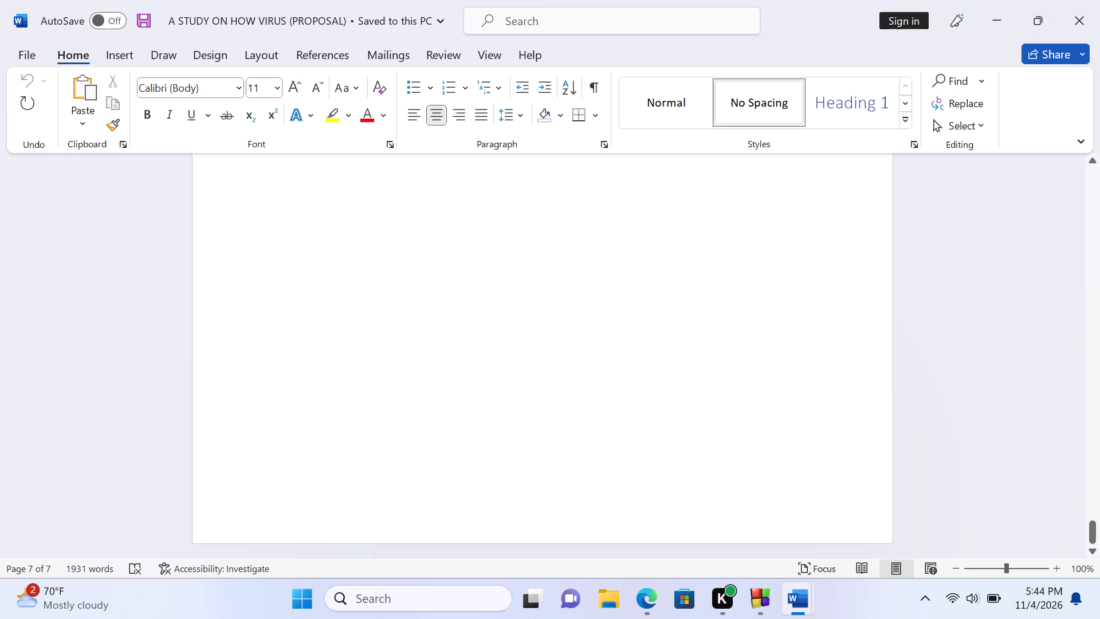
scroll(377, 407, up, 10)
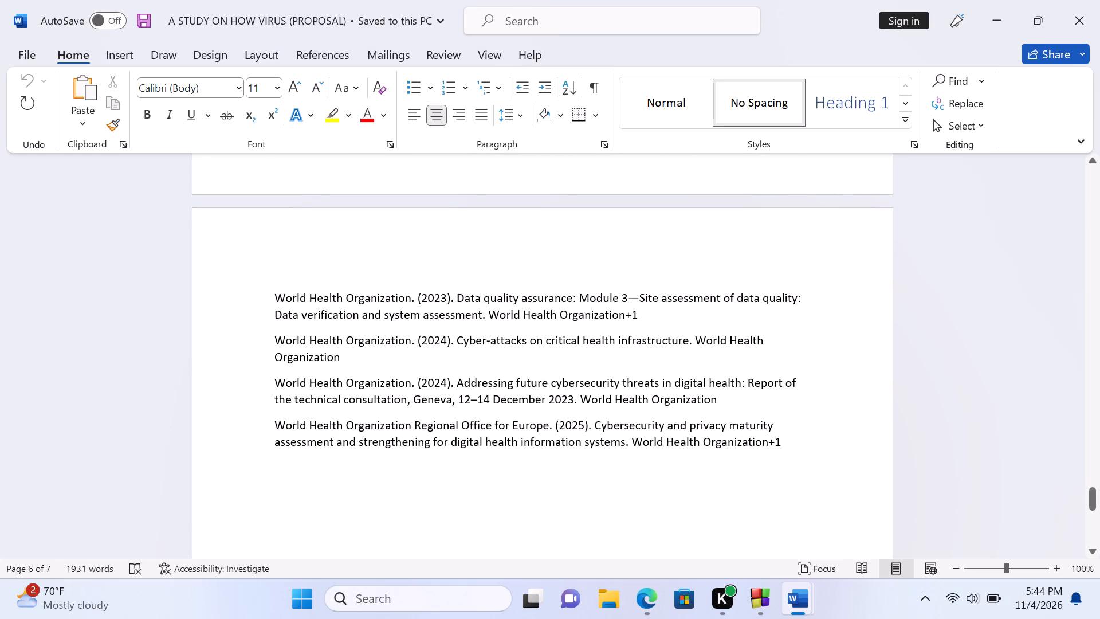
scroll(377, 407, down, 1)
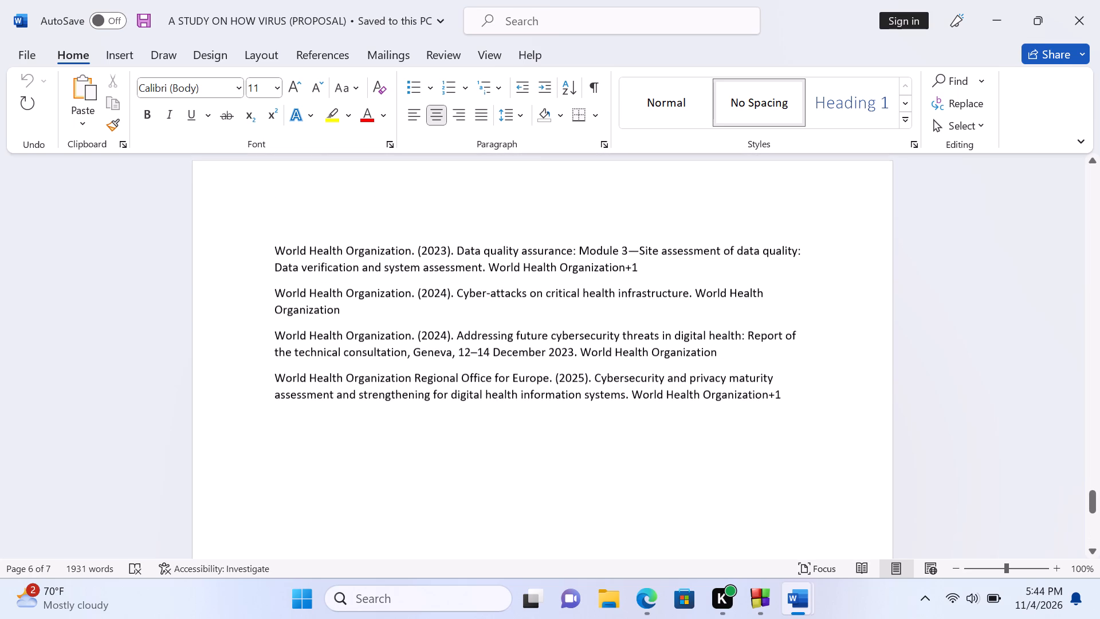
scroll(377, 407, right, 1)
scroll(377, 407, down, 4)
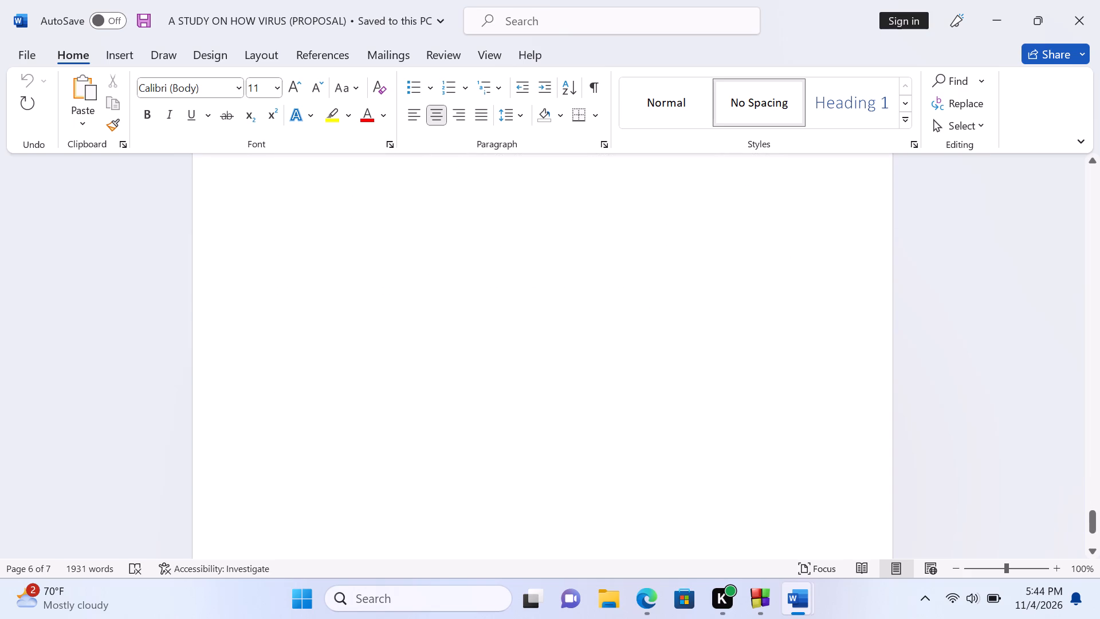
scroll(377, 407, down, 3)
scroll(377, 407, up, 9)
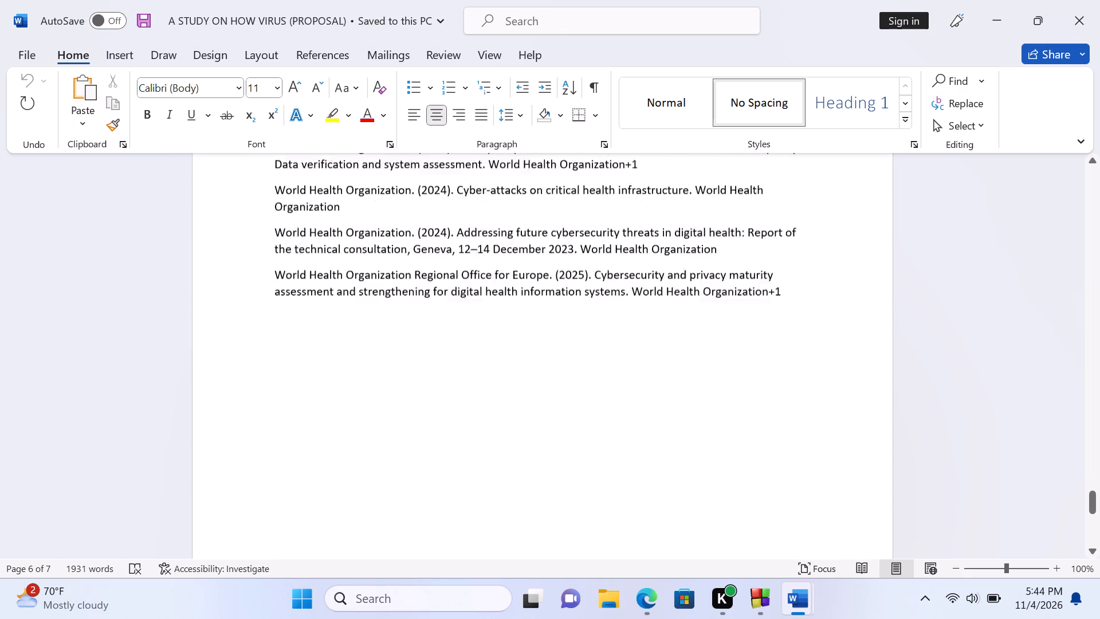
Look back through the proposal's sections, from the references up to the title page.
scroll(377, 407, up, 13)
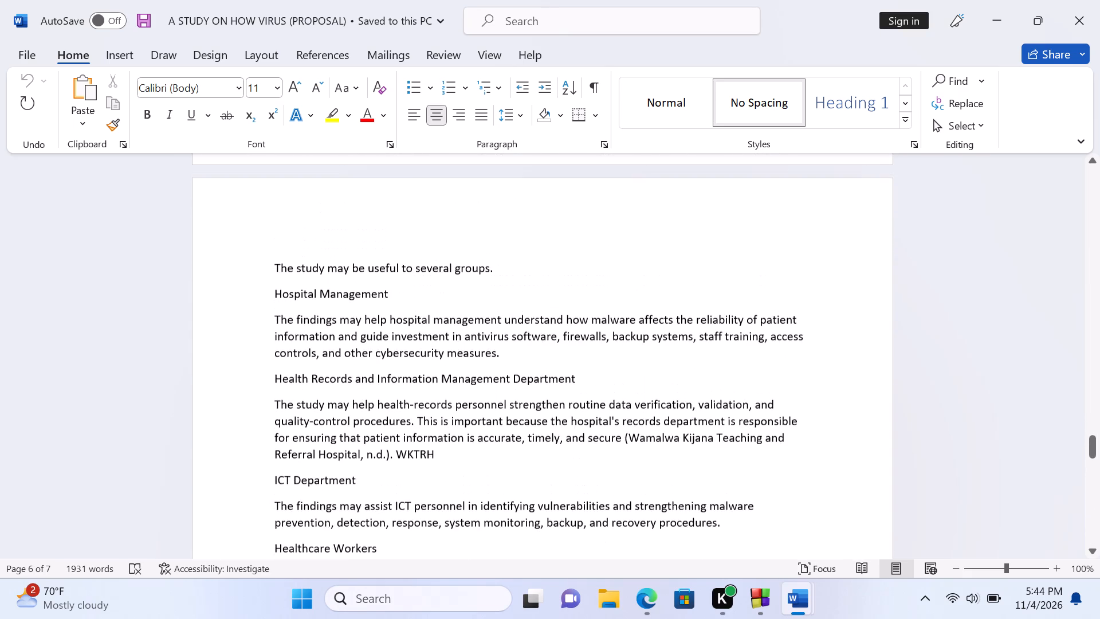
scroll(377, 407, up, 11)
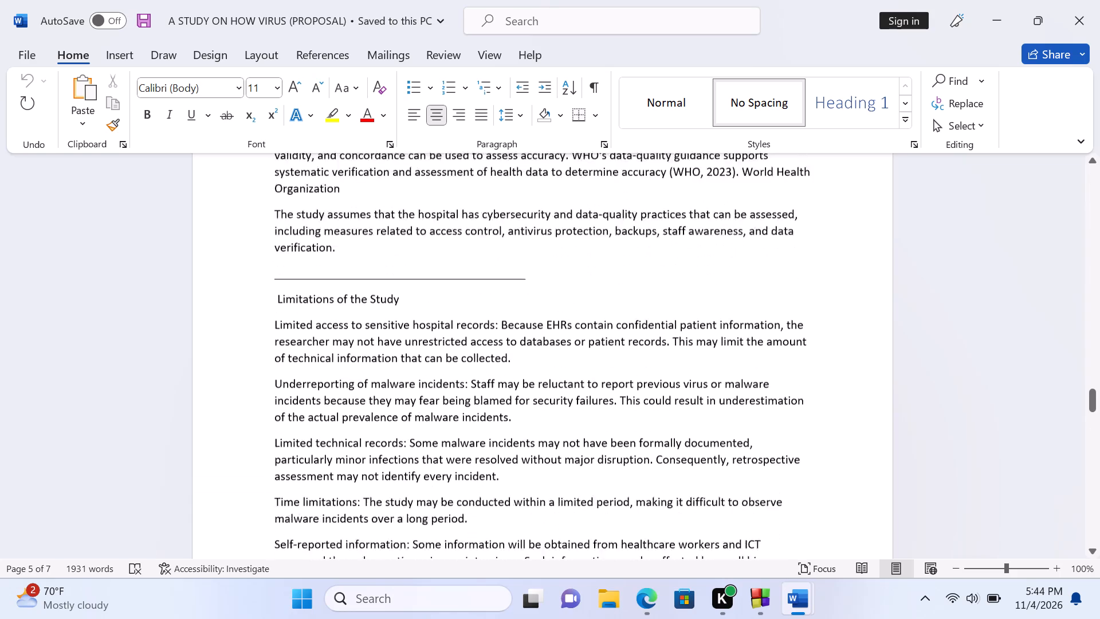
scroll(377, 407, up, 12)
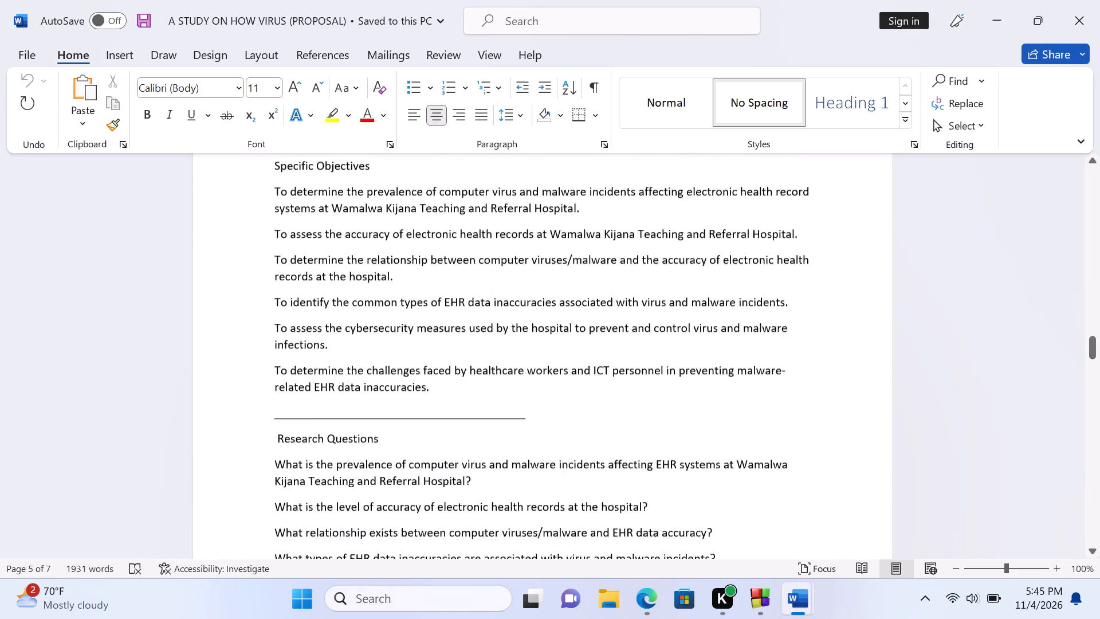
scroll(377, 407, up, 10)
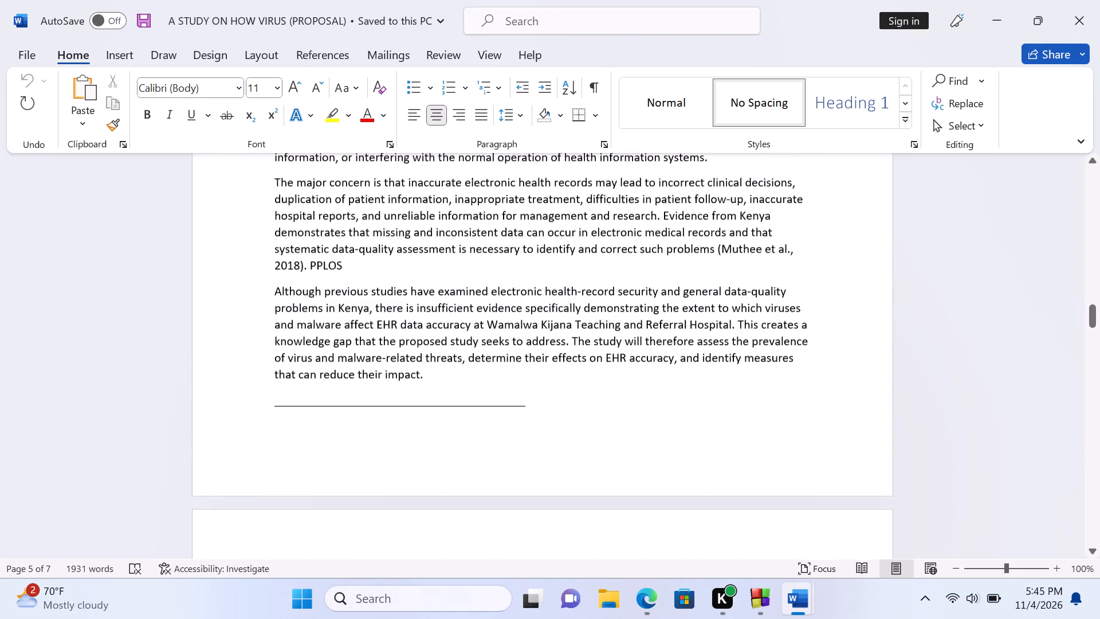
scroll(377, 407, up, 6)
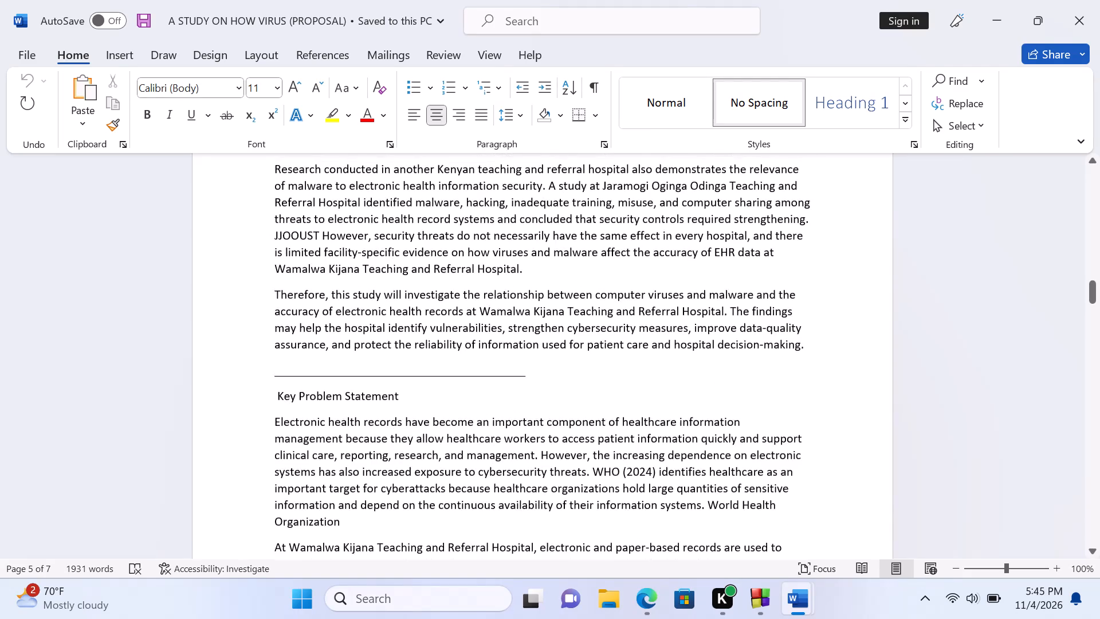
scroll(377, 407, up, 10)
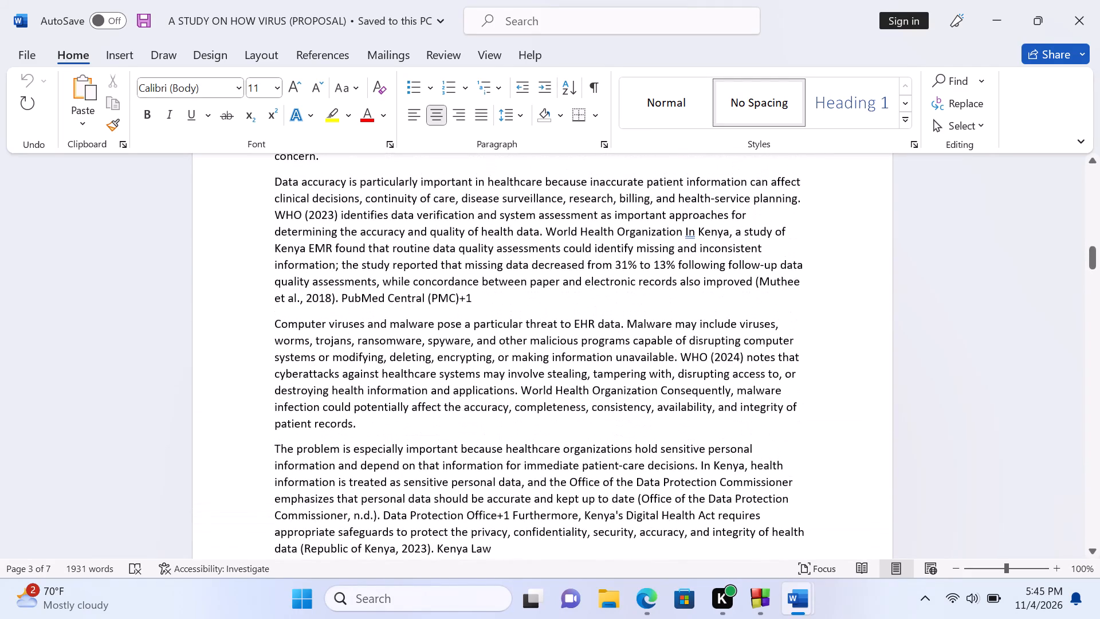
scroll(377, 407, up, 8)
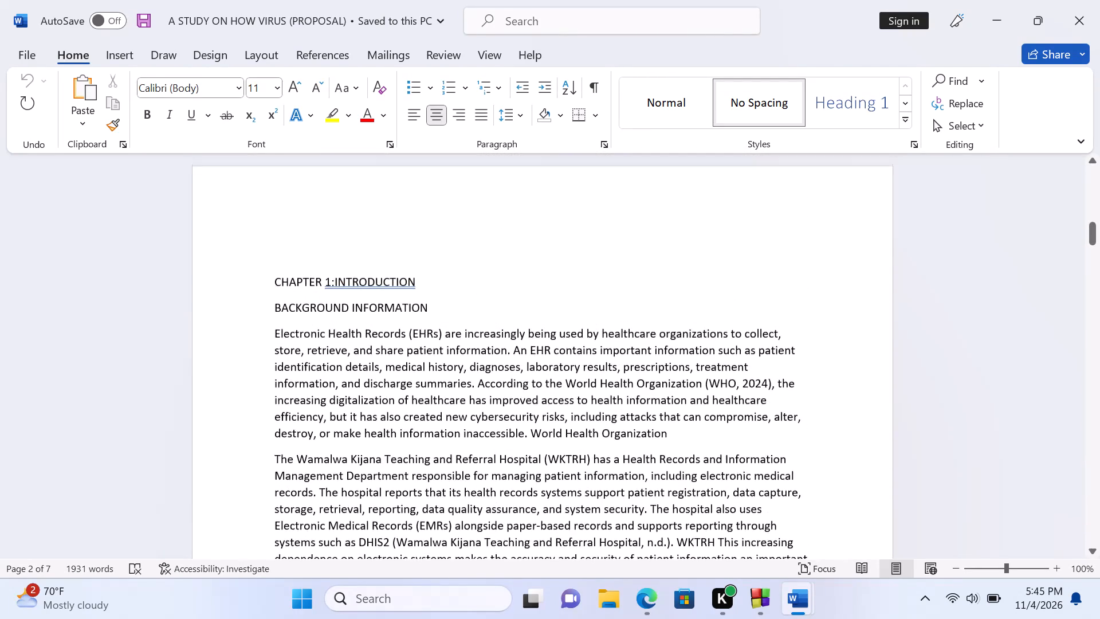
scroll(377, 407, up, 8)
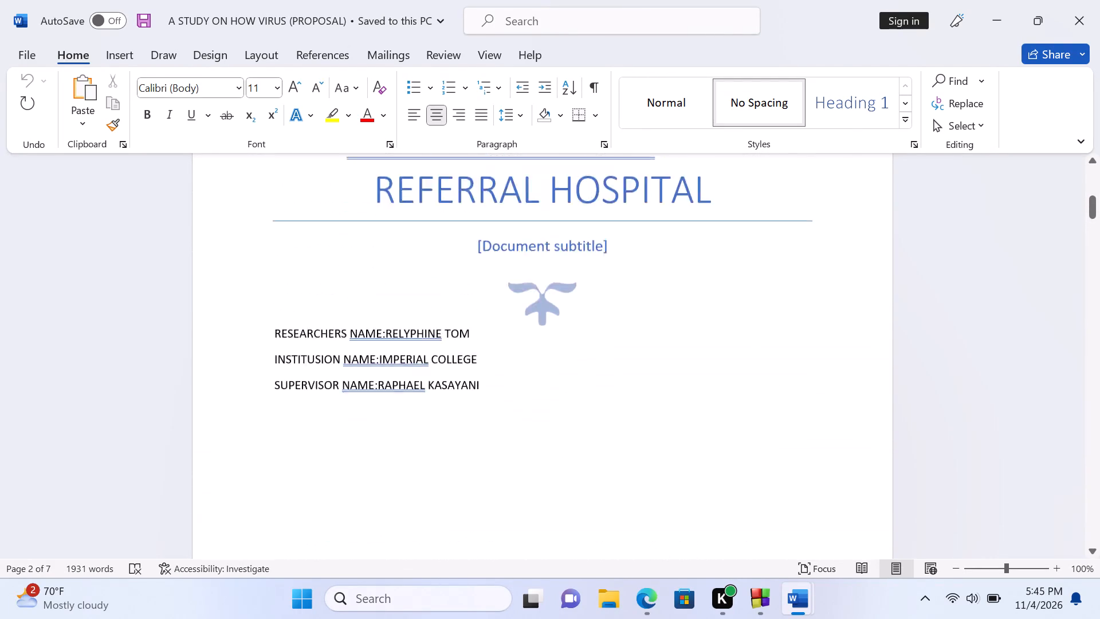
scroll(377, 407, up, 3)
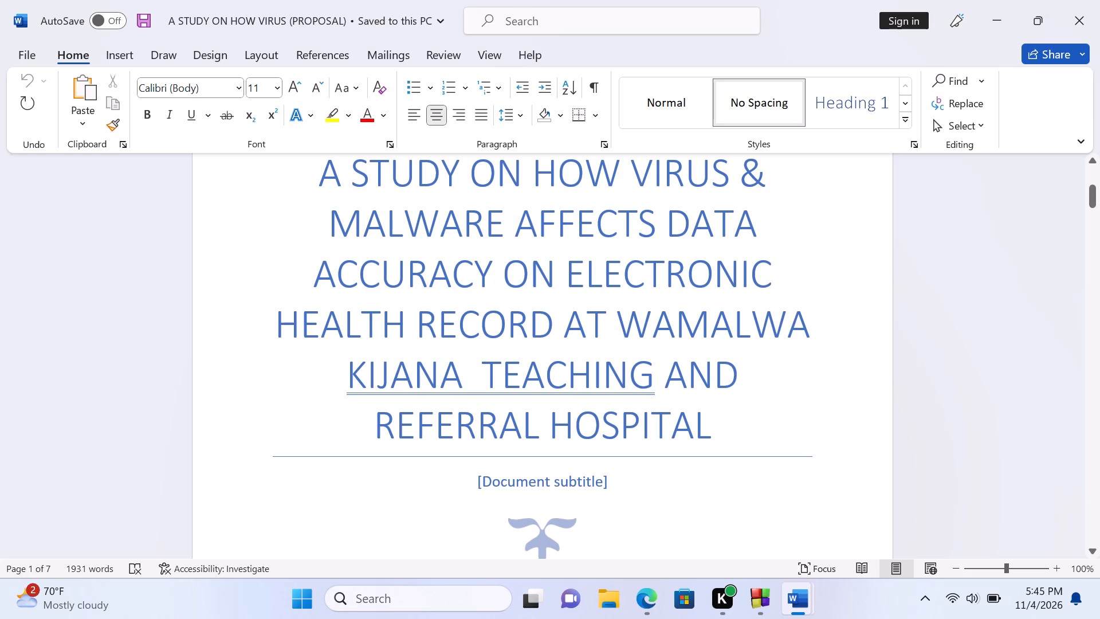
Read the proposal from the title page through the Chapter 1 background information and the Key Problem Statement.
scroll(377, 407, down, 2)
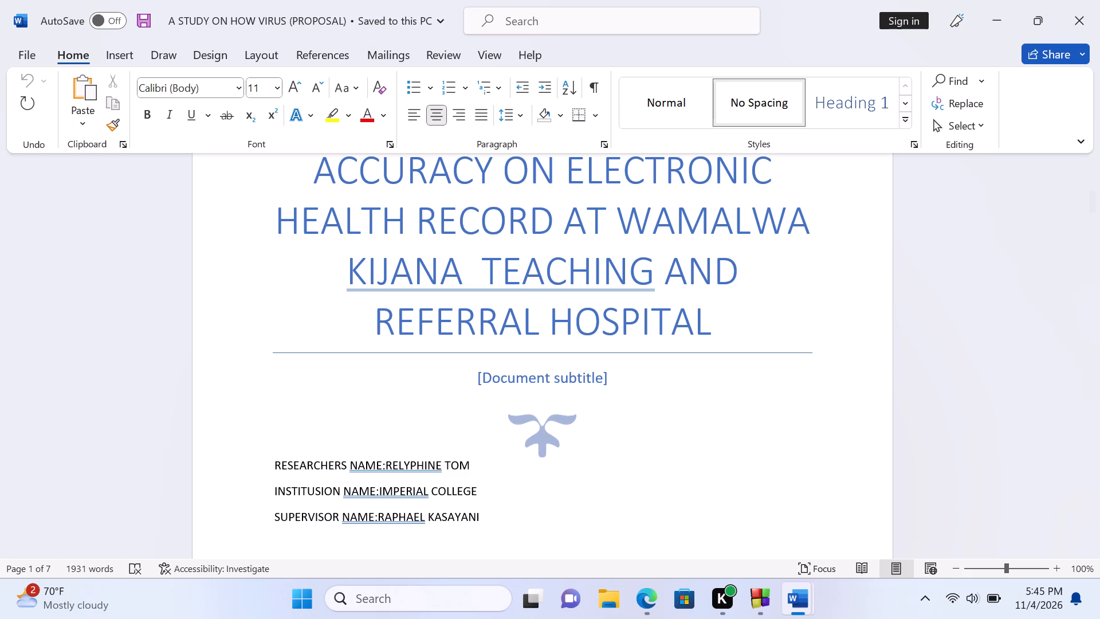
scroll(377, 407, down, 6)
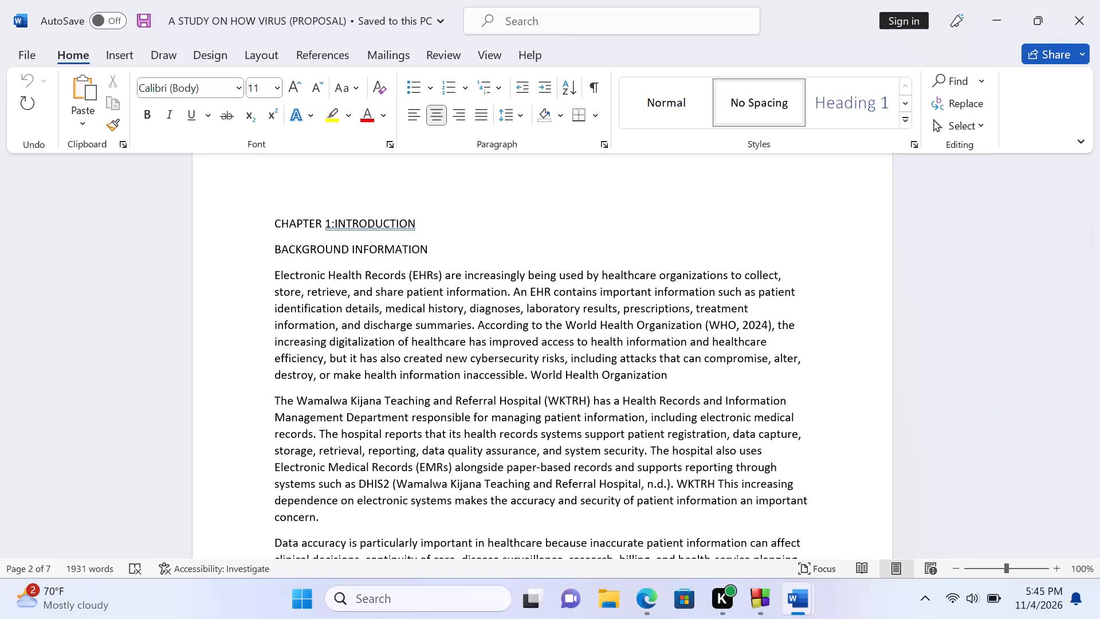
scroll(378, 387, down, 6)
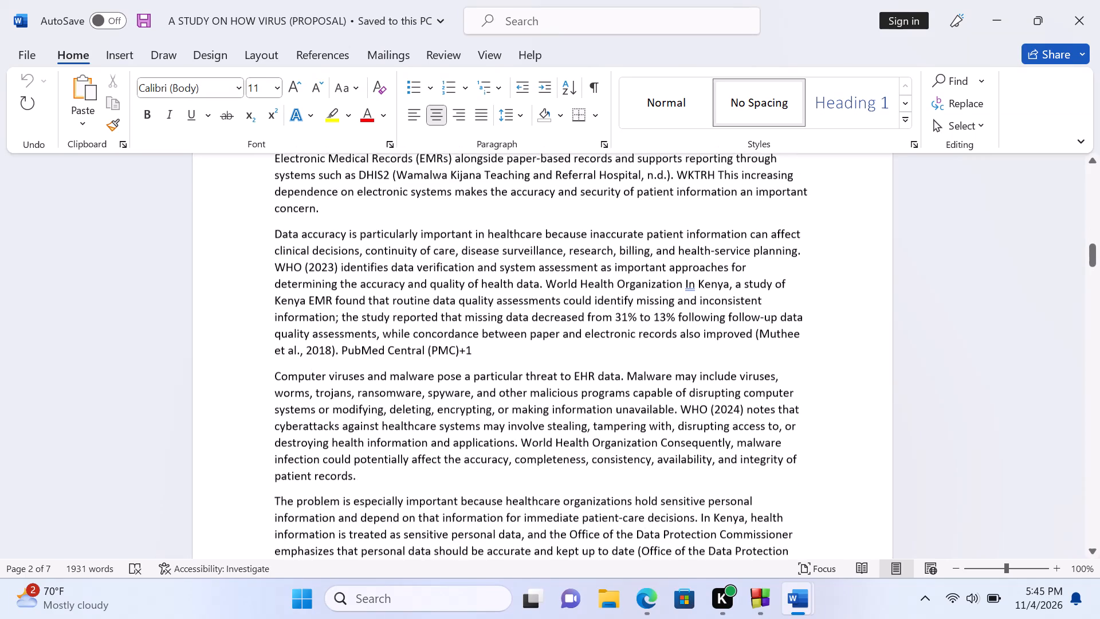
scroll(378, 387, down, 1)
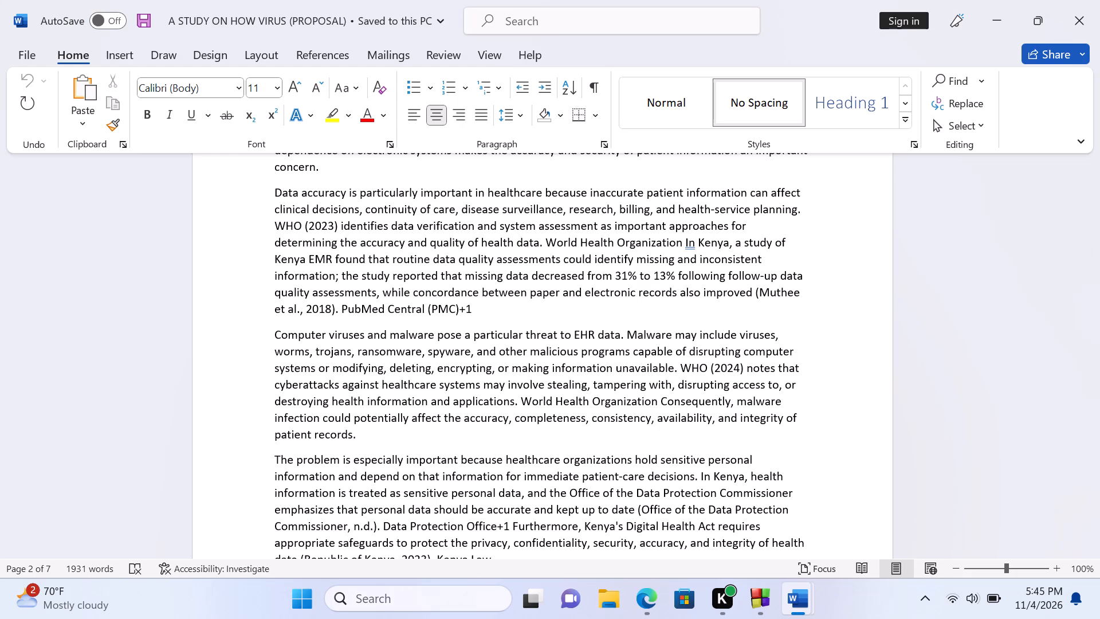
scroll(378, 387, down, 4)
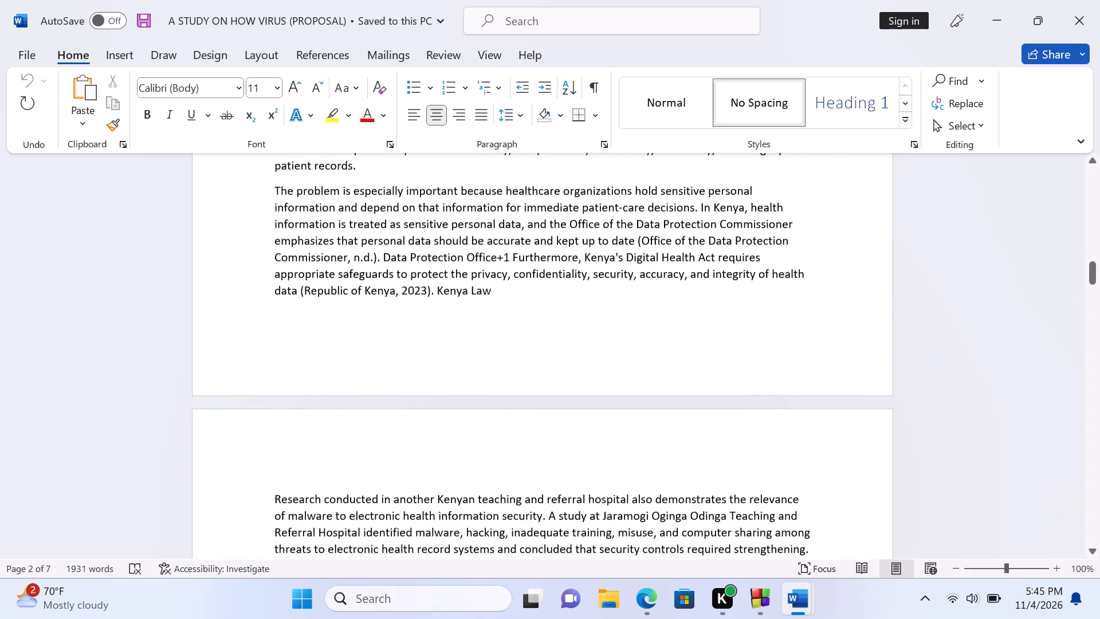
scroll(378, 387, down, 5)
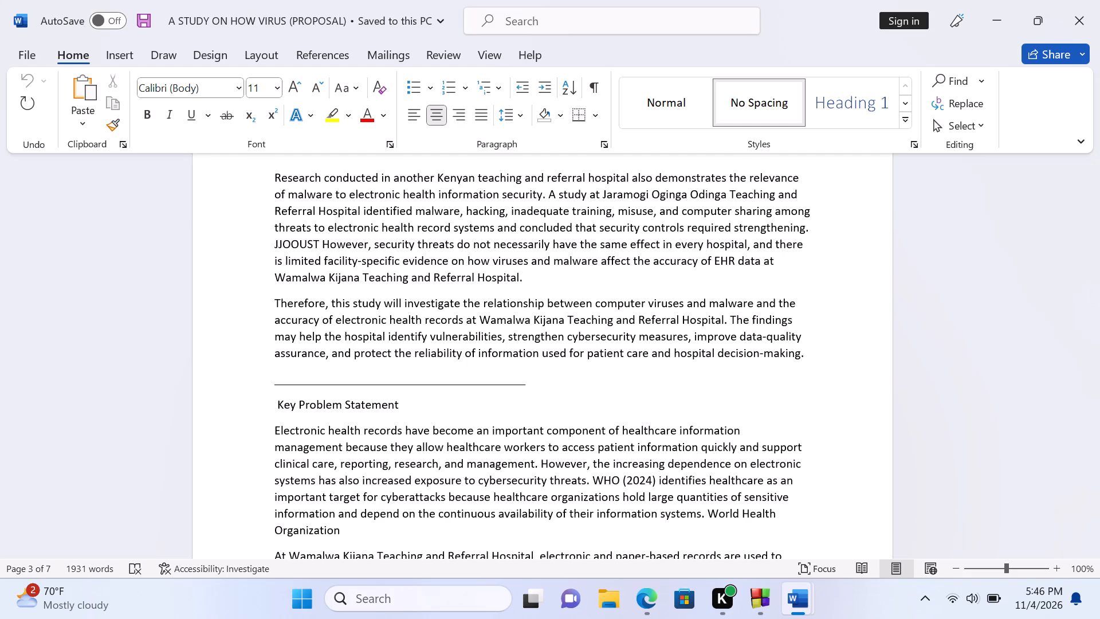
scroll(378, 387, down, 2)
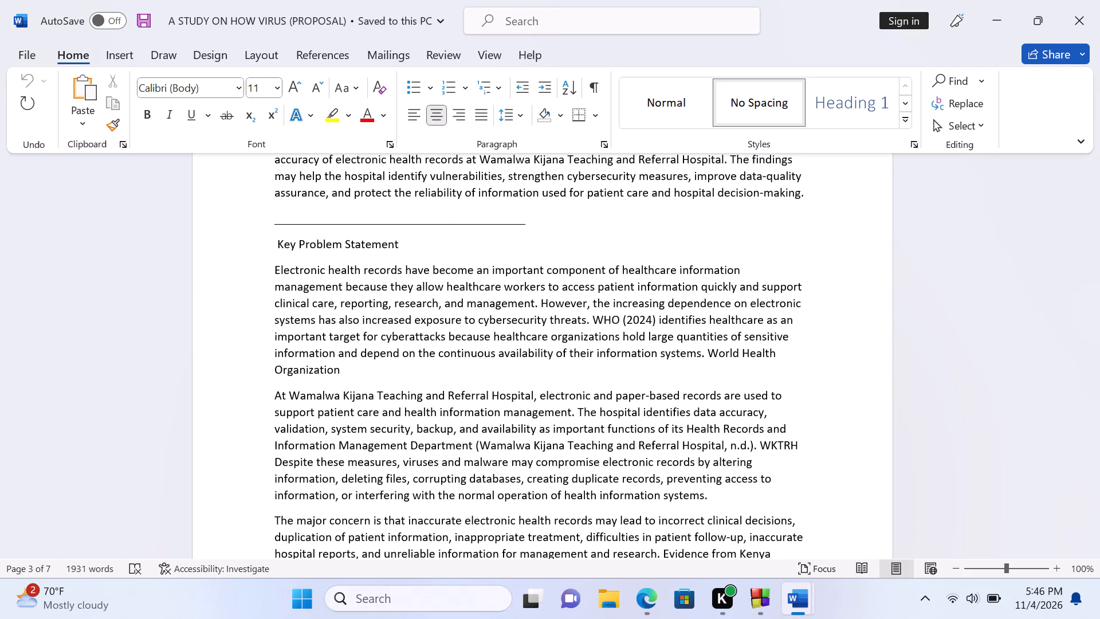
scroll(378, 387, down, 2)
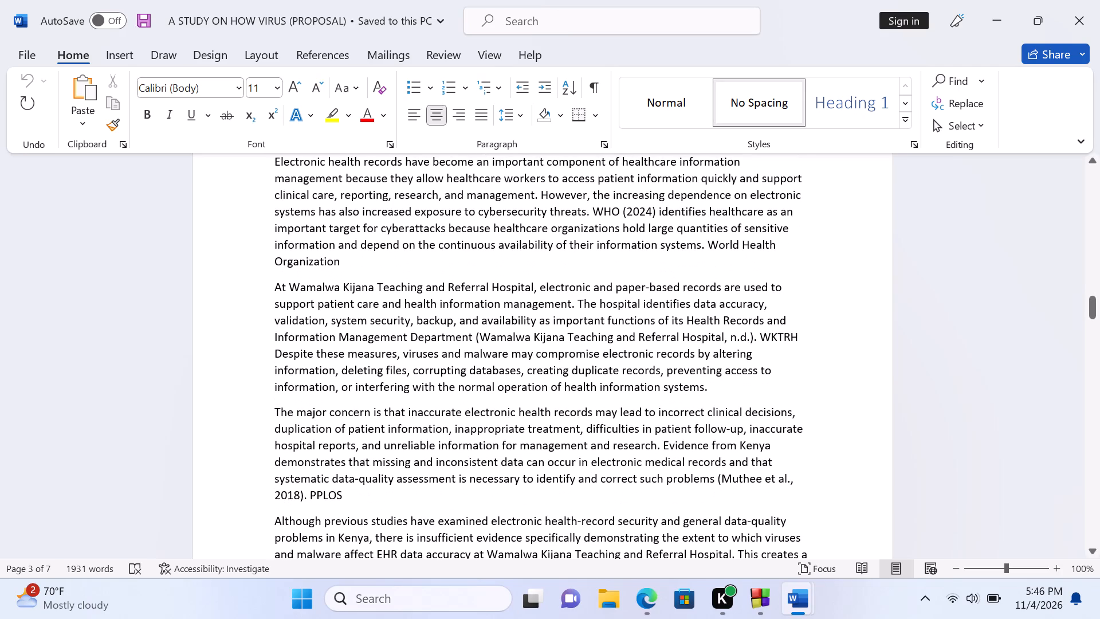
scroll(378, 387, down, 4)
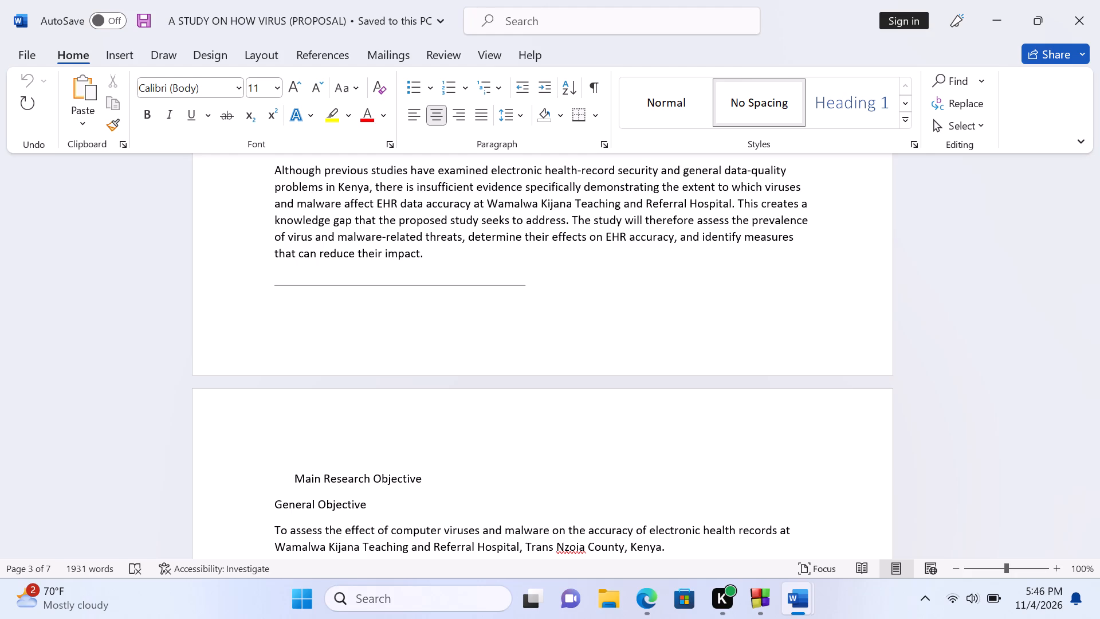
Read the proposal's objectives, research questions, assumptions and limitations up to the Significance of the Study heading.
scroll(378, 387, down, 5)
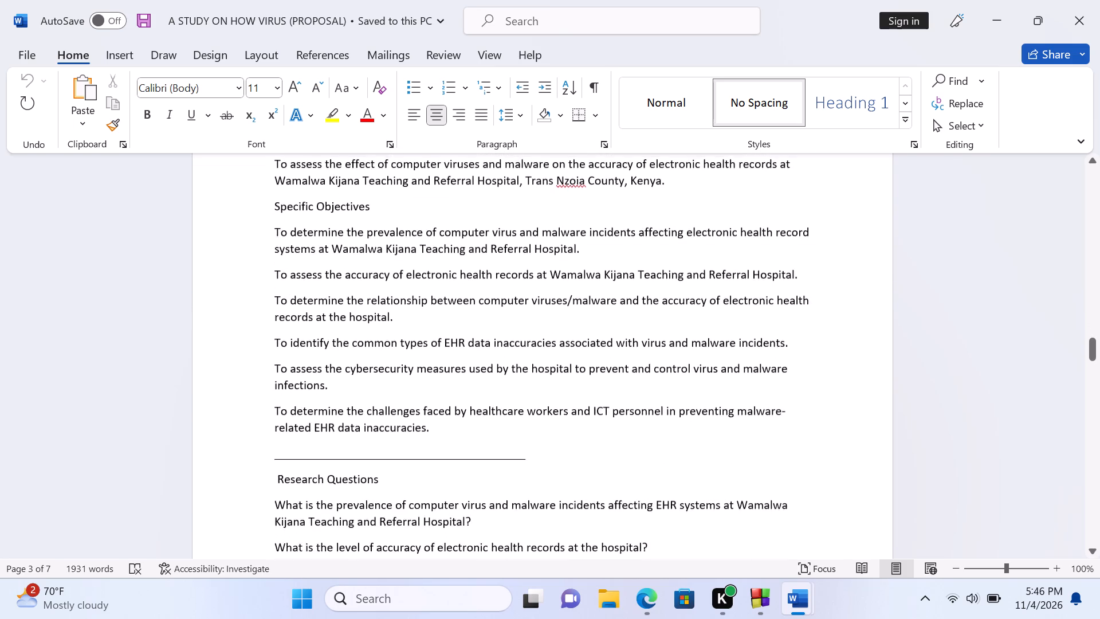
scroll(378, 387, down, 3)
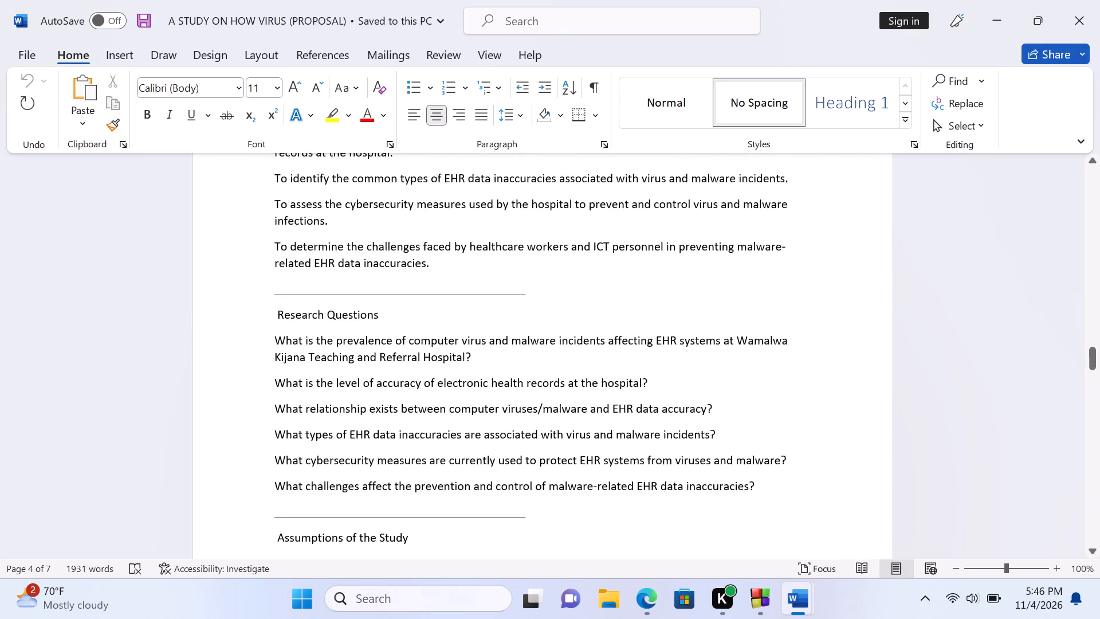
scroll(378, 387, down, 5)
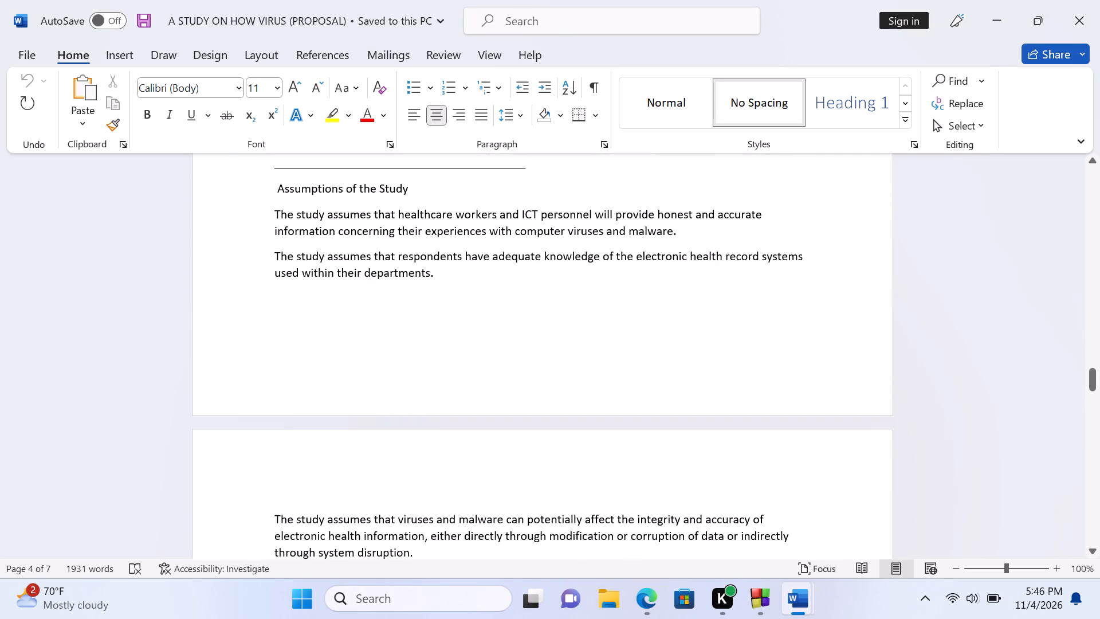
scroll(378, 387, down, 7)
scroll(397, 331, down, 1)
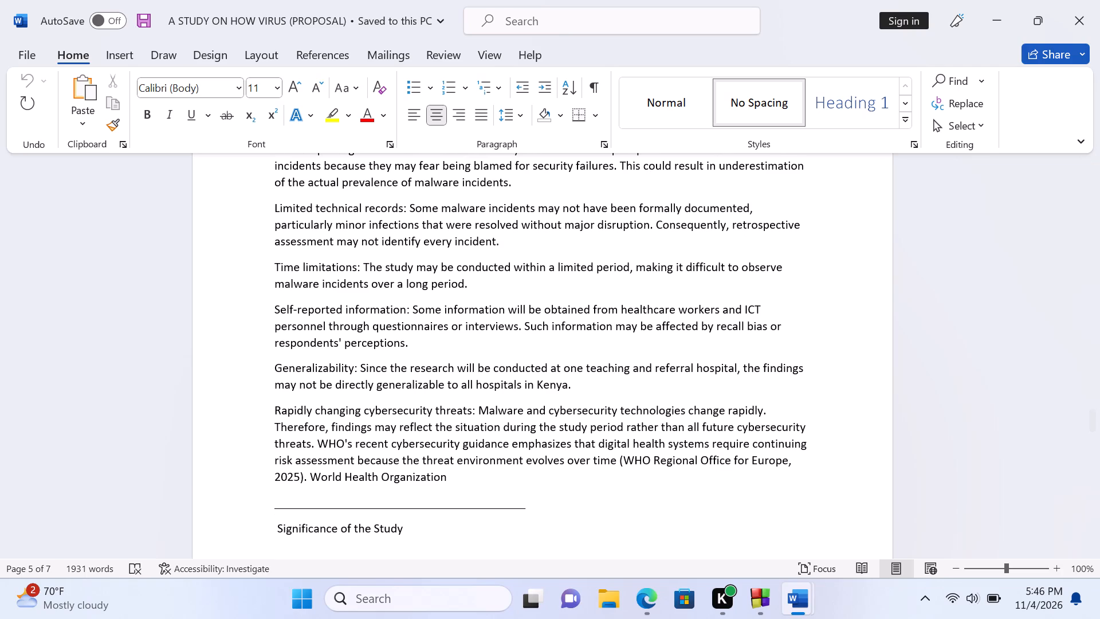
scroll(397, 331, down, 1)
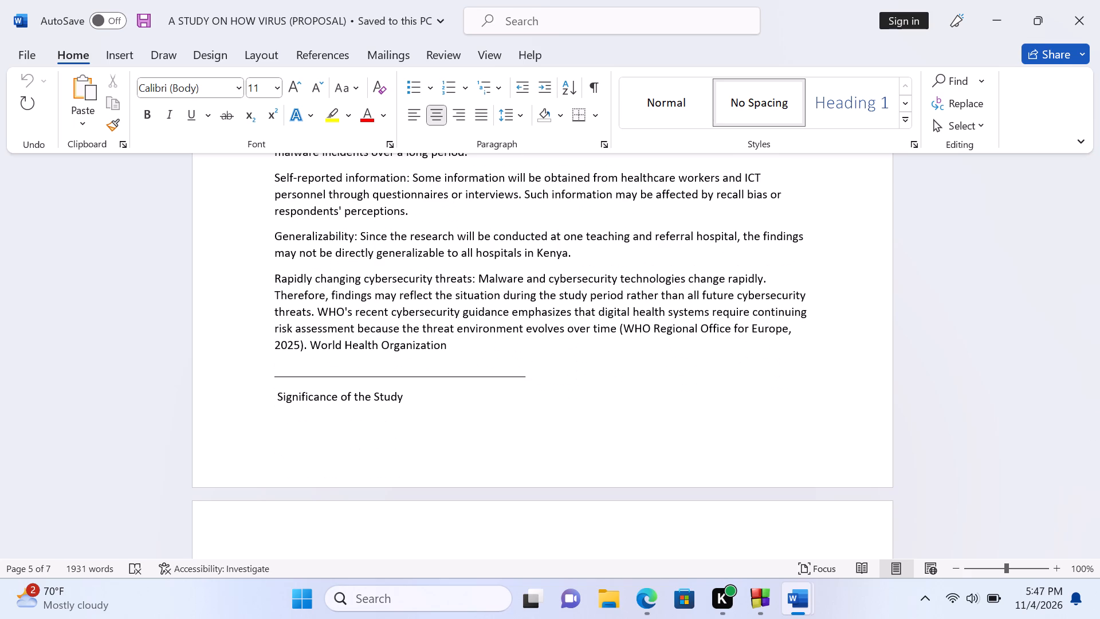
scroll(397, 331, down, 2)
scroll(397, 331, up, 1)
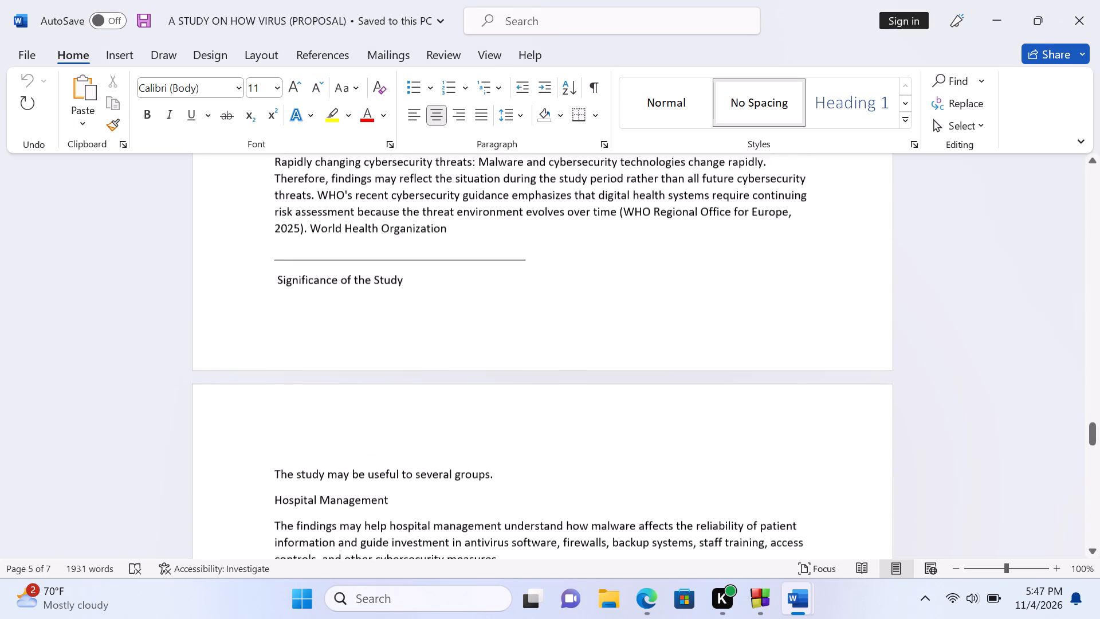
scroll(397, 331, up, 1)
click(388, 597)
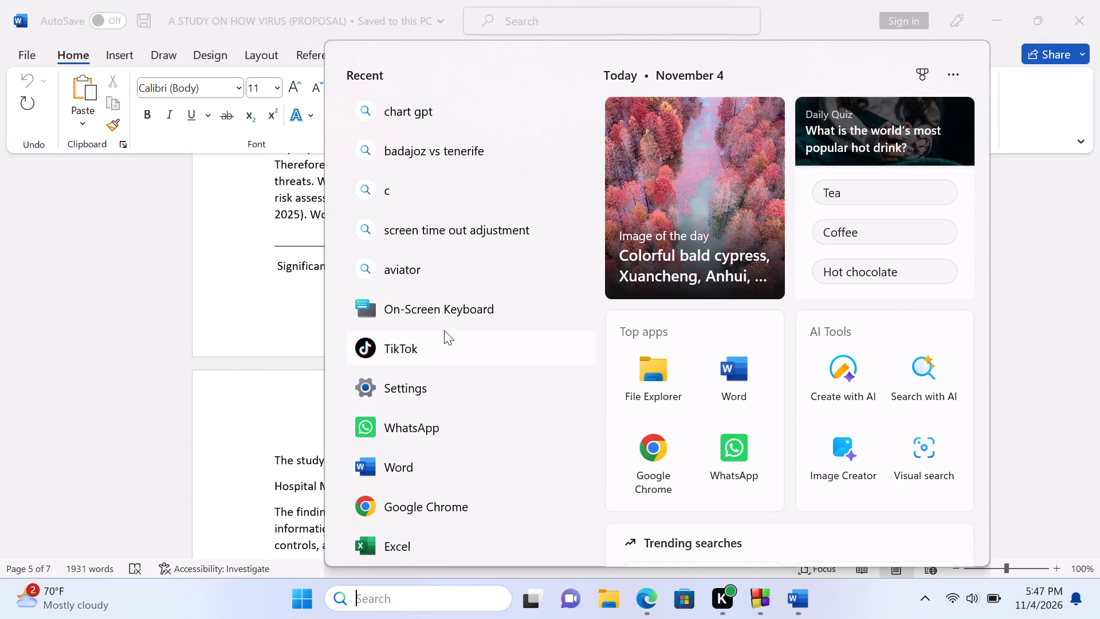
double_click(417, 104)
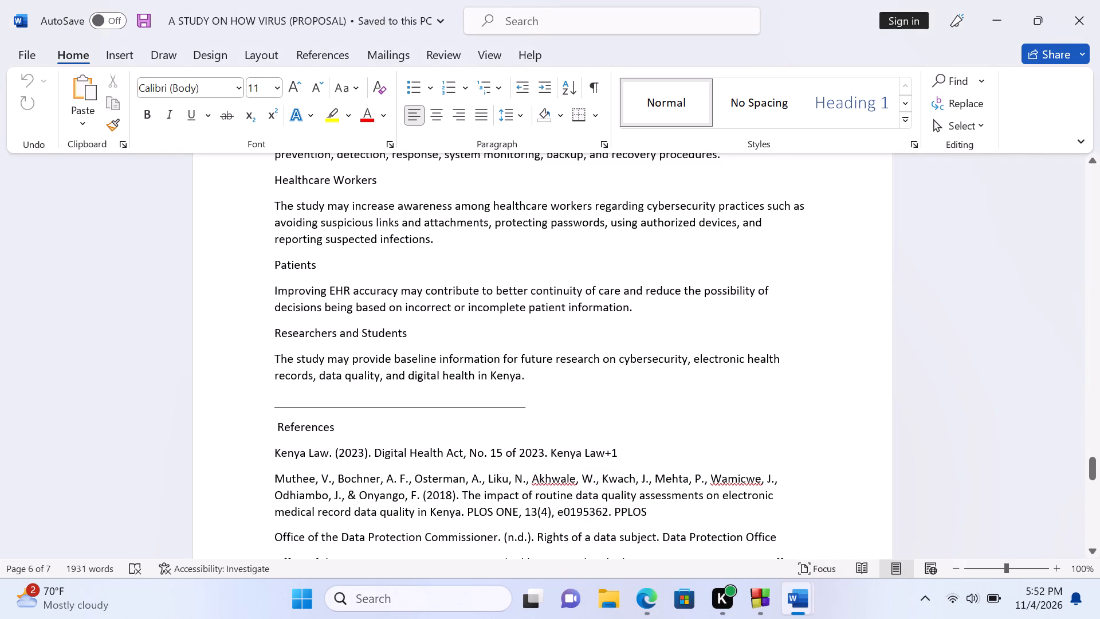
scroll(695, 518, down, 13)
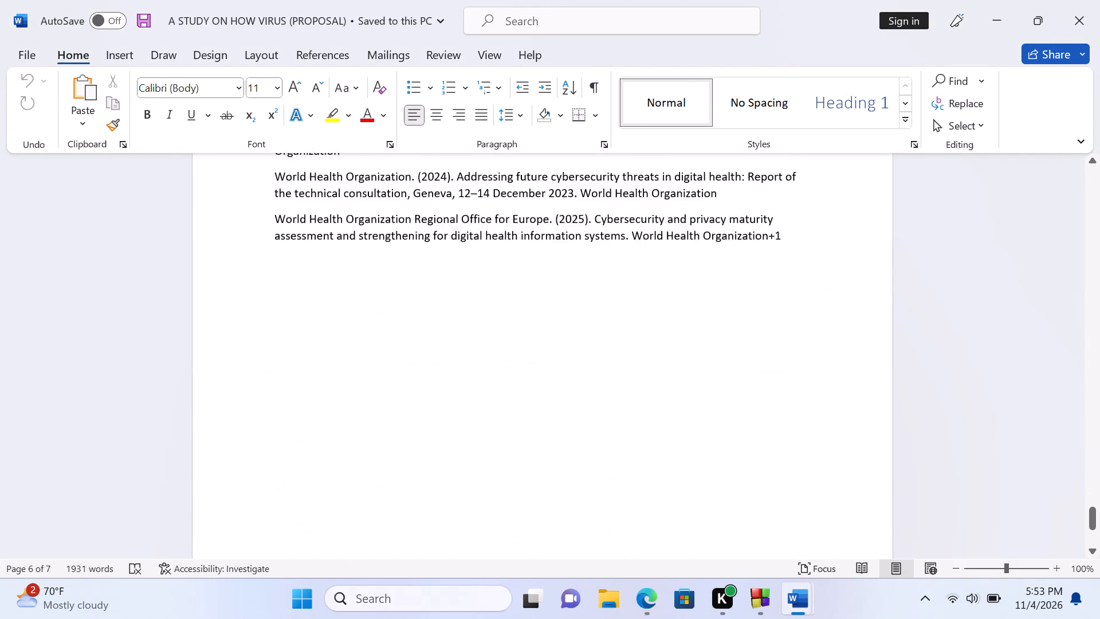
scroll(695, 518, up, 1)
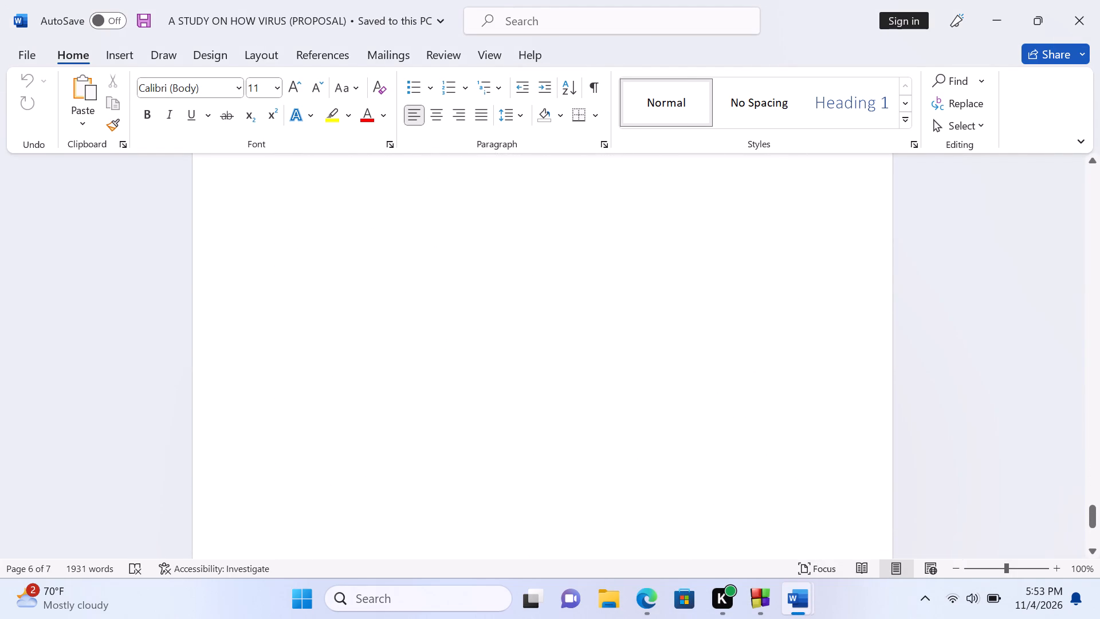
scroll(695, 518, up, 2)
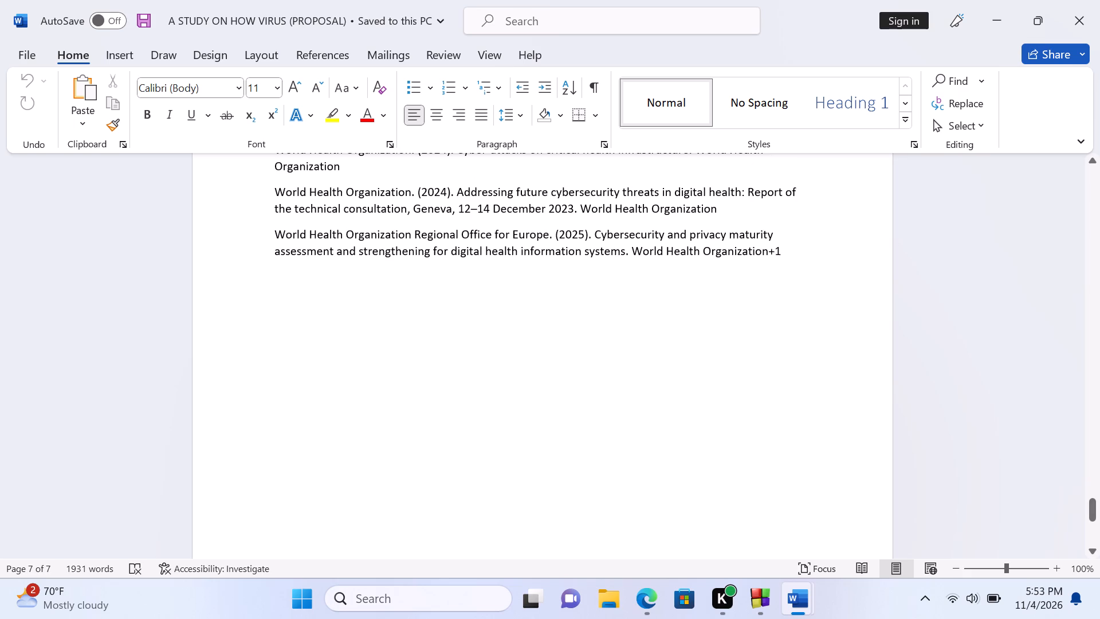
click(273, 344)
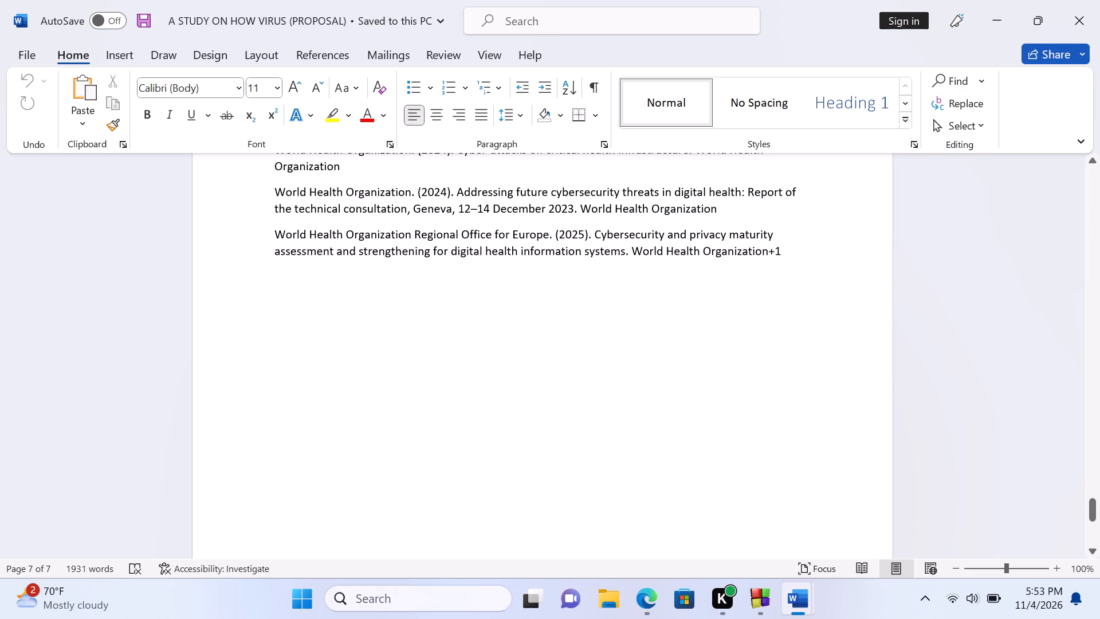
right_click(273, 344)
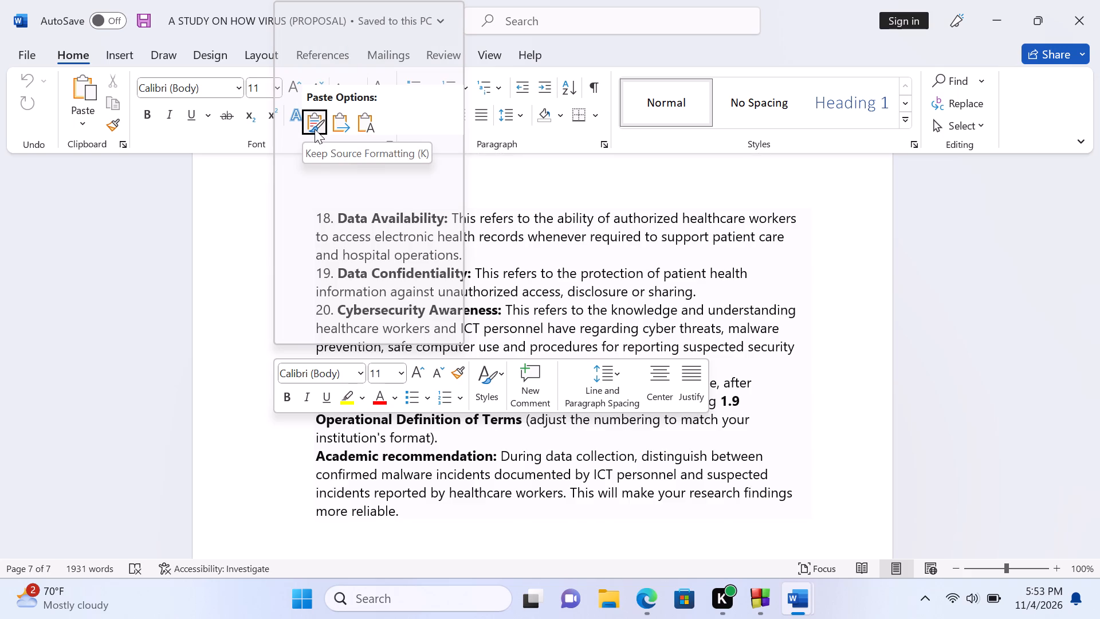
click(315, 129)
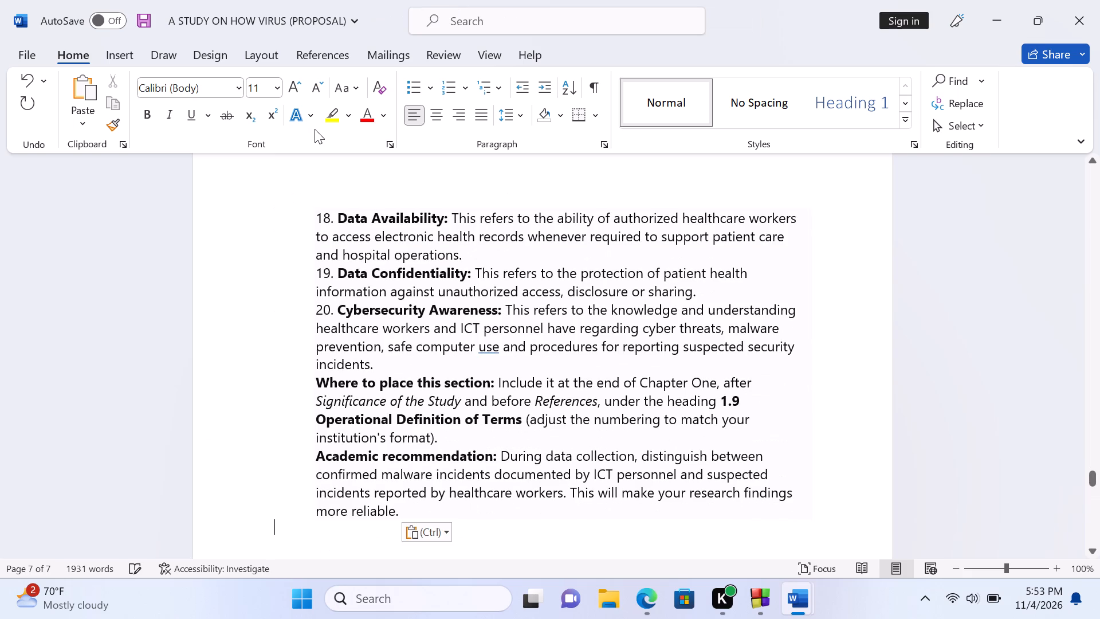
Remove the list number in front of the pasted "Operational Definitions of Terms" heading.
scroll(249, 324, up, 12)
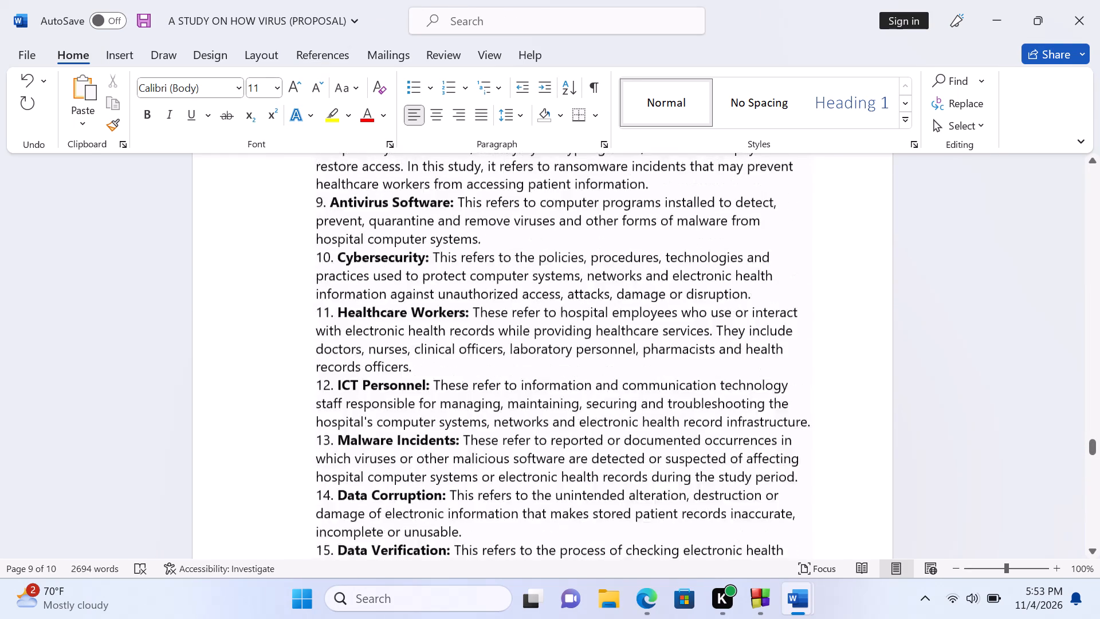
scroll(249, 324, up, 8)
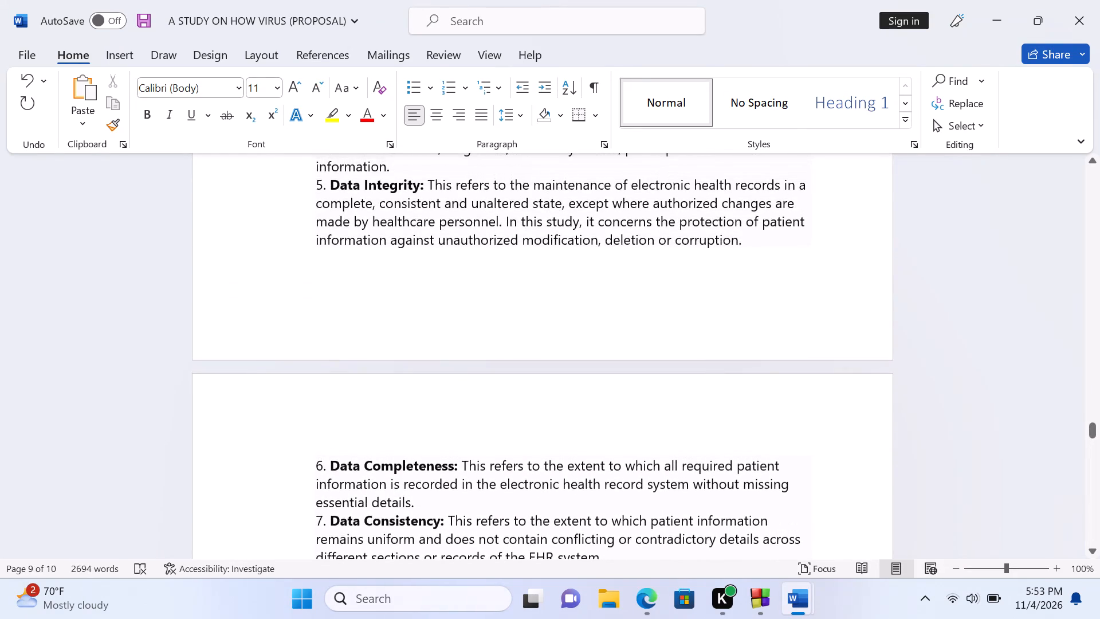
scroll(249, 324, up, 8)
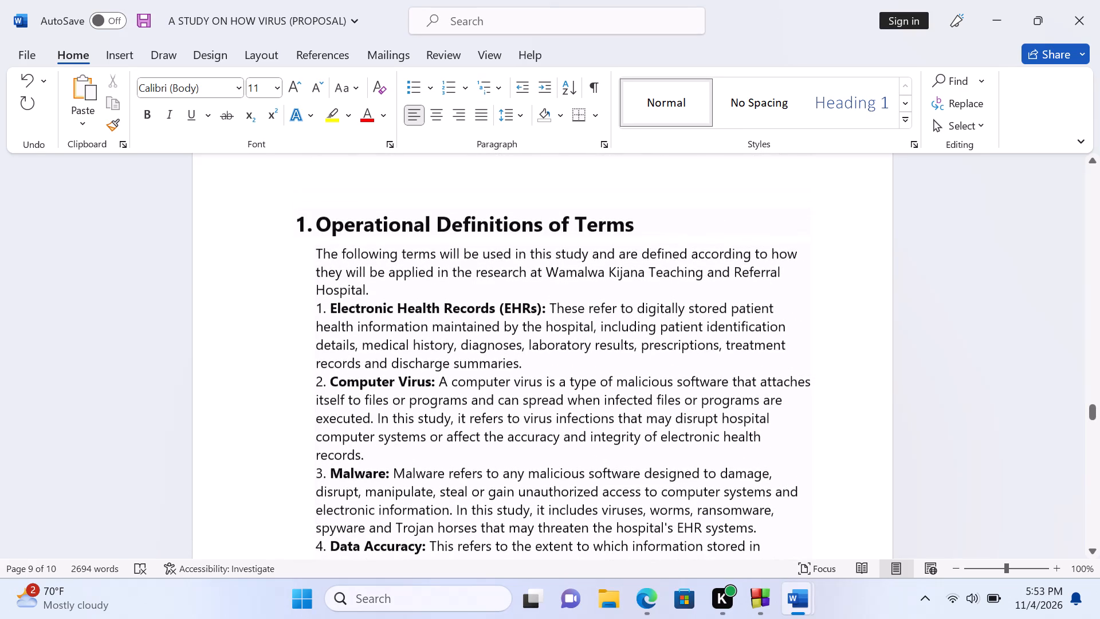
scroll(249, 324, up, 1)
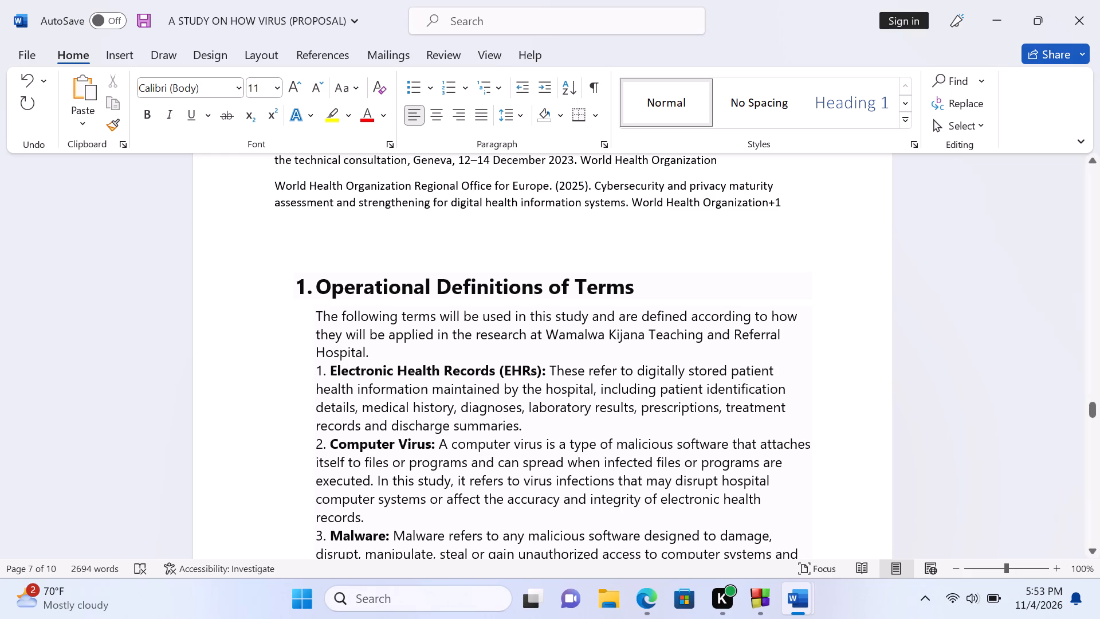
click(316, 286)
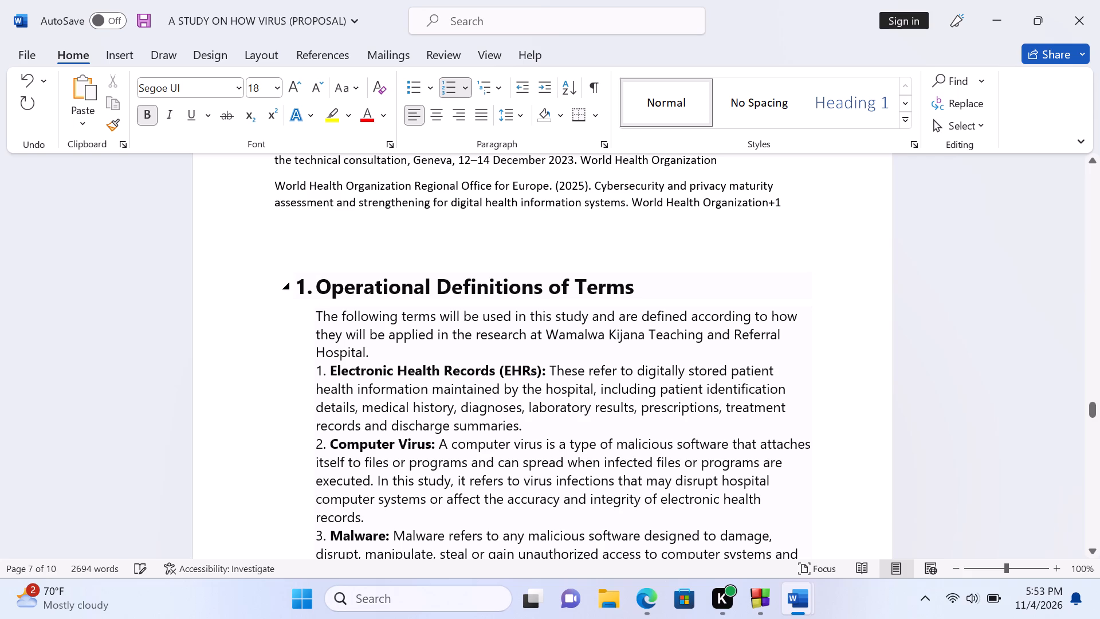
key(BackSpace)
Remove the numbers 1 and 2 with their periods in front of the Electronic Health Records (EHRs) and Computer Virus definitions.
click(324, 374)
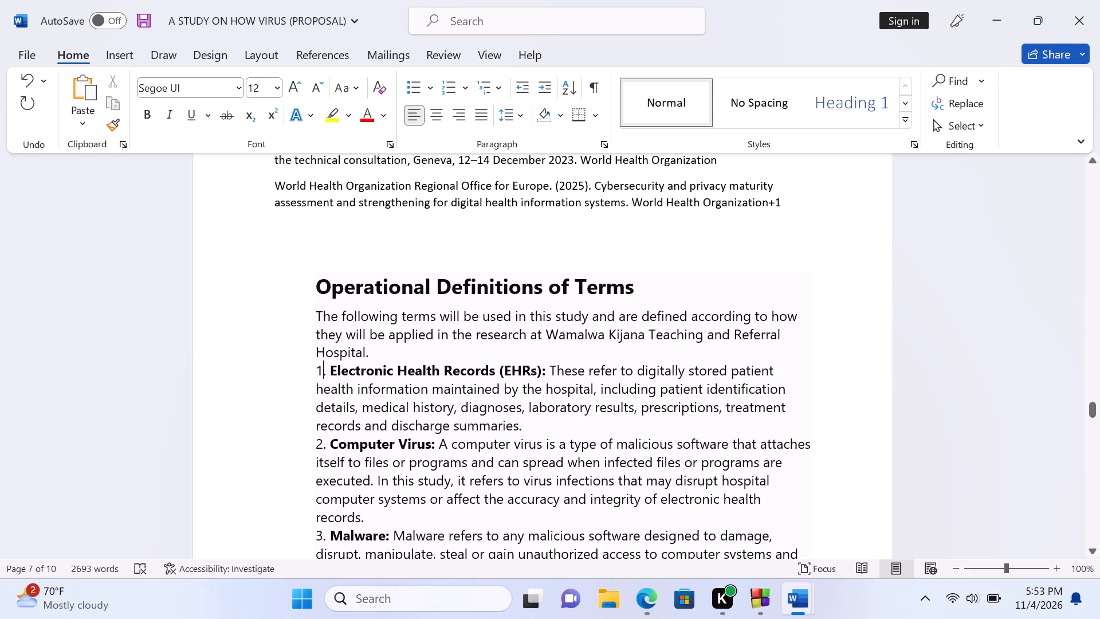
click(326, 372)
key(BackSpace)
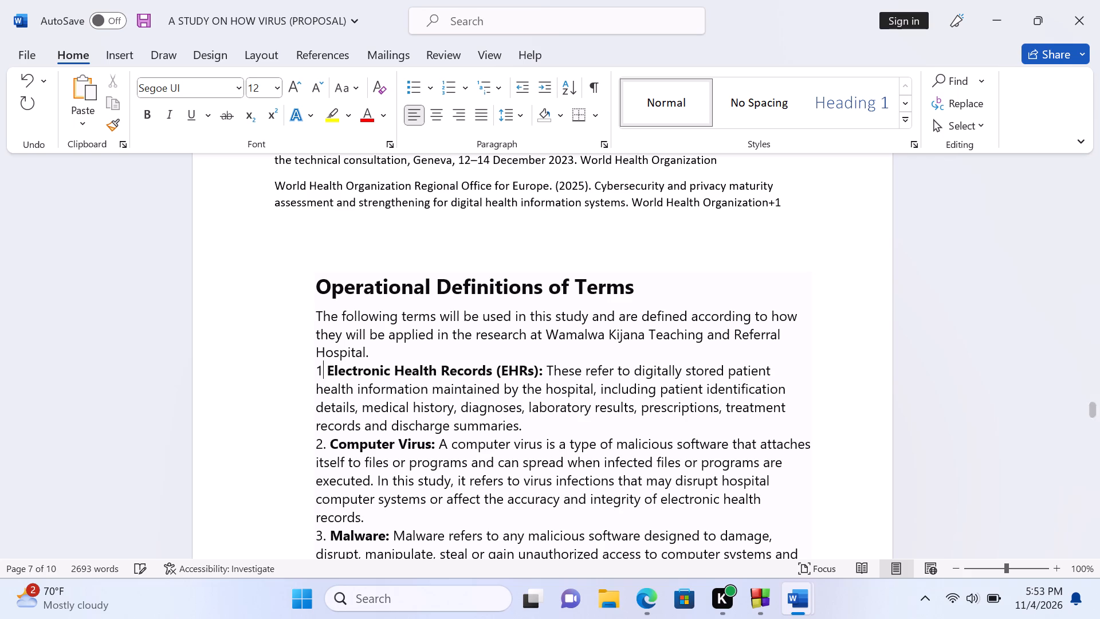
key(BackSpace)
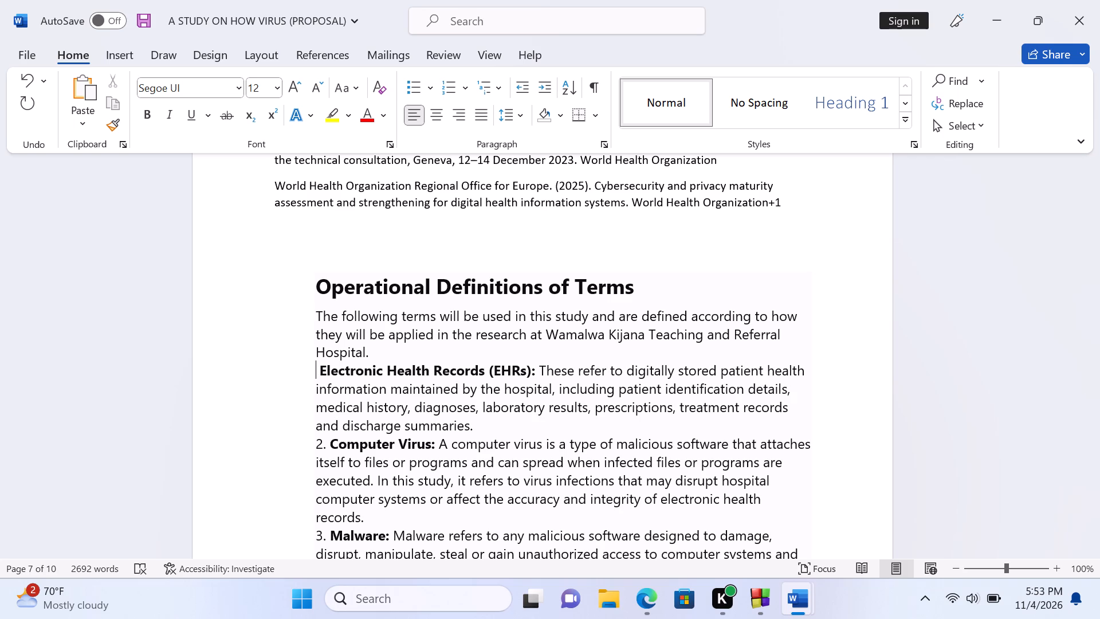
click(324, 444)
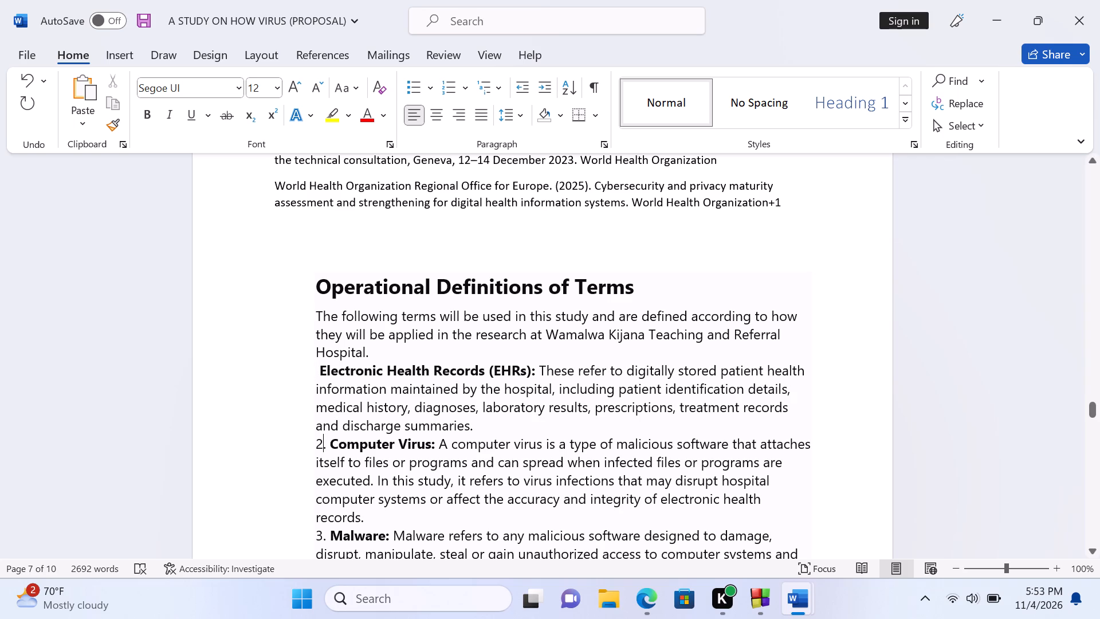
click(328, 444)
key(BackSpace)
key(BackSpace)
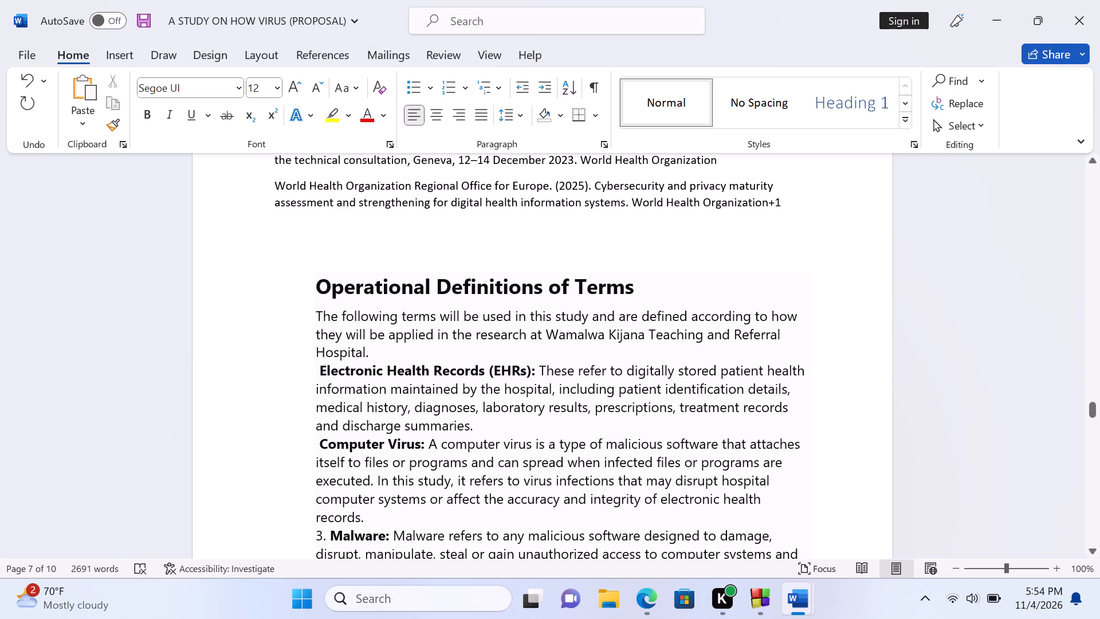
Remove the numbers 3, 4 and 5 with their periods in front of the Malware, Data Accuracy and Data Integrity definitions.
scroll(319, 531, down, 2)
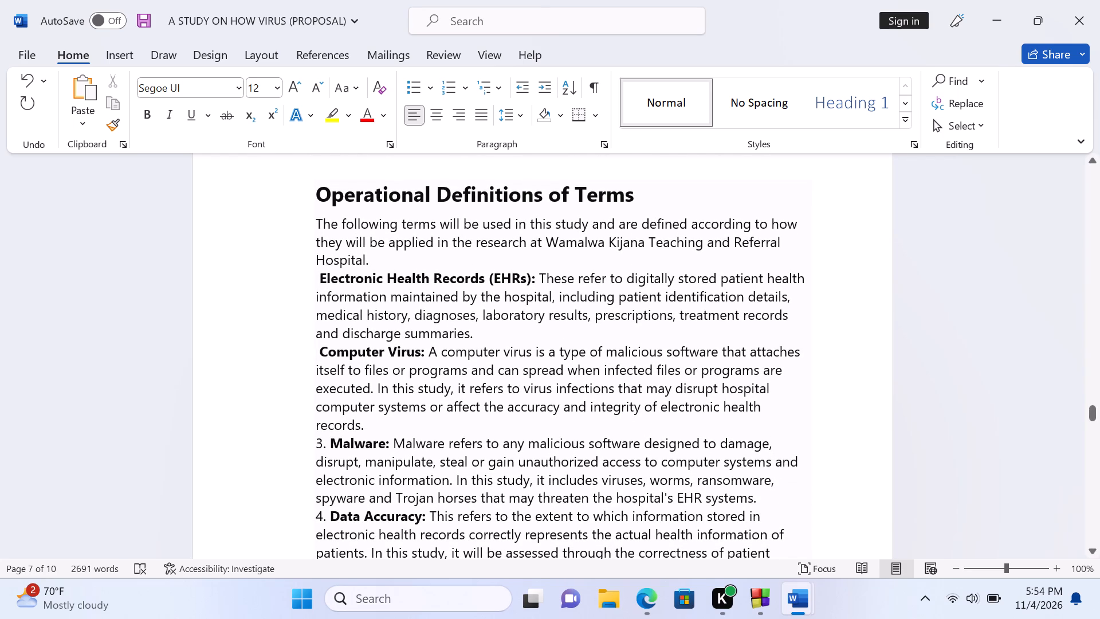
click(325, 441)
key(BackSpace)
key(BackSpace)
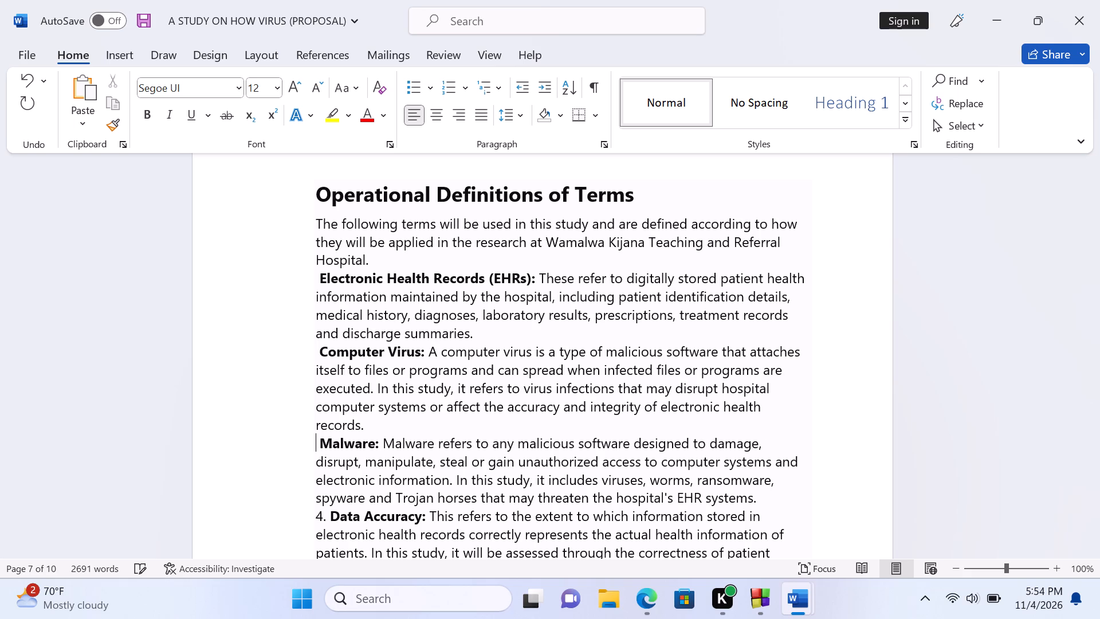
click(327, 514)
key(BackSpace)
key(BackSpace)
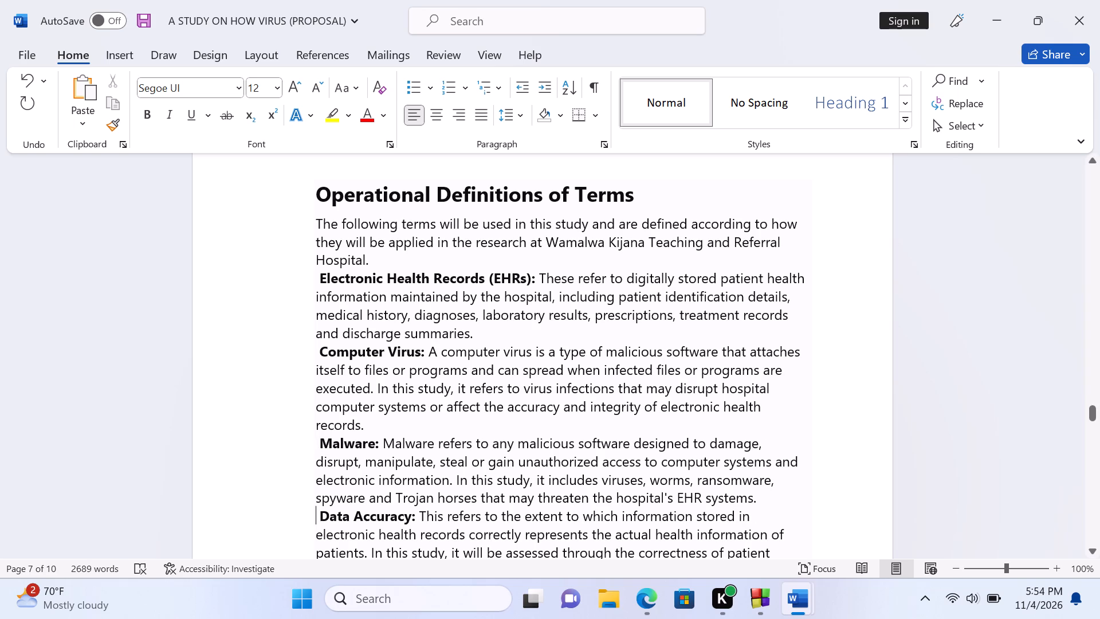
scroll(398, 446, down, 3)
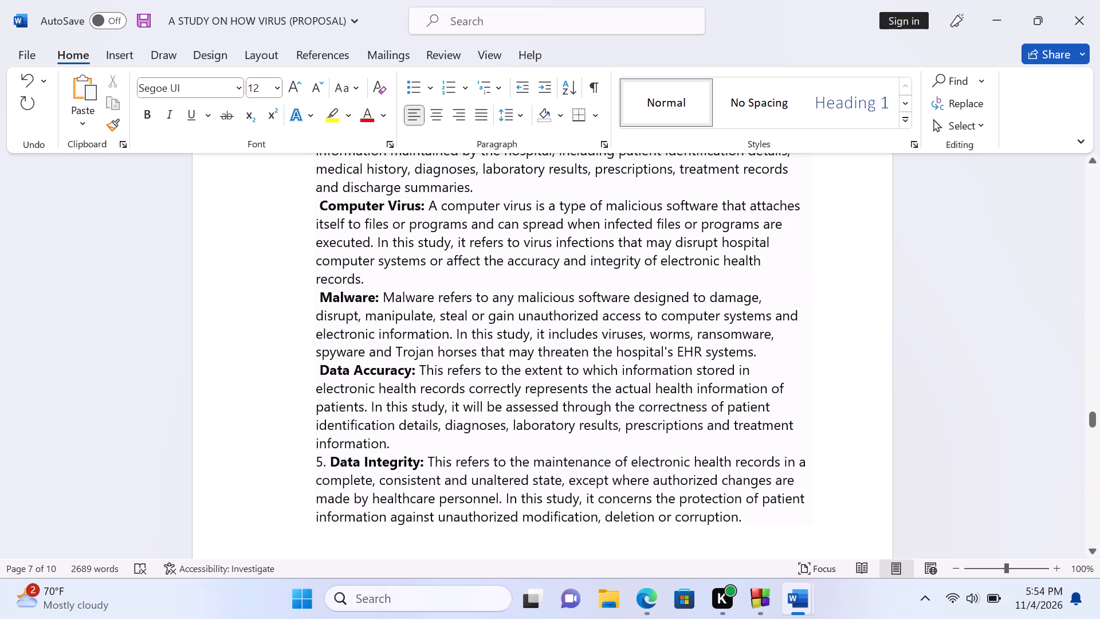
click(325, 461)
key(BackSpace)
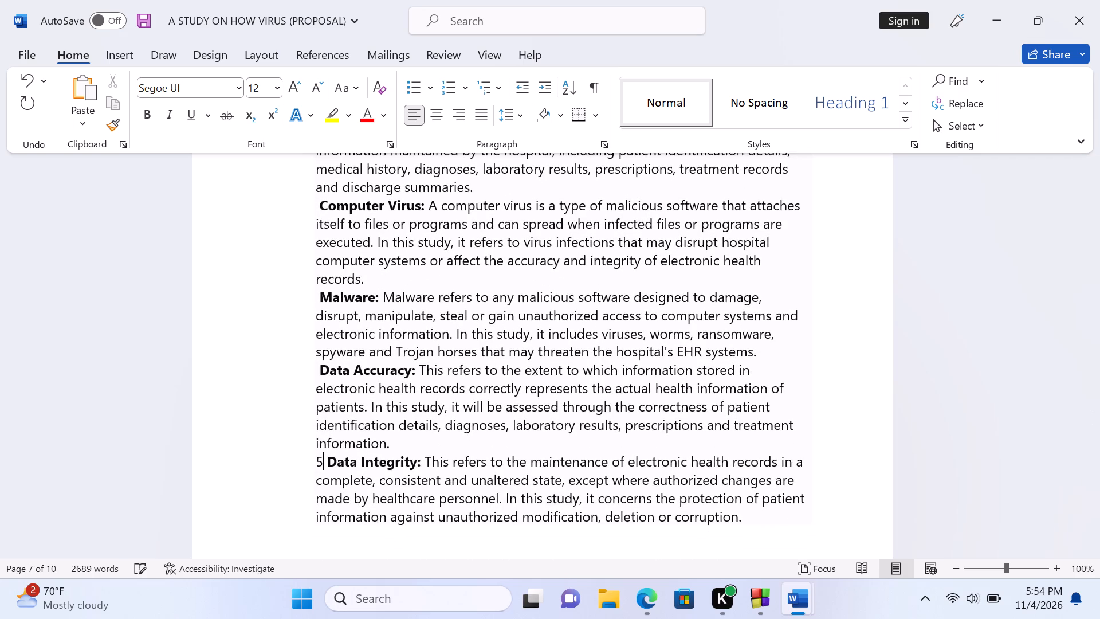
key(BackSpace)
Remove the numbers 6, 7 and 8 with their periods in front of the Data Completeness, Data Consistency and Ransomware definitions.
scroll(381, 478, down, 1)
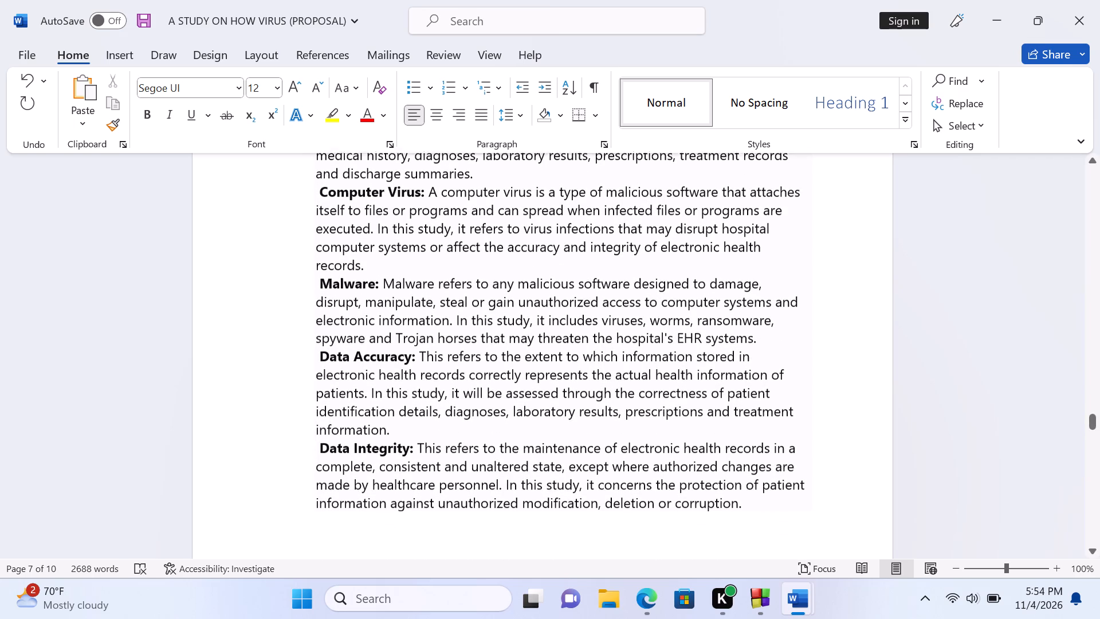
scroll(381, 478, down, 4)
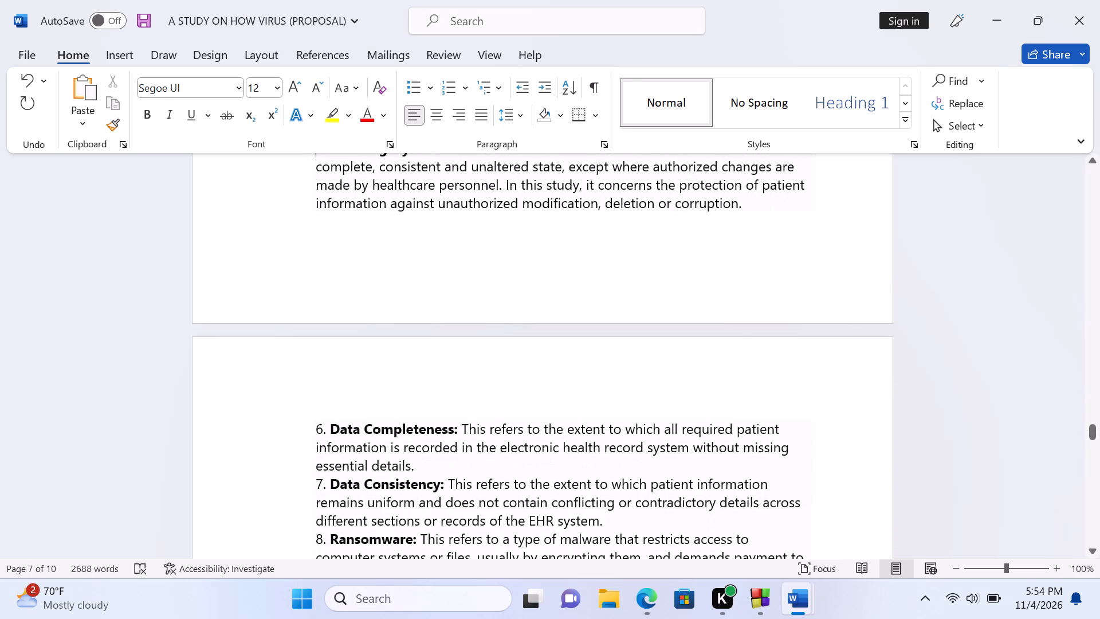
click(329, 429)
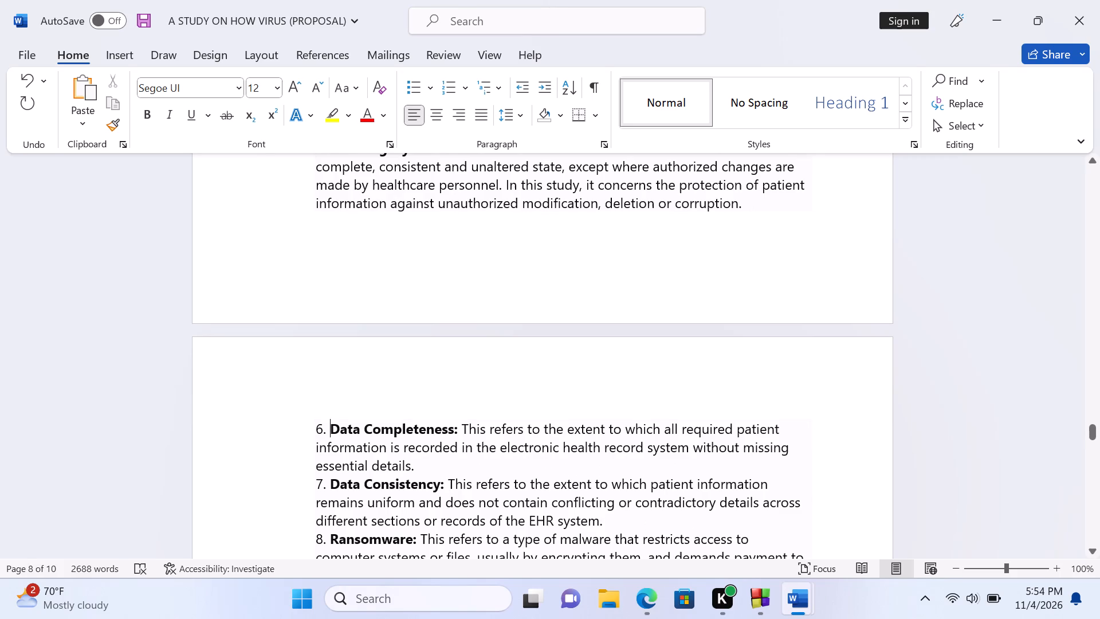
click(324, 426)
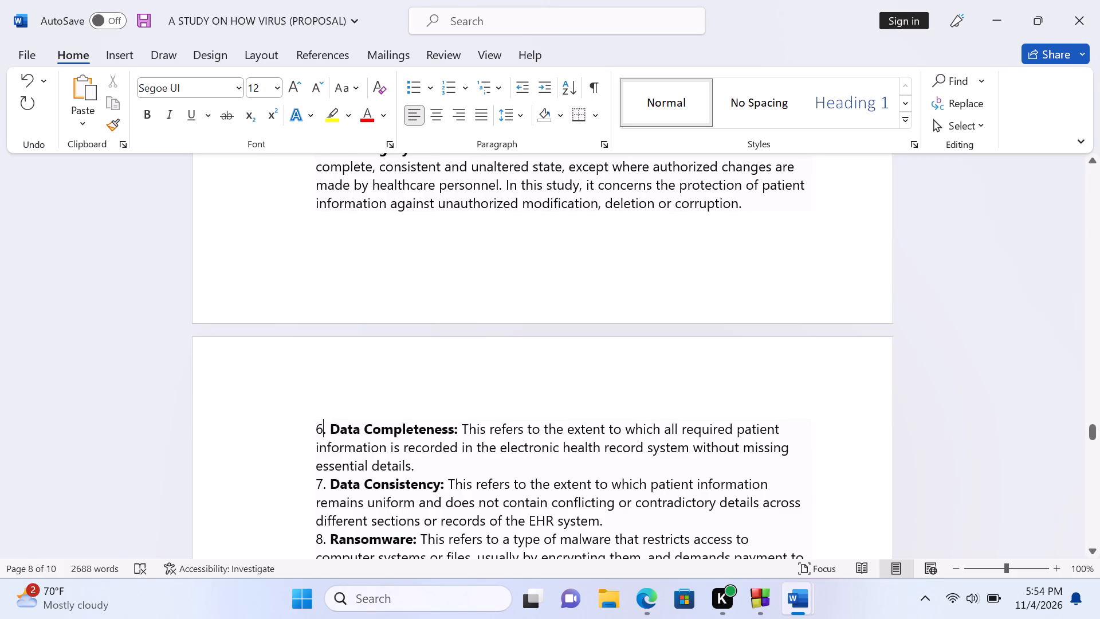
click(327, 427)
key(BackSpace)
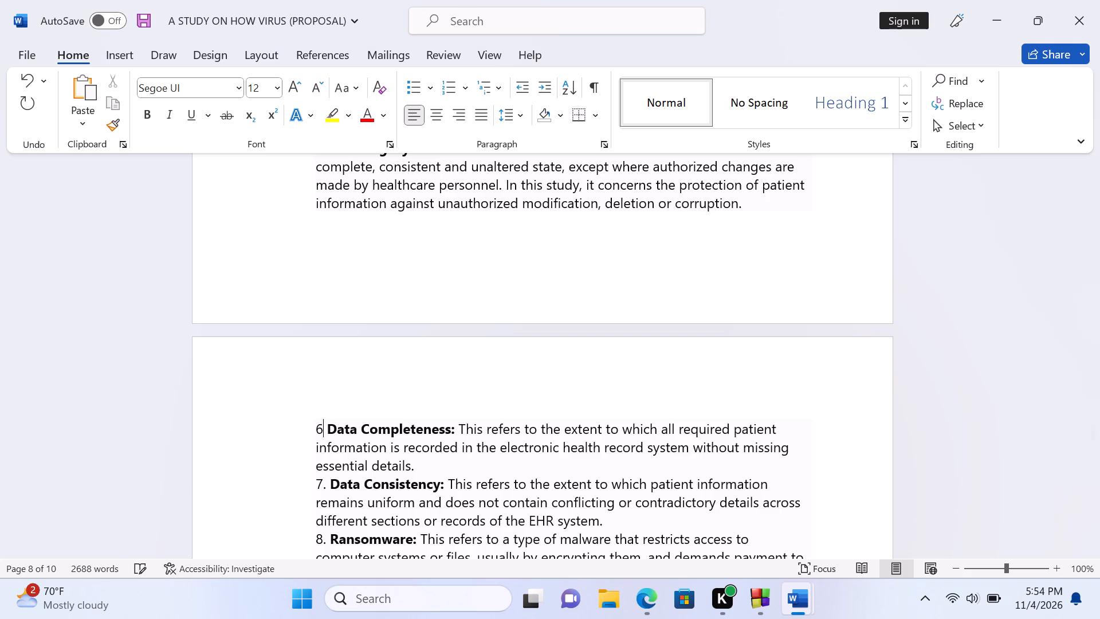
key(BackSpace)
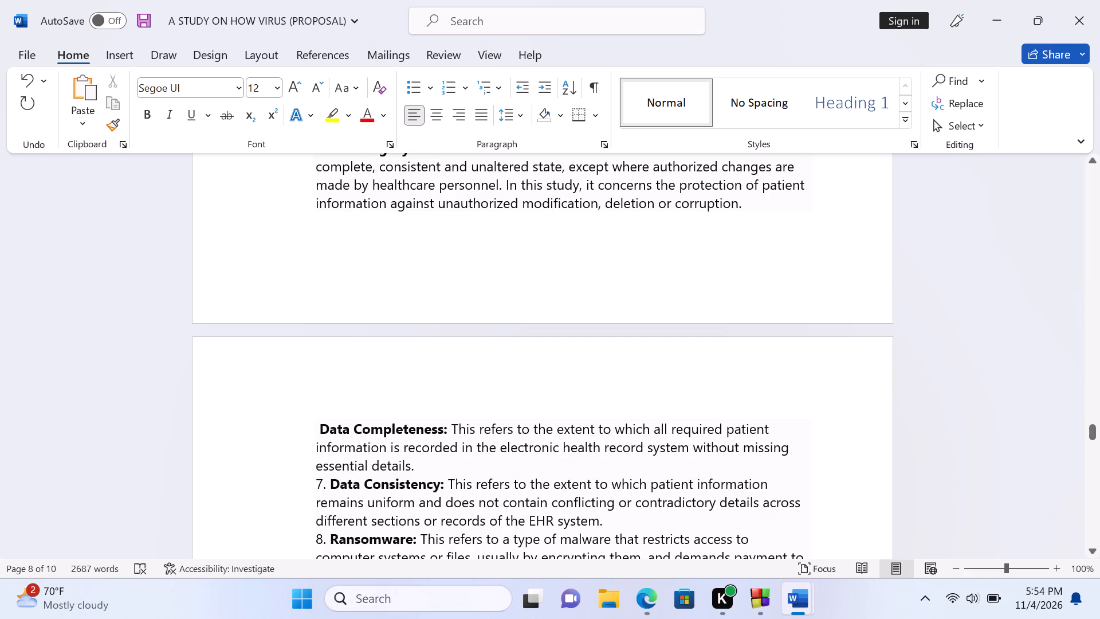
click(325, 483)
key(BackSpace)
key(BackSpace)
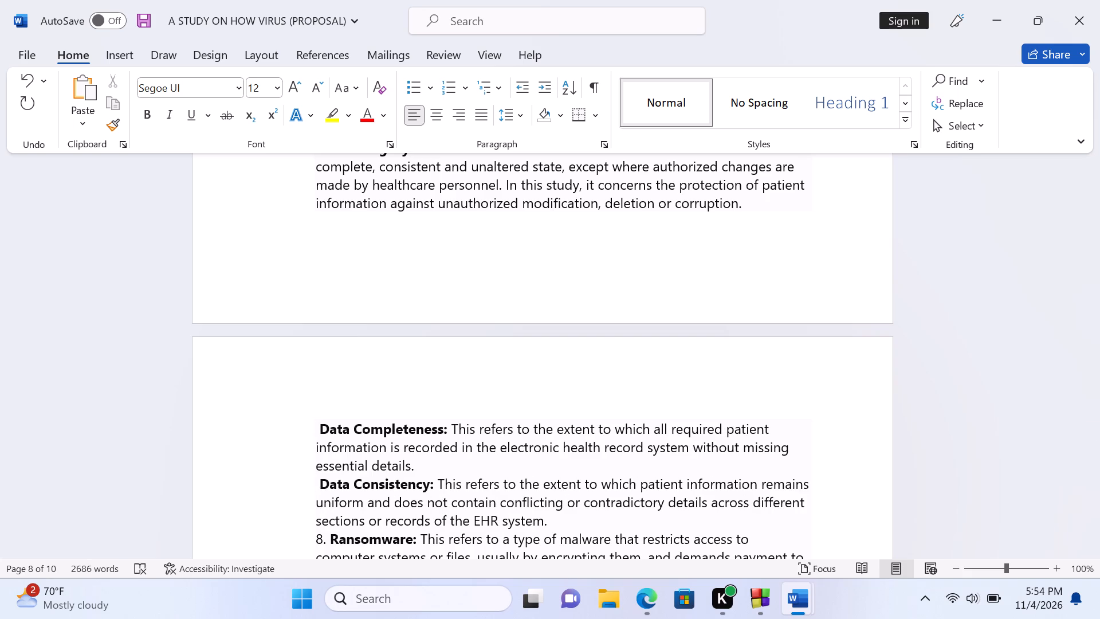
click(326, 536)
key(BackSpace)
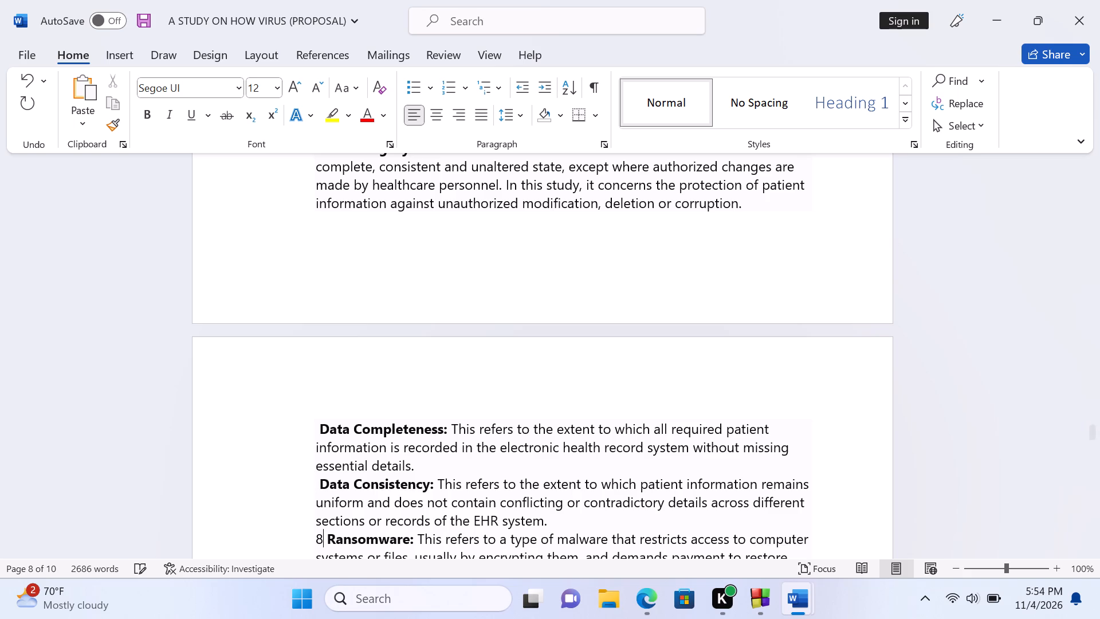
key(BackSpace)
Remove the numbers 9 and 10 with their periods in front of the Antivirus Software and Cybersecurity definitions.
scroll(432, 419, down, 4)
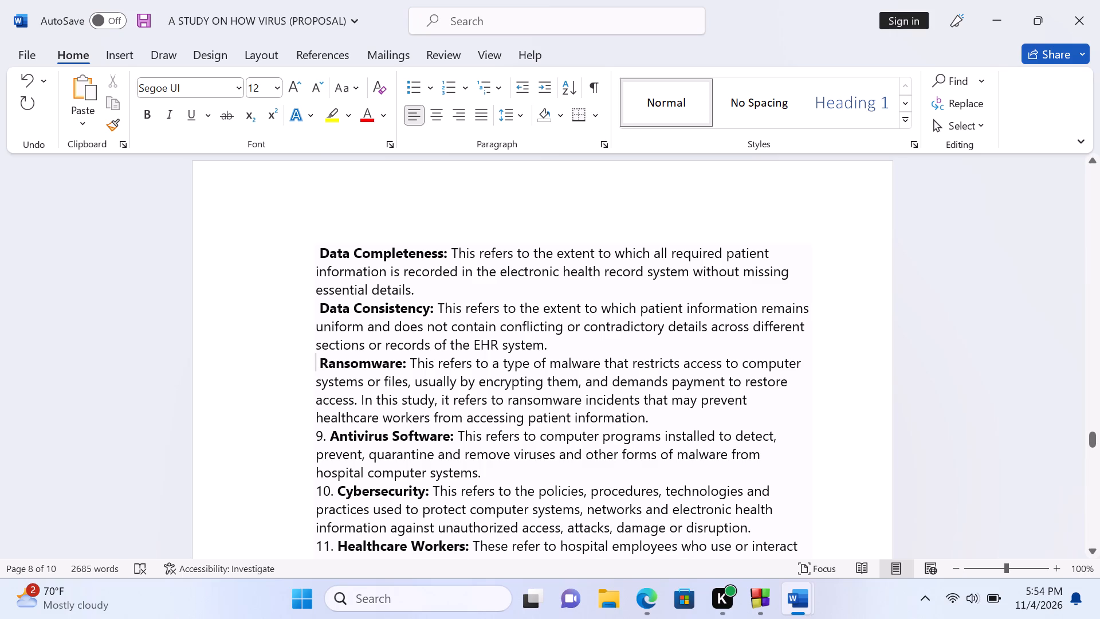
click(325, 434)
key(BackSpace)
key(BackSpace)
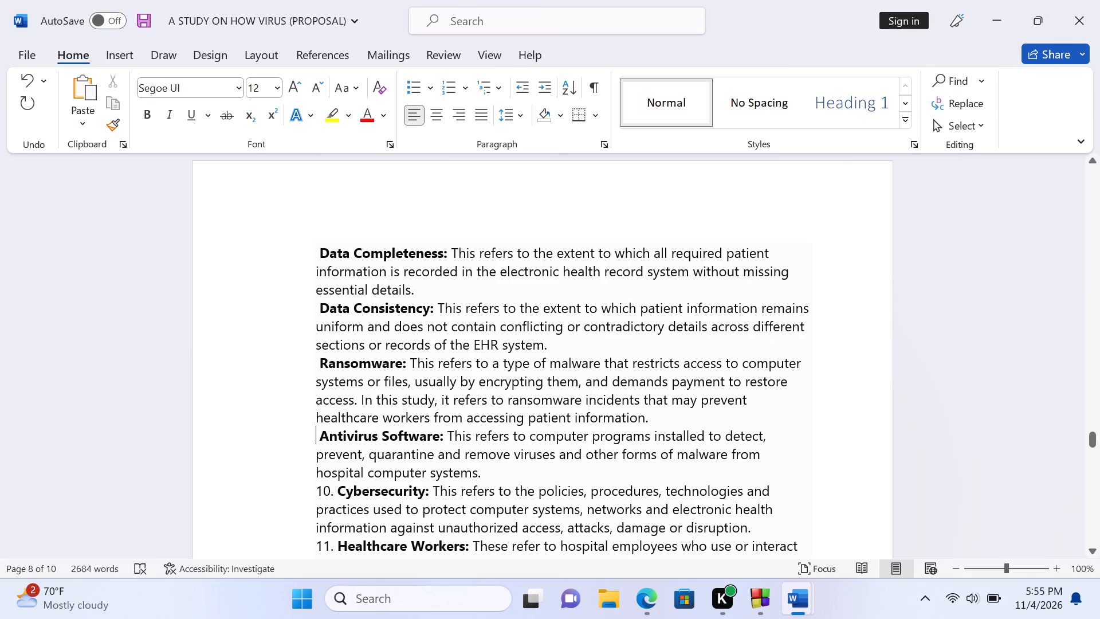
click(332, 489)
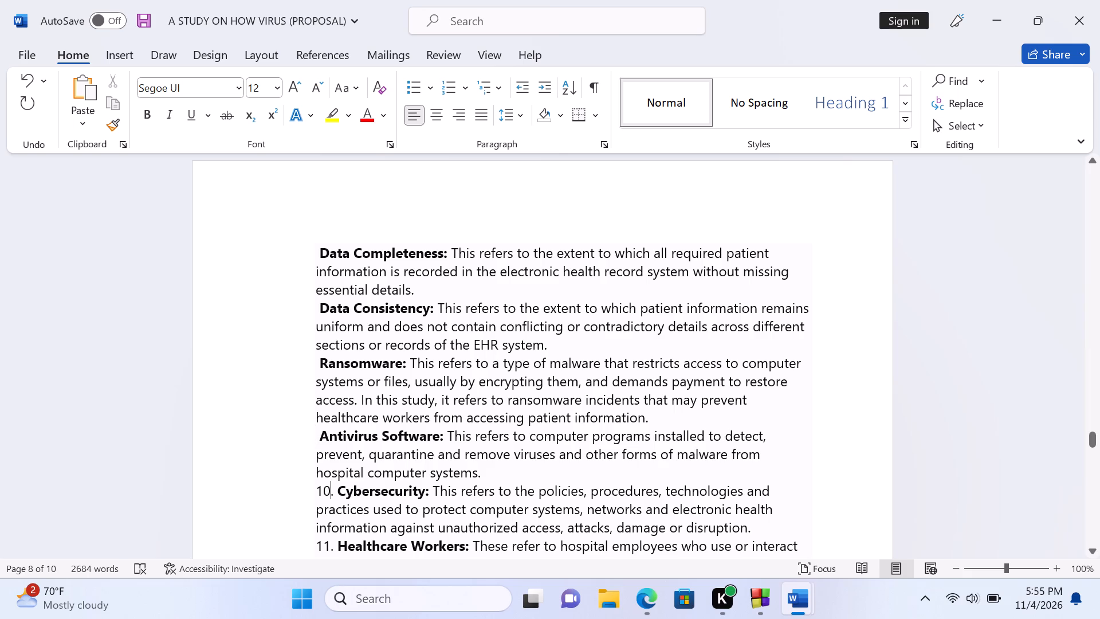
click(332, 489)
click(332, 489)
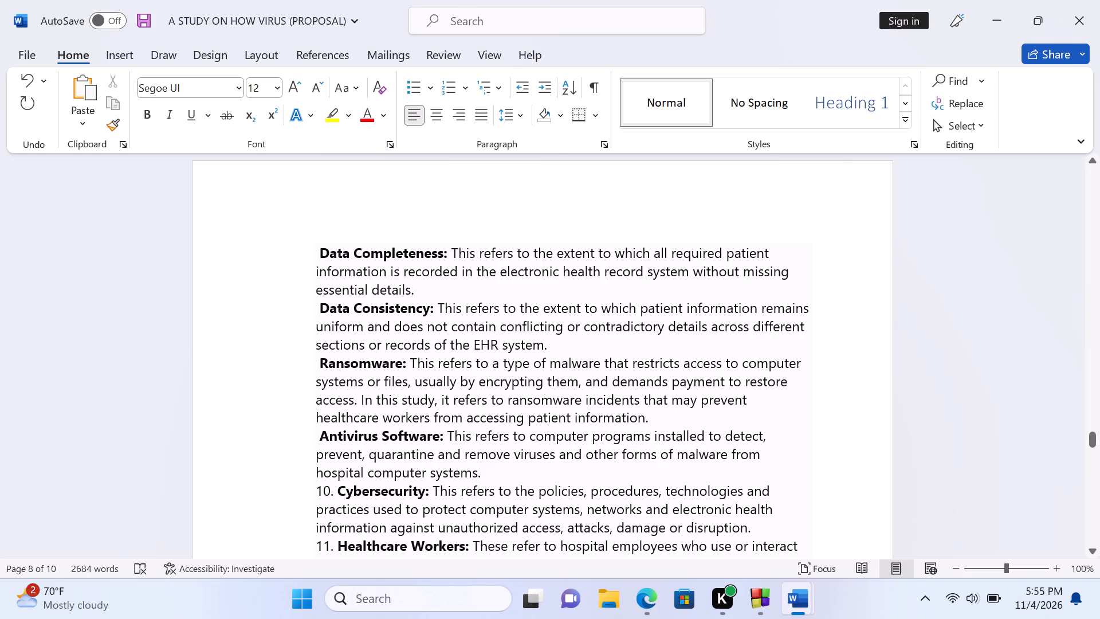
click(333, 492)
key(BackSpace)
key(BackSpace)
key(BackSpace)
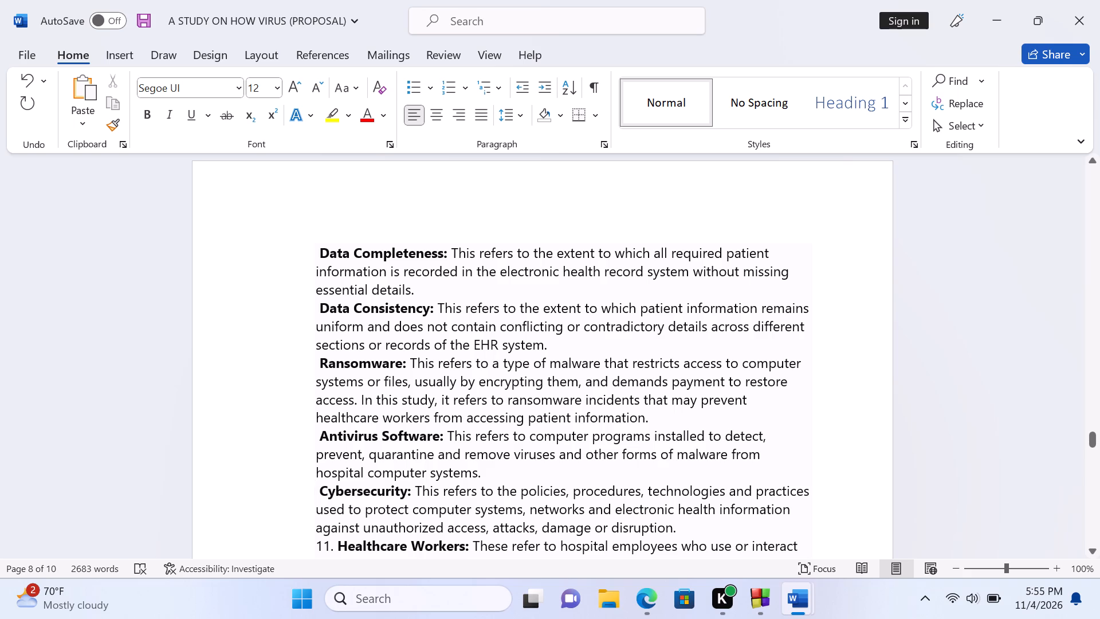
Remove the number 12 and its period in front of the ICT Personnel definition.
scroll(376, 498, down, 4)
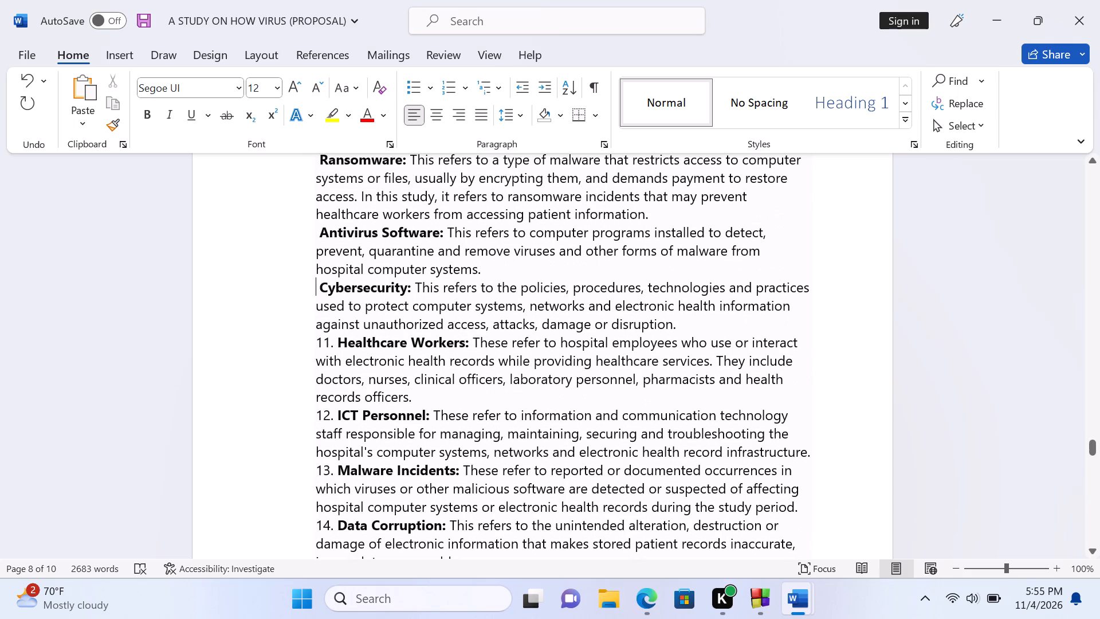
click(331, 417)
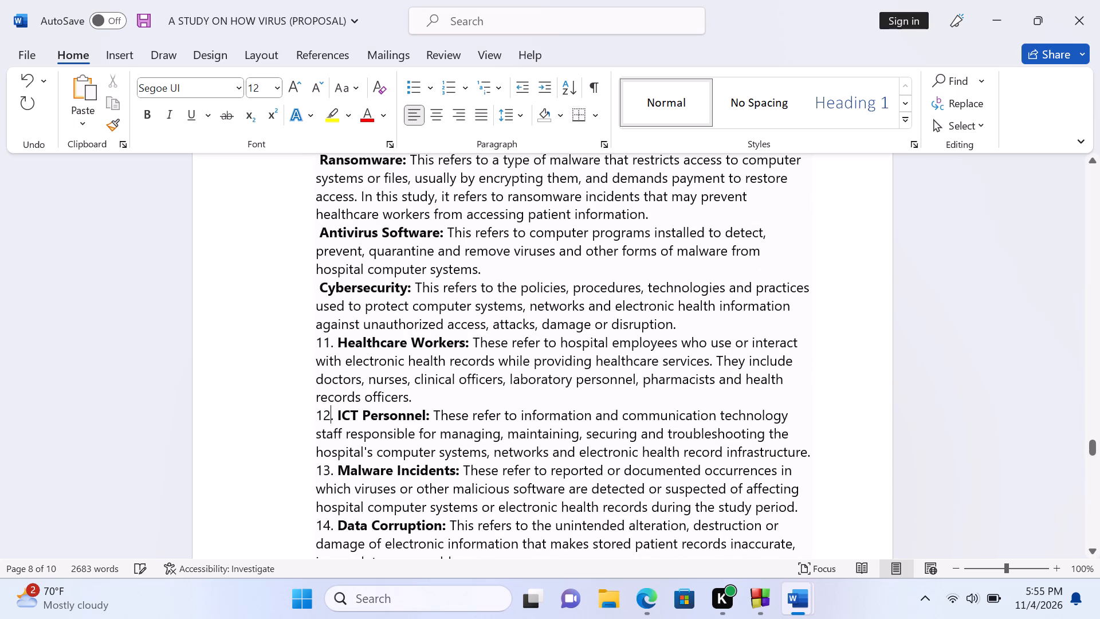
click(333, 414)
key(BackSpace)
key(BackSpace)
key(BackSpace)
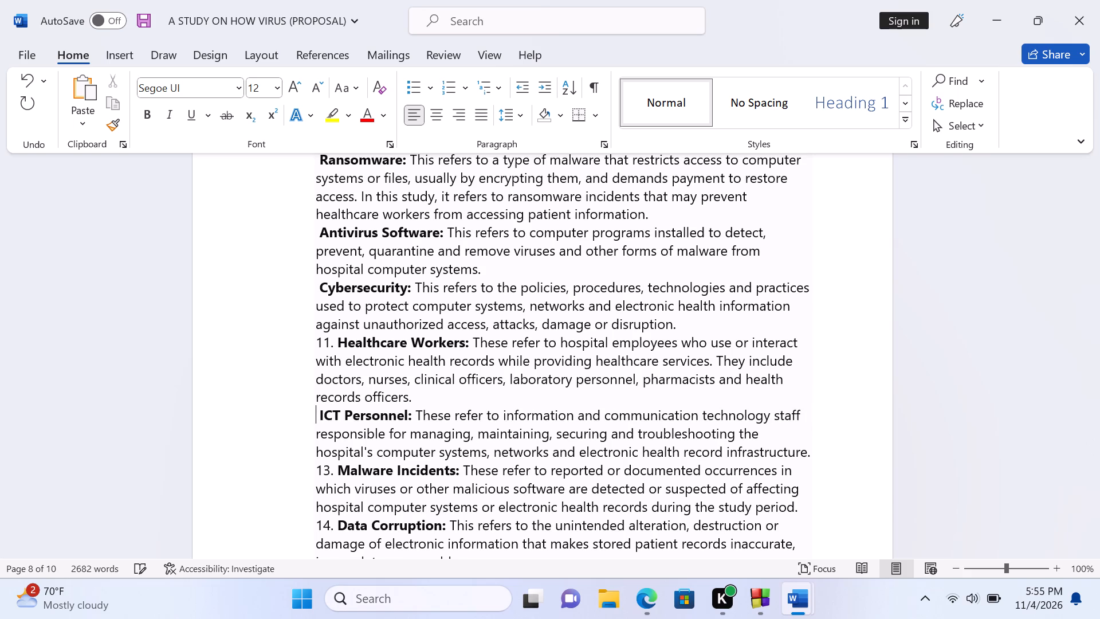
Delete the entire Healthcare Workers definition, including its number 11 and the empty line left between Cybersecurity and ICT Personnel.
click(411, 395)
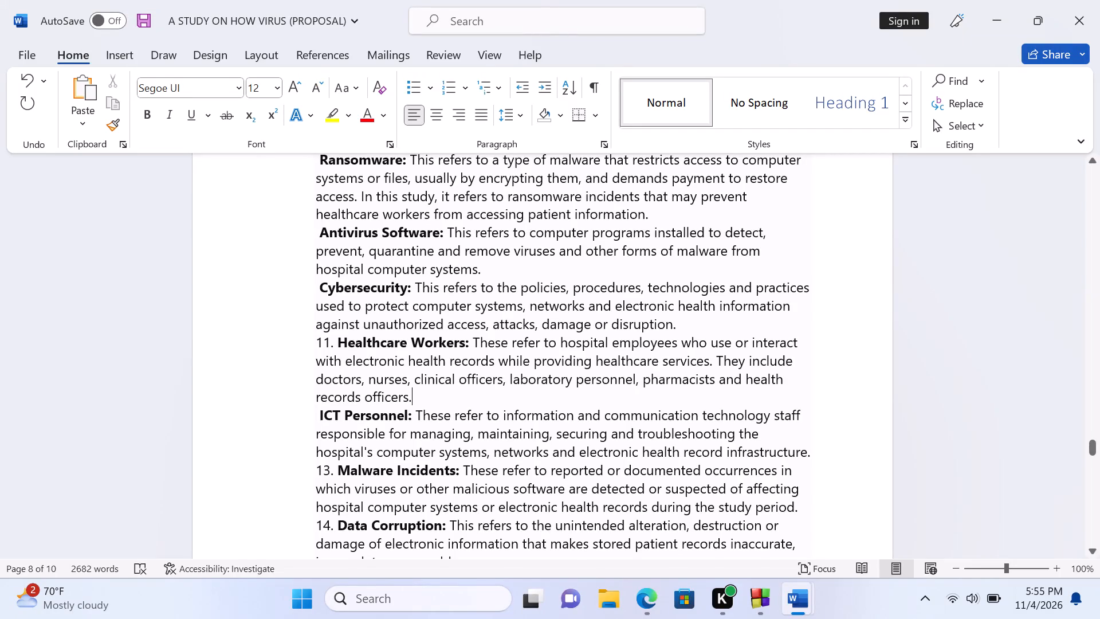
key(BackSpace)
key(BackSpace)
key(BackSpace)
key(BackSpace)
key(BackSpace)
key(BackSpace)
key(BackSpace)
key(BackSpace)
key(BackSpace)
key(BackSpace)
key(BackSpace)
key(BackSpace)
key(BackSpace)
key(BackSpace)
key(BackSpace)
key(BackSpace)
key(BackSpace)
key(BackSpace)
key(BackSpace)
key(BackSpace)
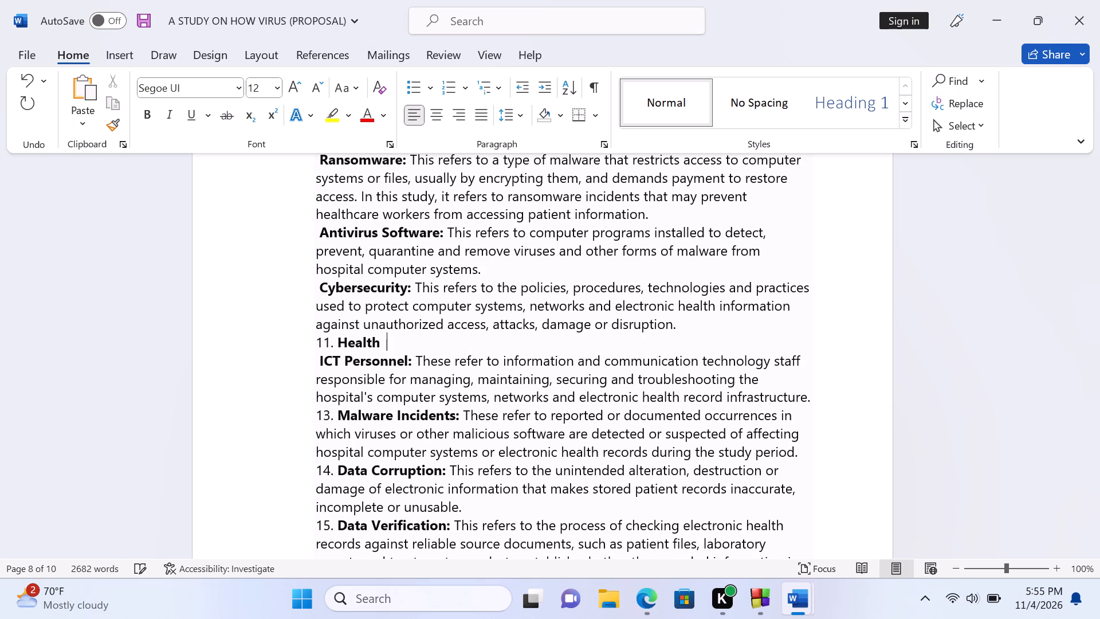
key(BackSpace)
key(BackSpace)
key(BackSpace)
key(BackSpace)
key(BackSpace)
key(BackSpace)
key(BackSpace)
key(BackSpace)
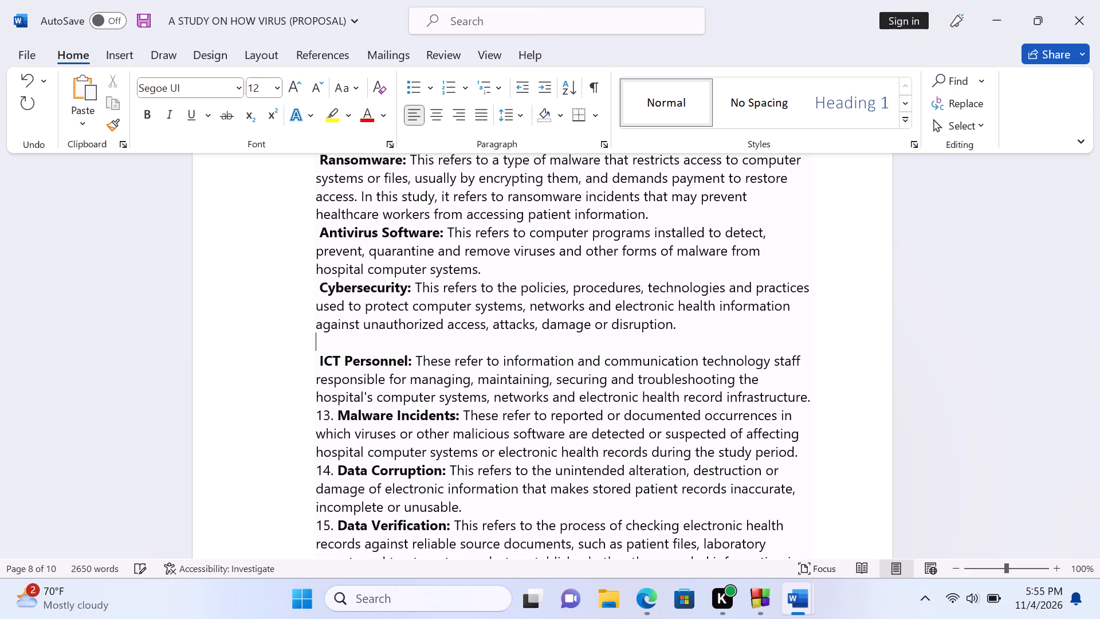
key(BackSpace)
key(BackSpace)
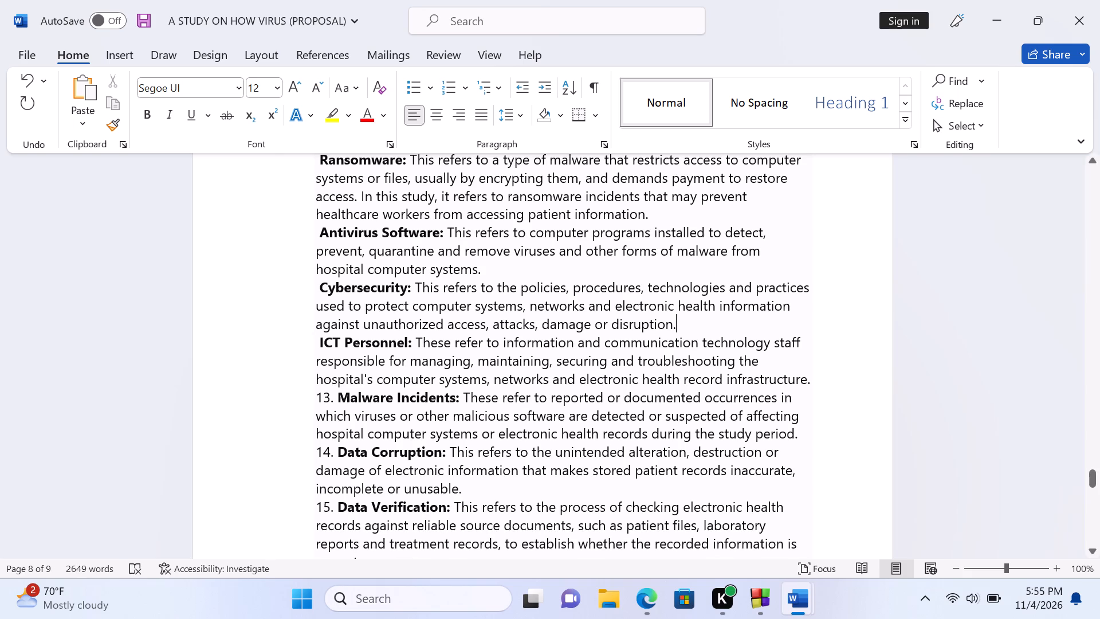
Remove the number 13 and its period in front of the Malware Incidents definition.
click(329, 398)
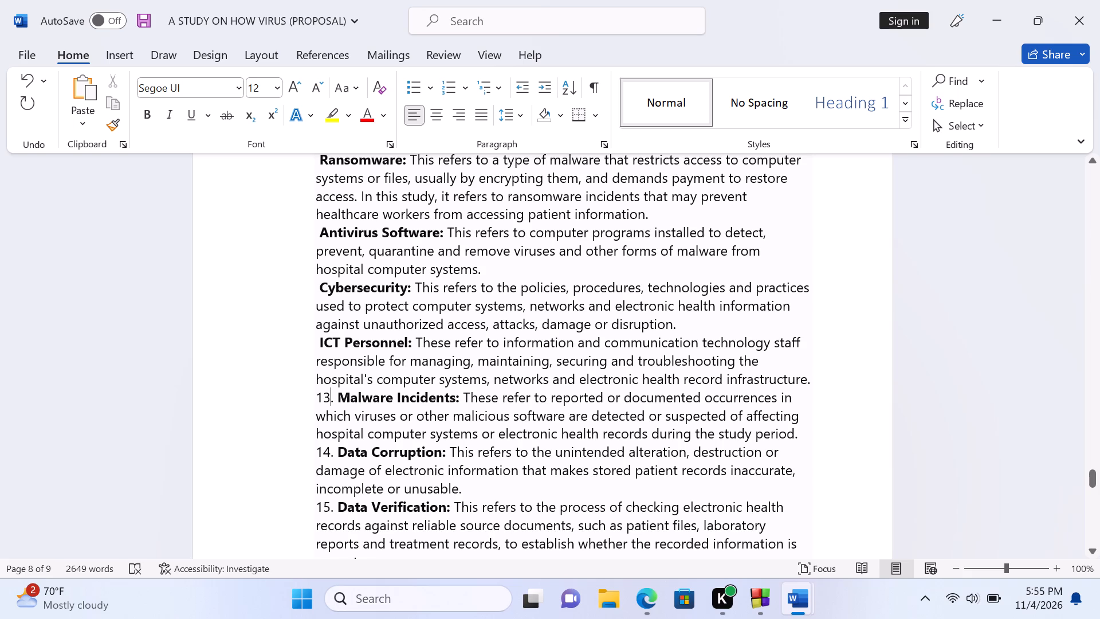
click(332, 396)
click(332, 396)
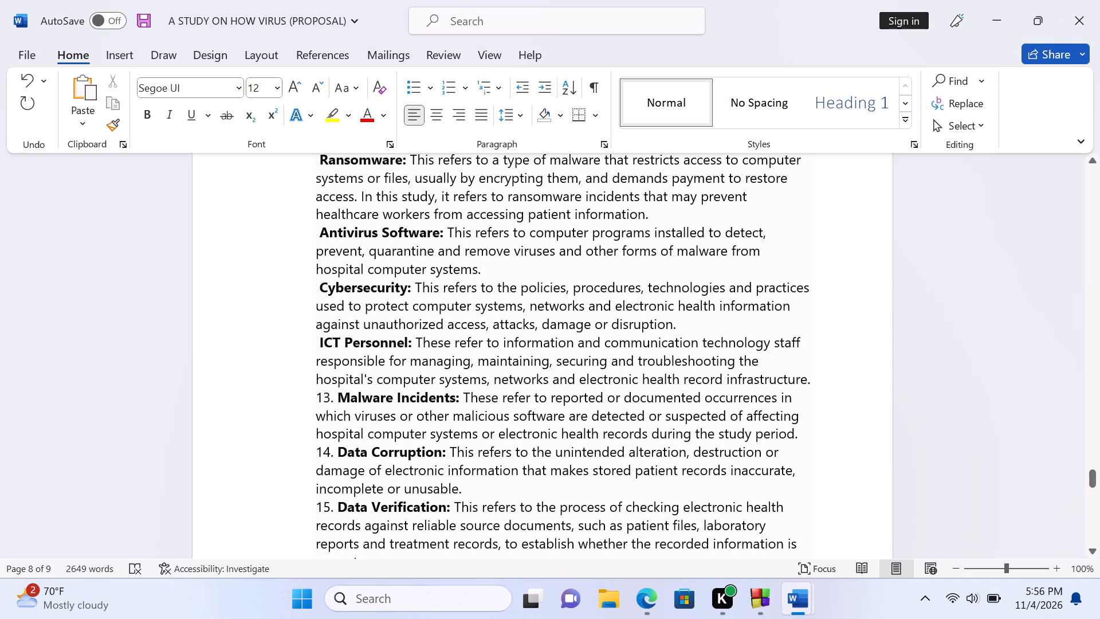
click(336, 397)
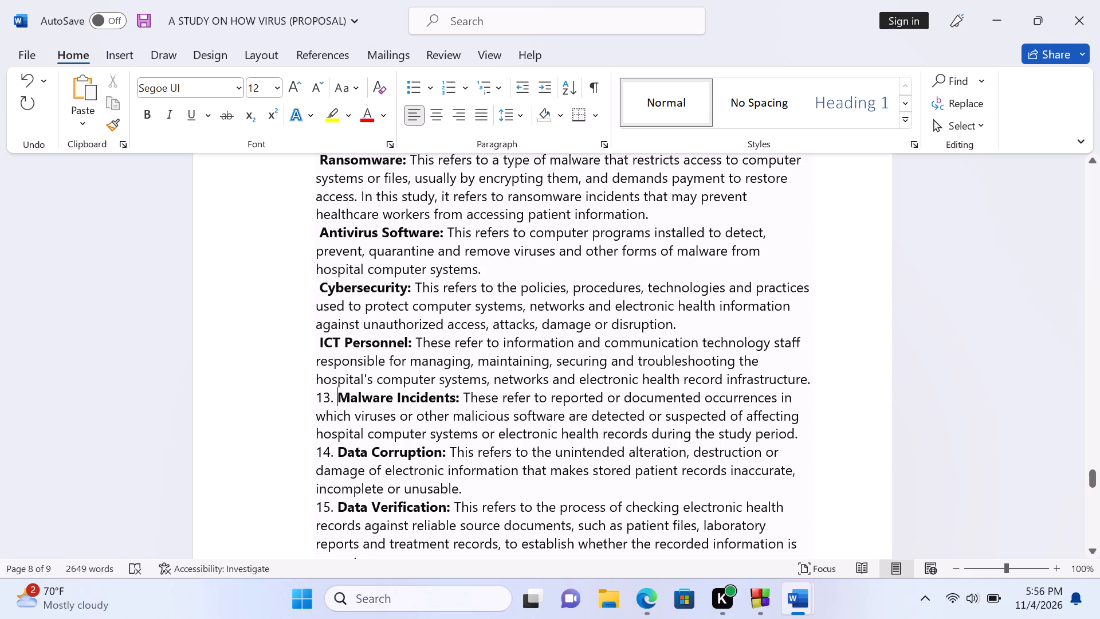
click(331, 395)
key(BackSpace)
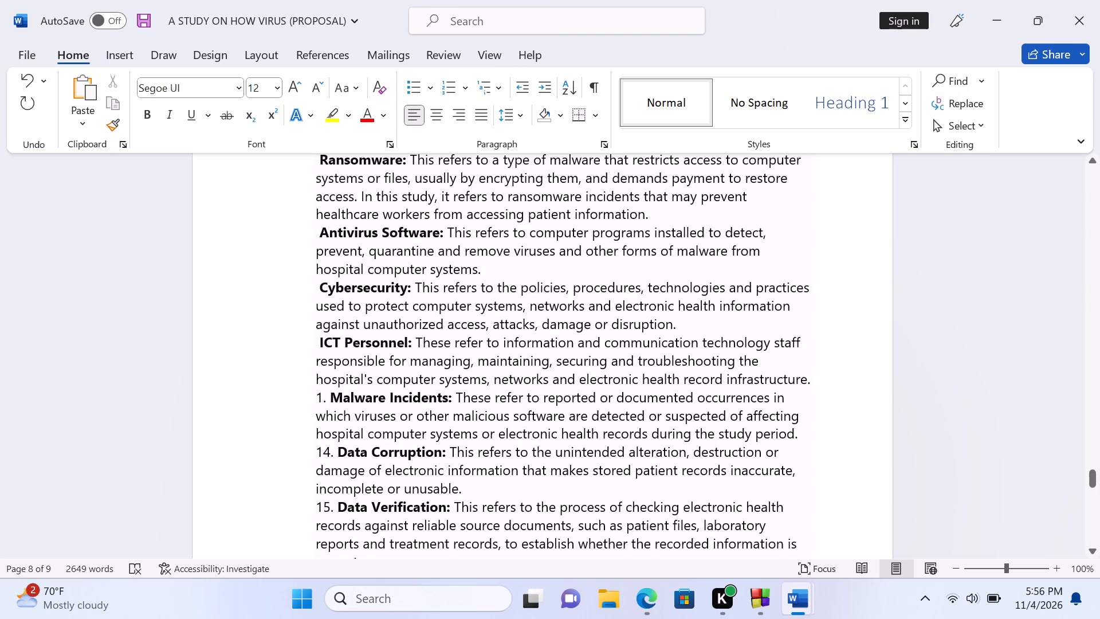
click(327, 398)
key(BackSpace)
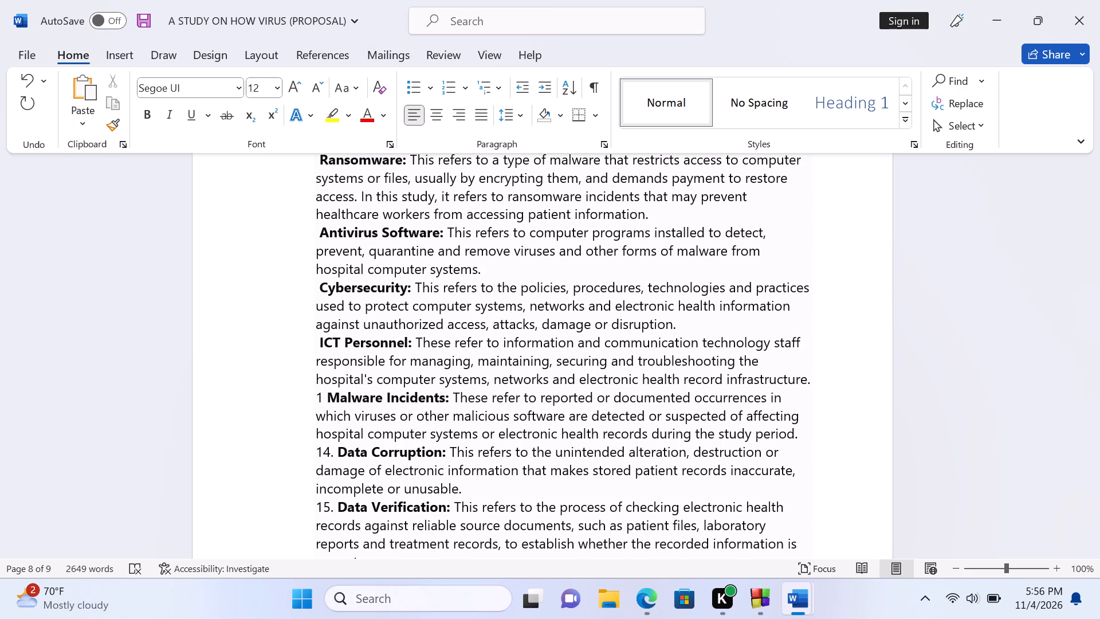
key(BackSpace)
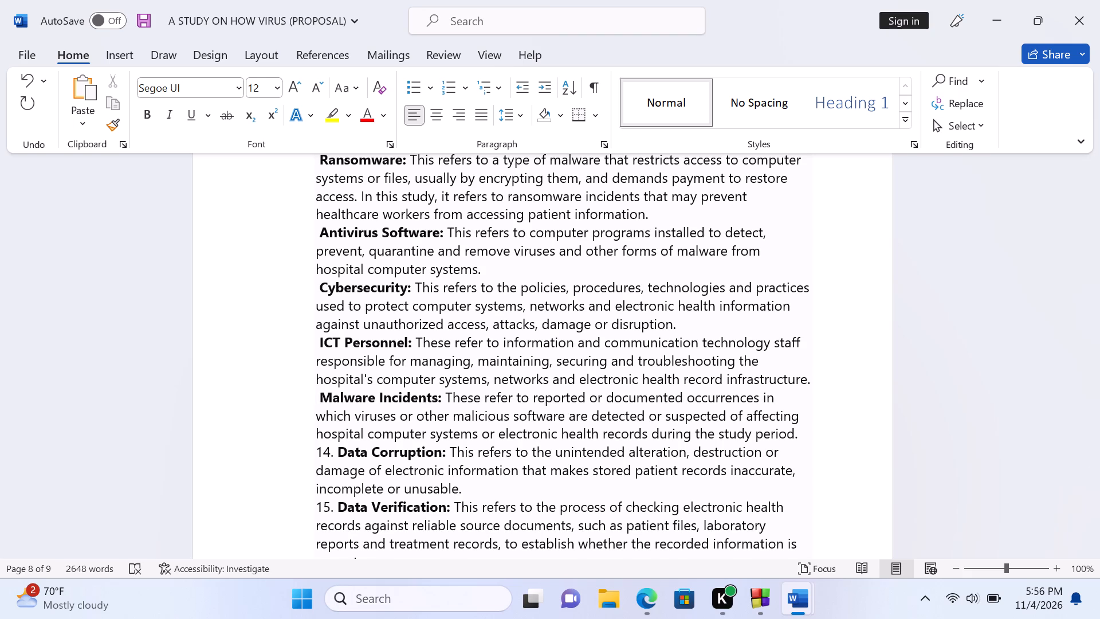
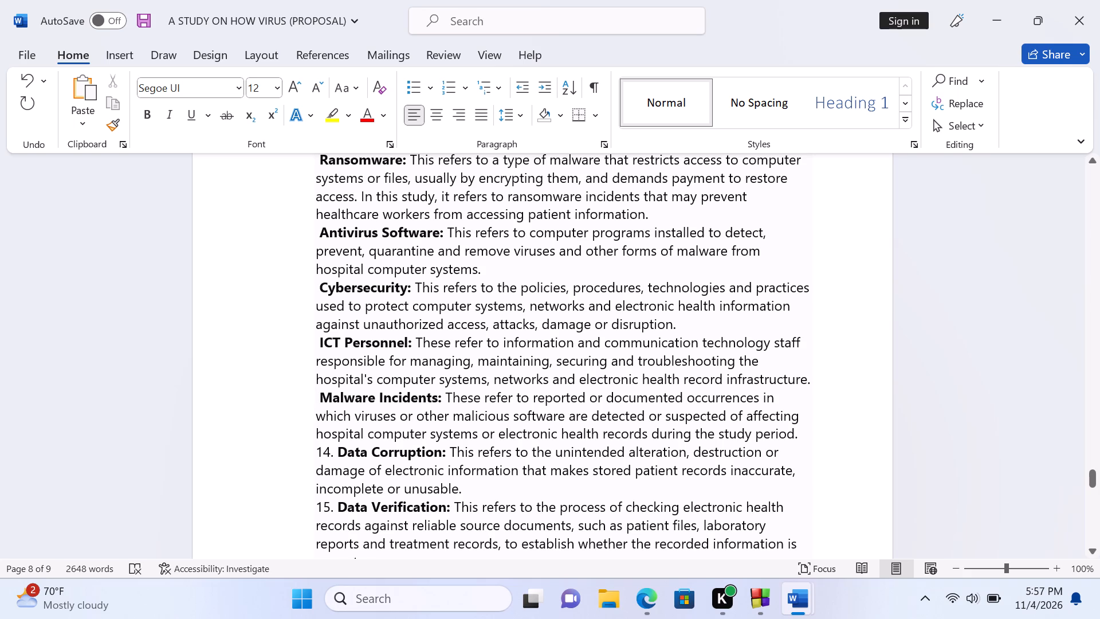
Remove the numbers 14 and 15 with their periods in front of the Data Corruption and Data Verification definitions.
click(333, 450)
key(BackSpace)
key(BackSpace)
key(BackSpace)
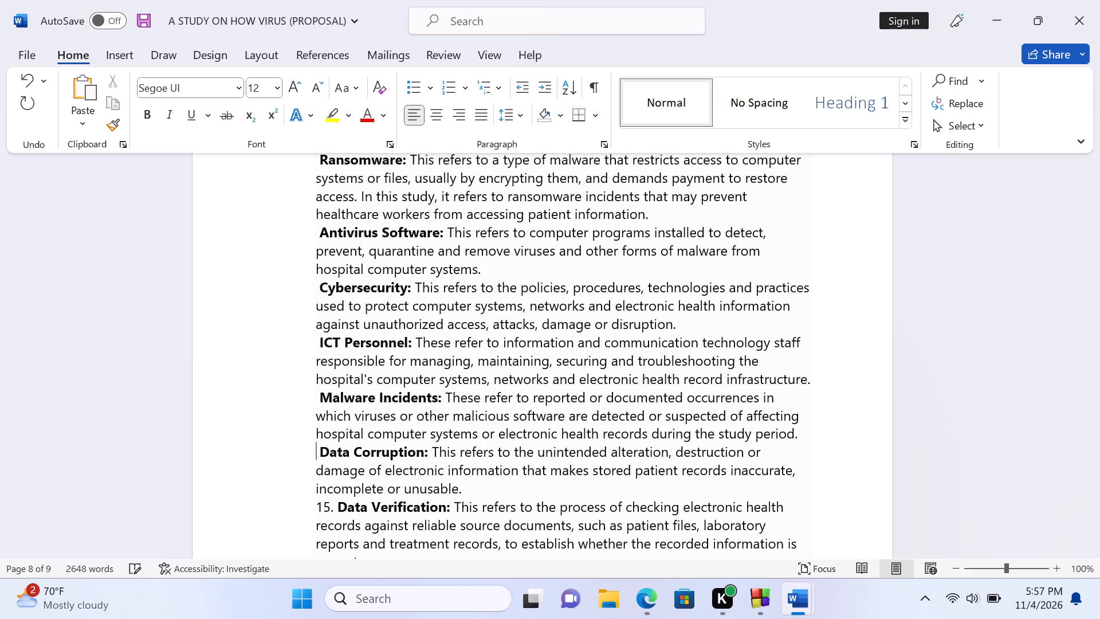
click(331, 509)
key(Right)
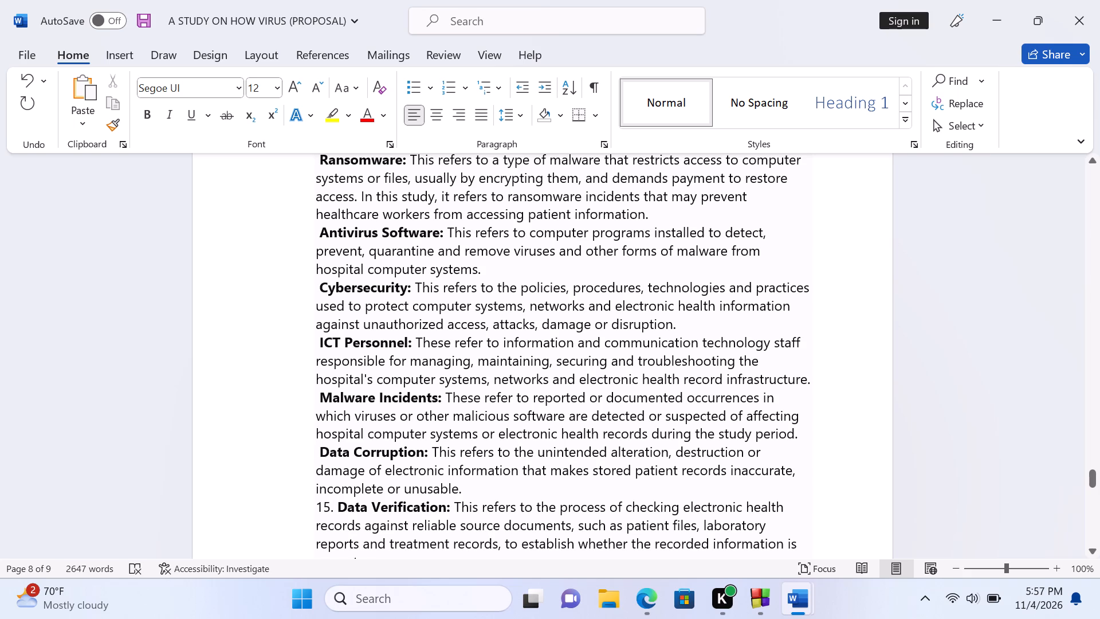
key(BackSpace)
key(BackSpace)
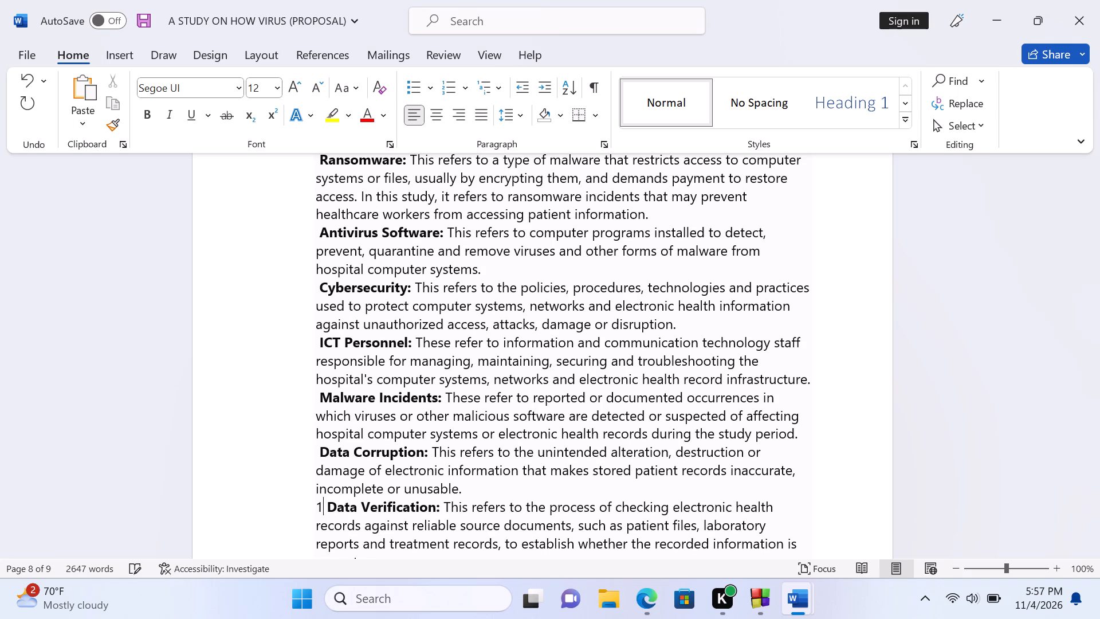
key(BackSpace)
Remove the numbers 16 and 17 with their periods in front of the Data Backup and Access Control definitions.
scroll(362, 511, down, 2)
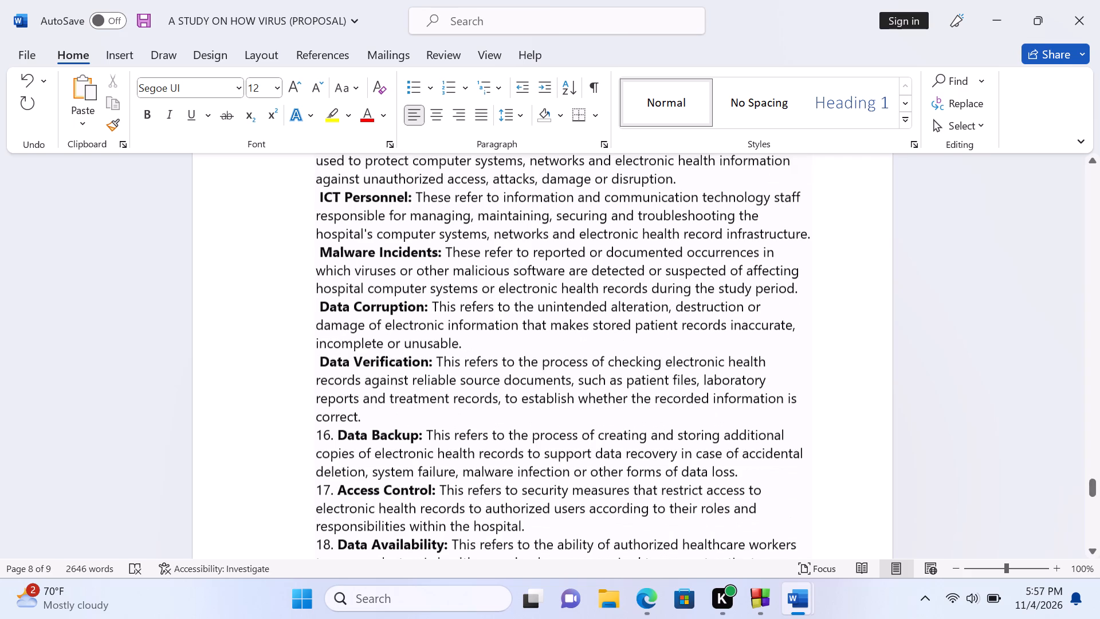
scroll(362, 511, down, 1)
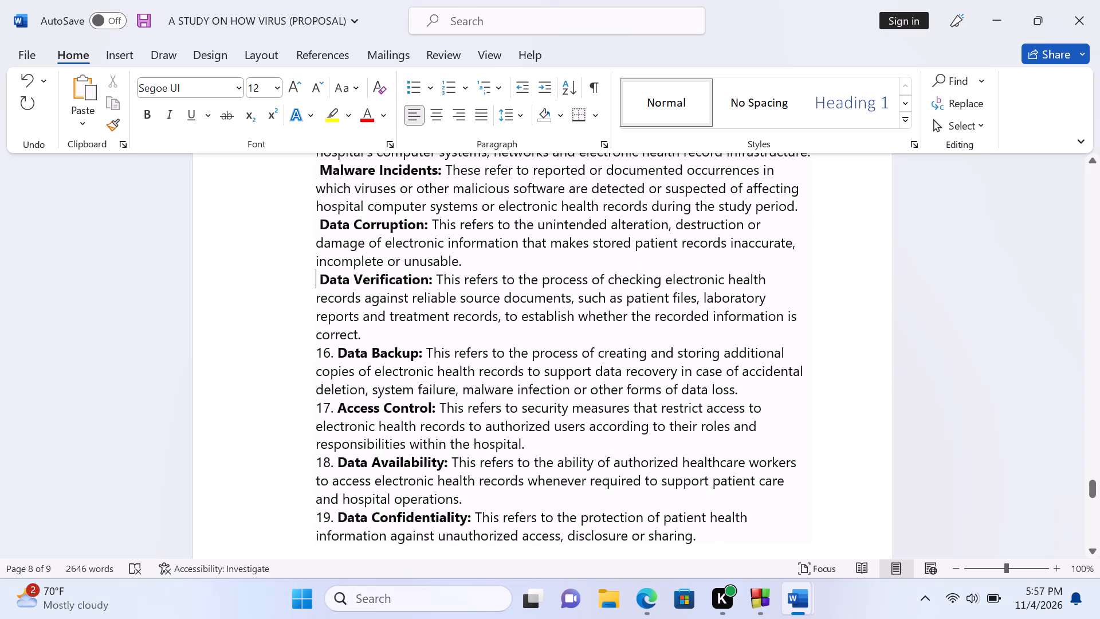
click(332, 354)
key(Right)
key(BackSpace)
key(BackSpace)
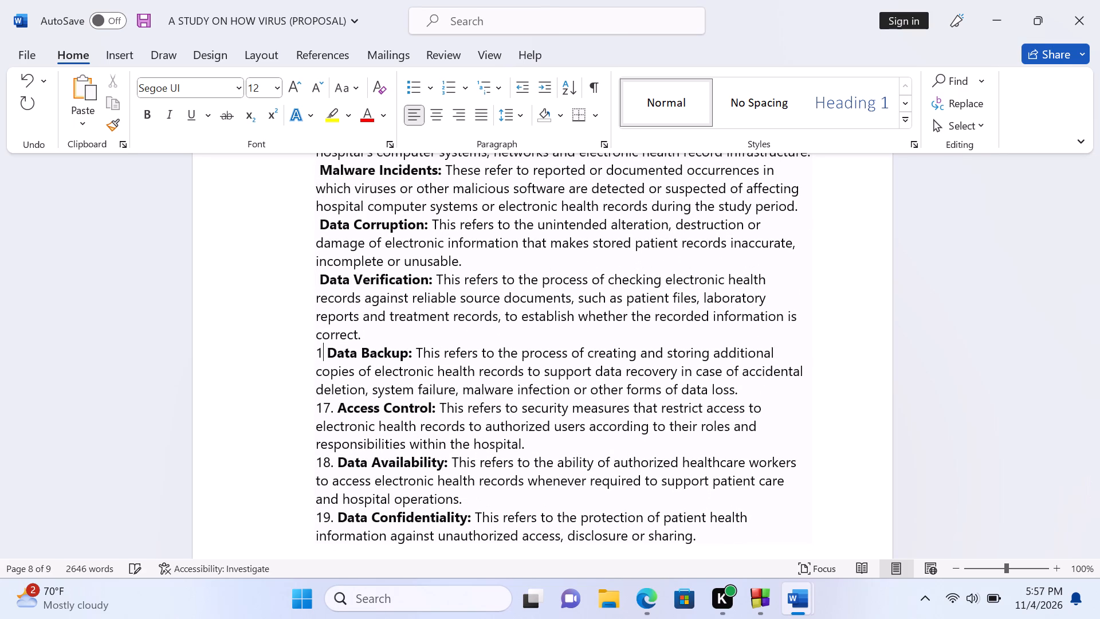
key(BackSpace)
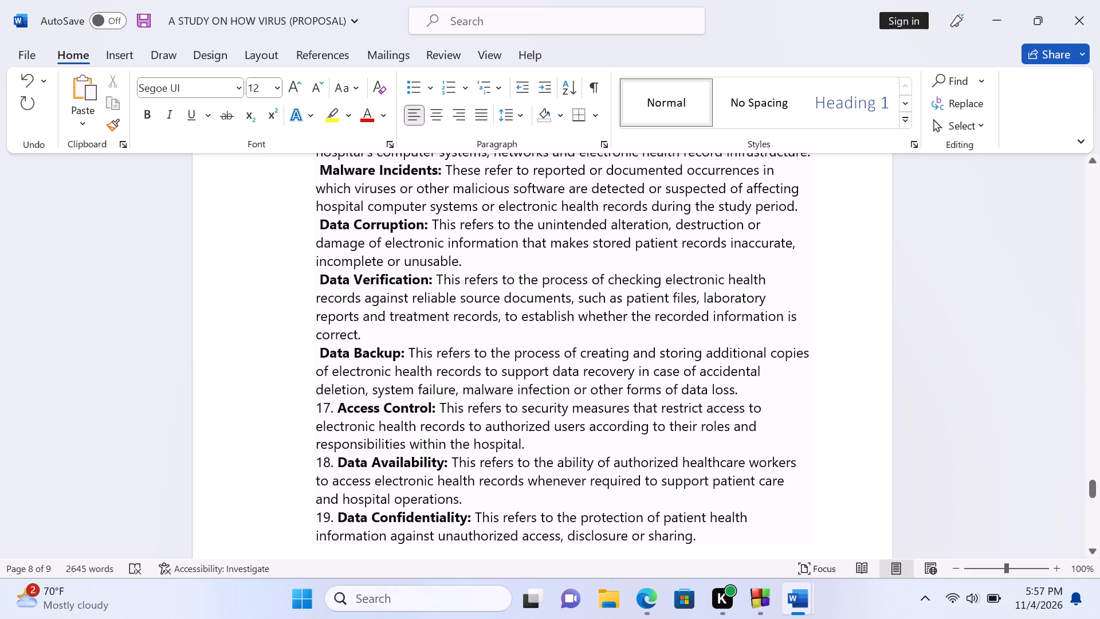
click(333, 410)
key(BackSpace)
key(BackSpace)
key(BackSpace)
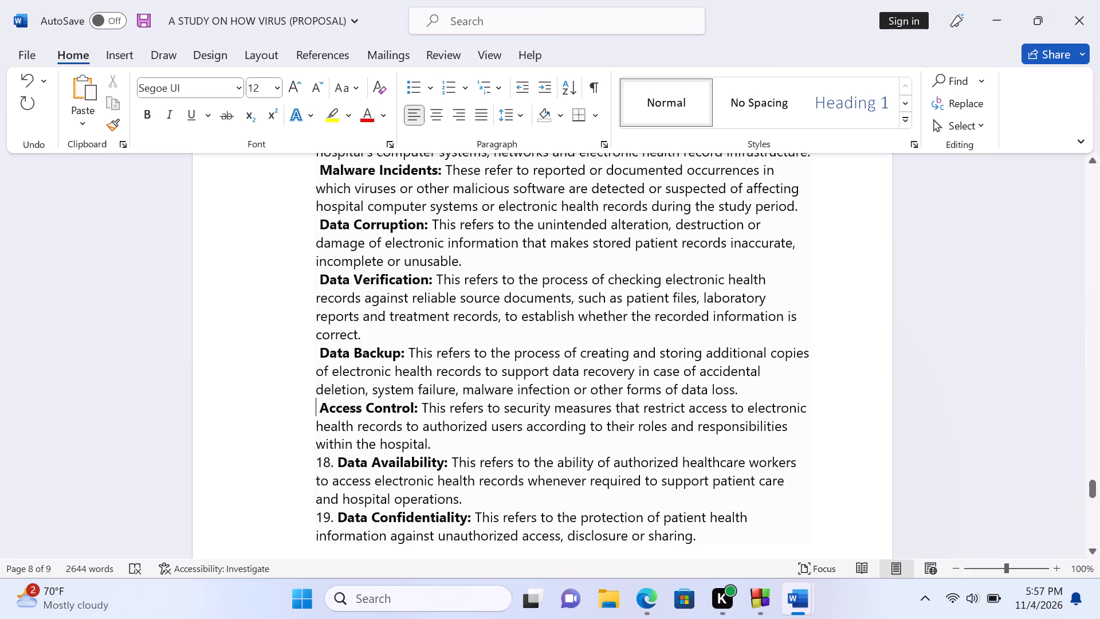
Delete the entire Data Availability and Data Confidentiality definitions, including their numbers 18 and 19.
drag(315, 462, 412, 494)
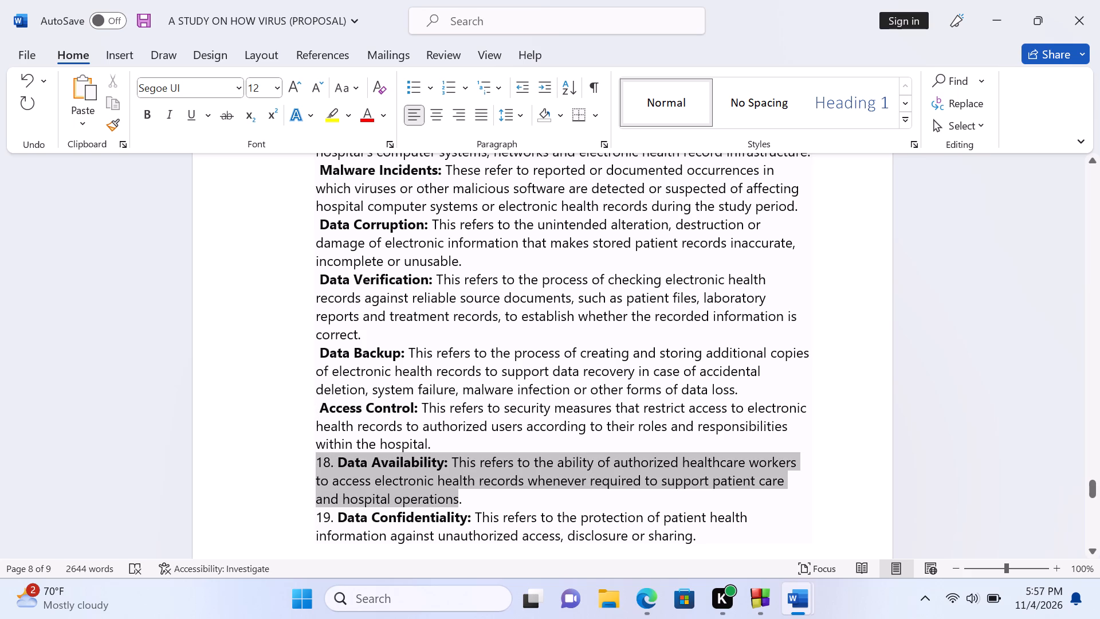
drag(412, 494, 428, 492)
drag(428, 492, 464, 497)
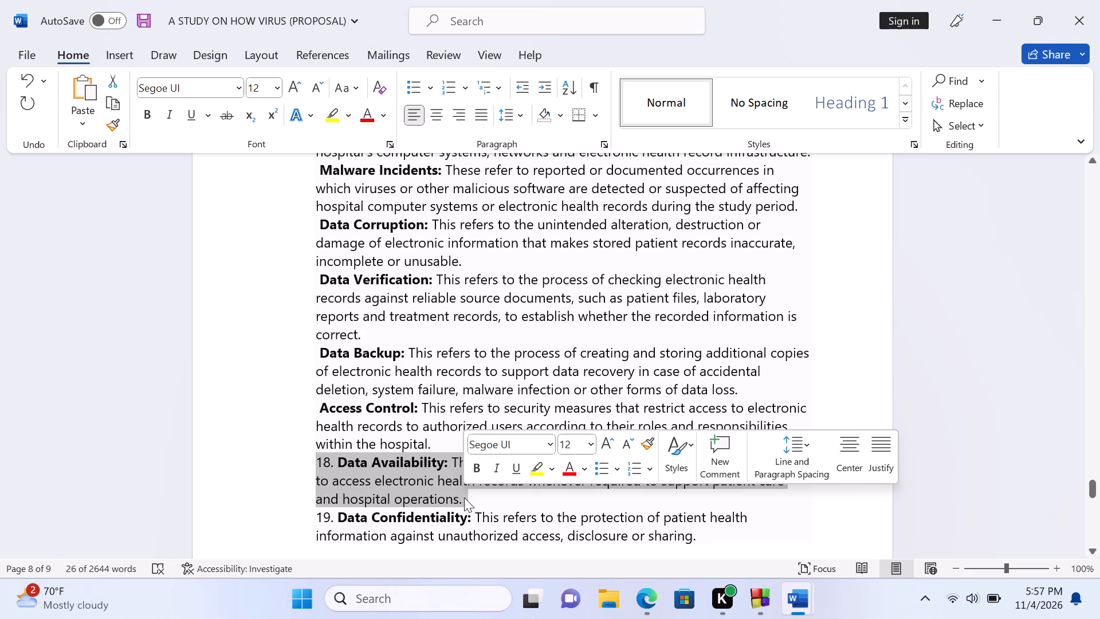
key(BackSpace)
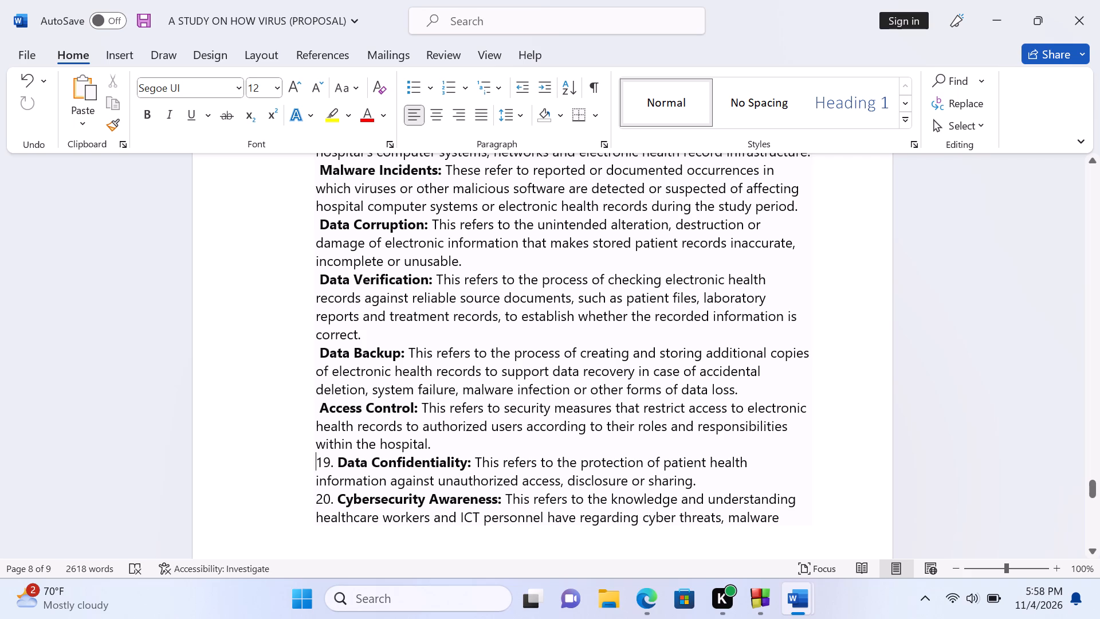
drag(313, 465, 502, 479)
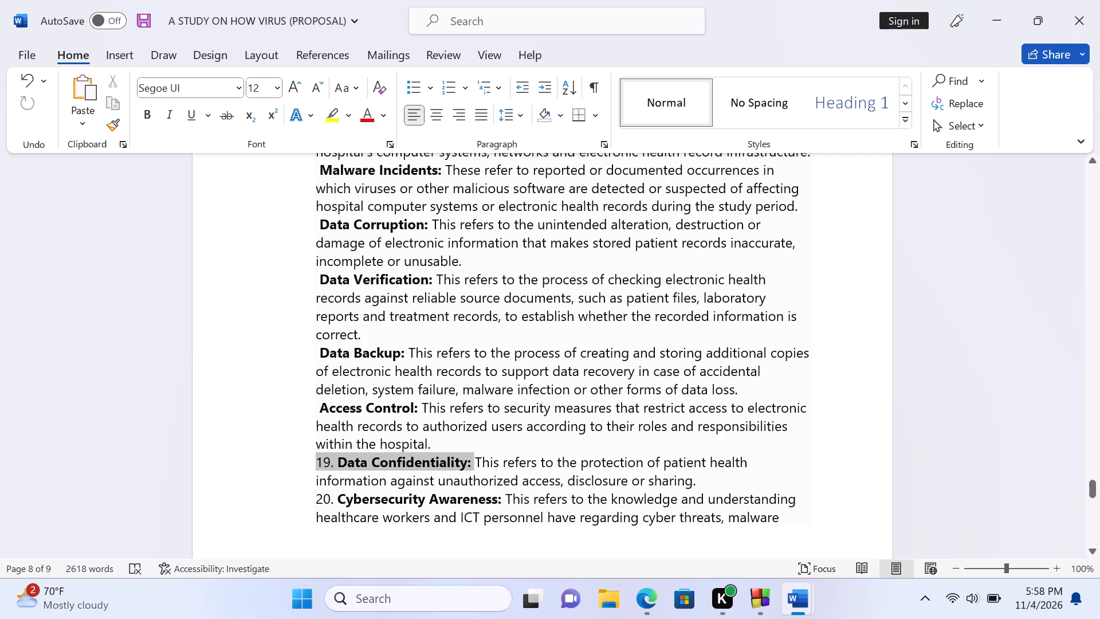
drag(502, 479, 781, 478)
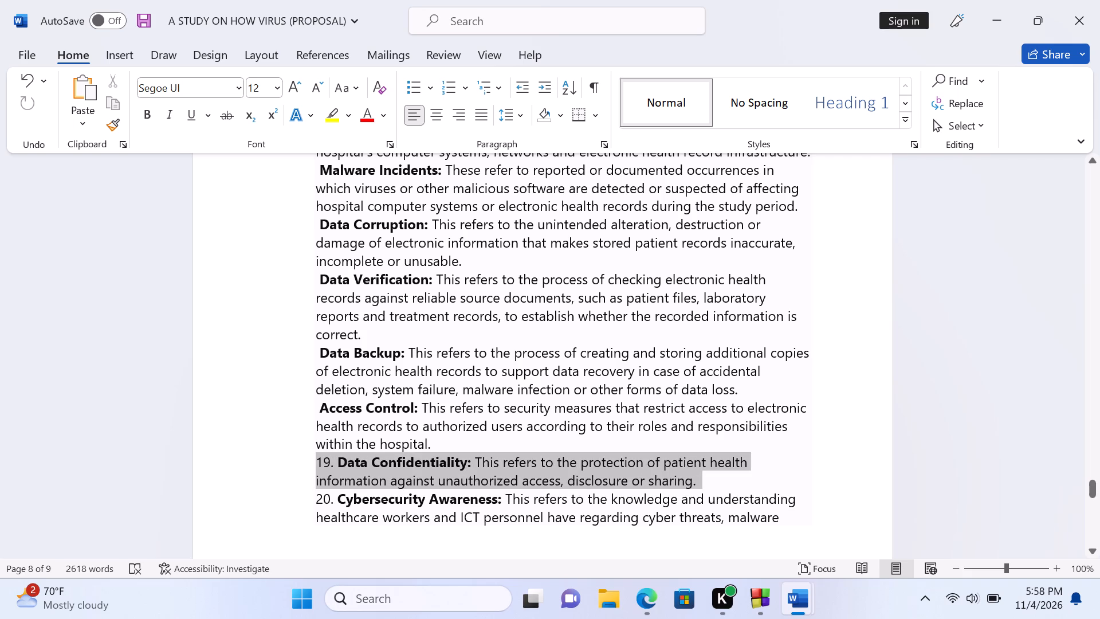
drag(781, 478, 814, 478)
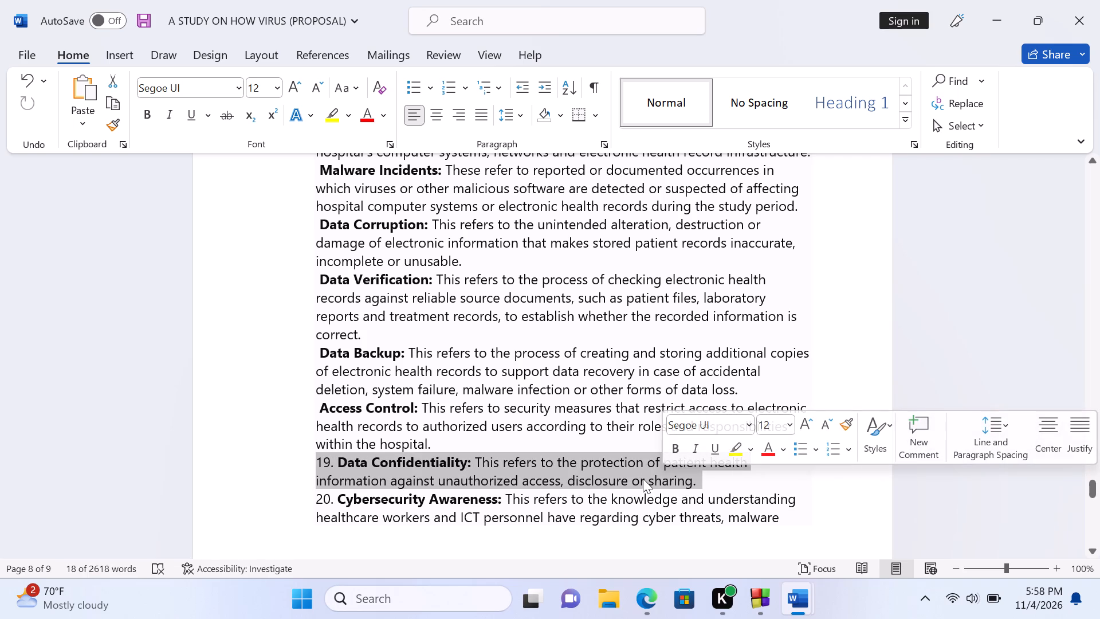
key(BackSpace)
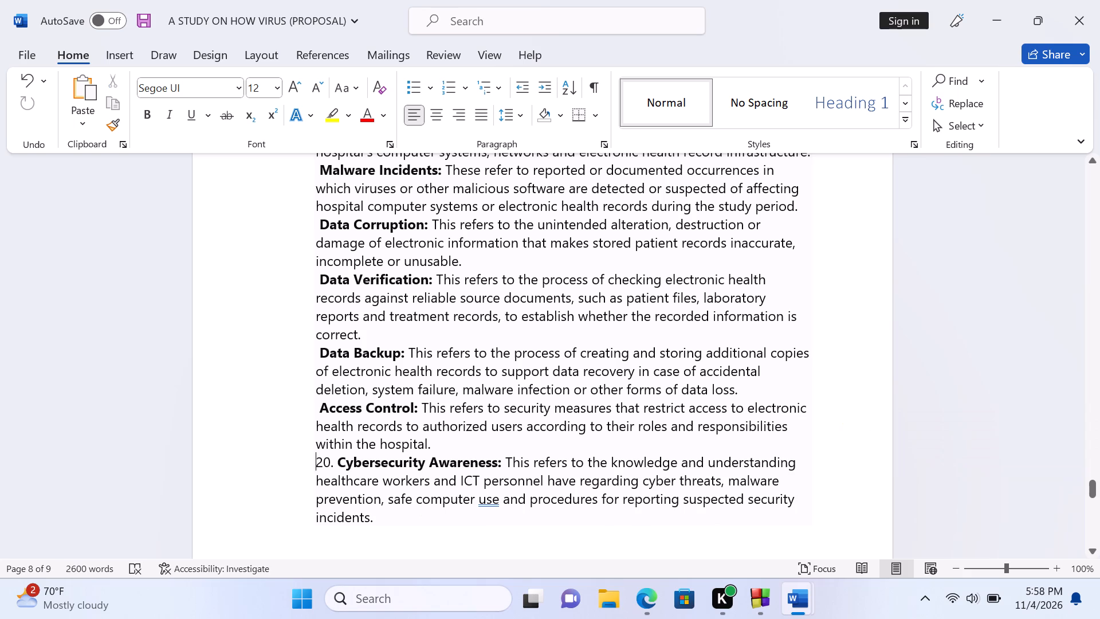
Remove the number 20 and its period in front of the Cybersecurity Awareness definition.
click(333, 461)
key(BackSpace)
key(BackSpace)
key(BackSpace)
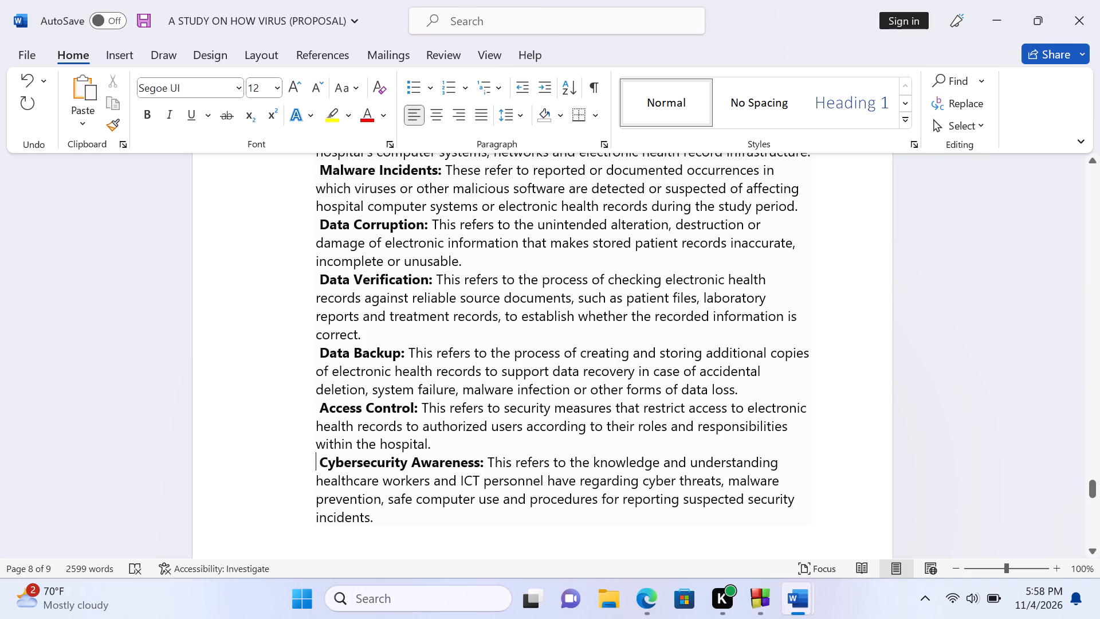
Review the Operational Definitions of Terms section from its heading through the closing notes at the end of the document.
scroll(375, 437, up, 1)
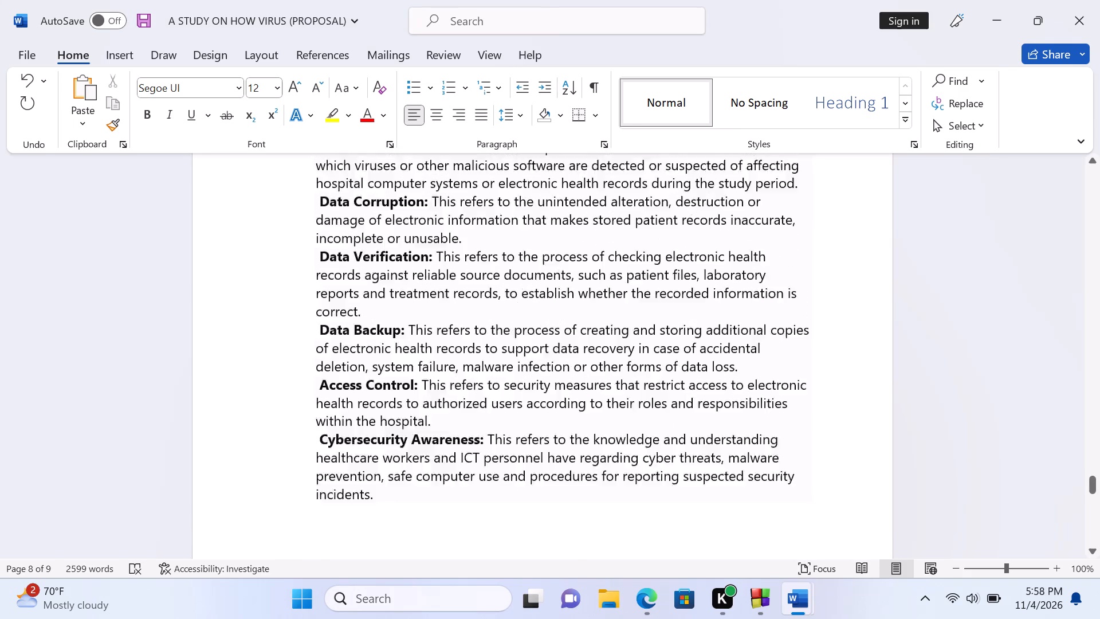
scroll(375, 437, up, 6)
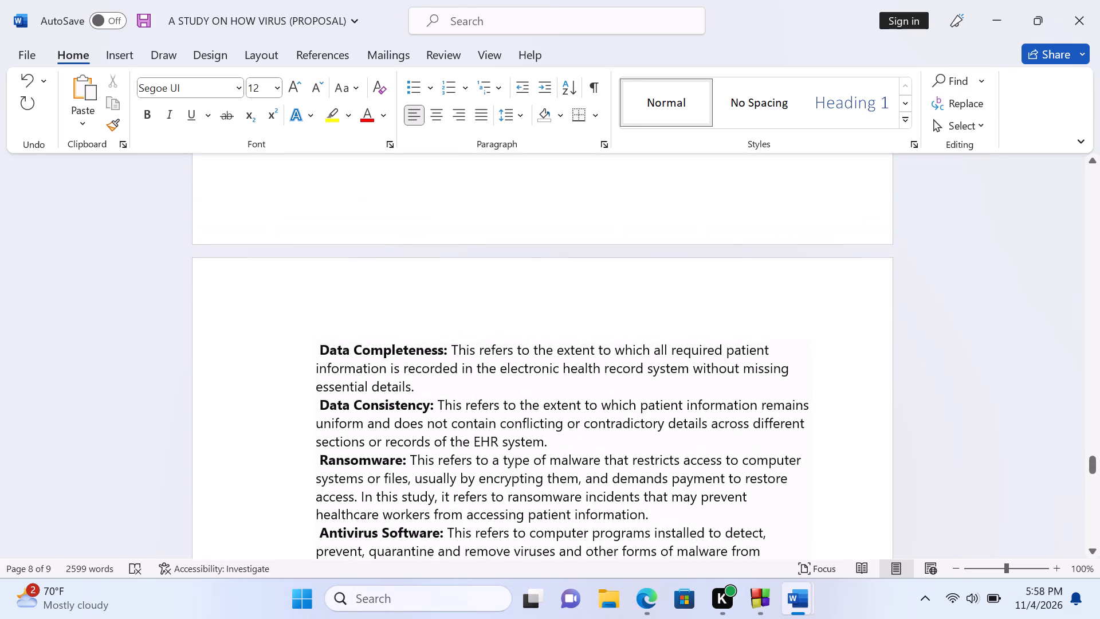
scroll(375, 437, up, 2)
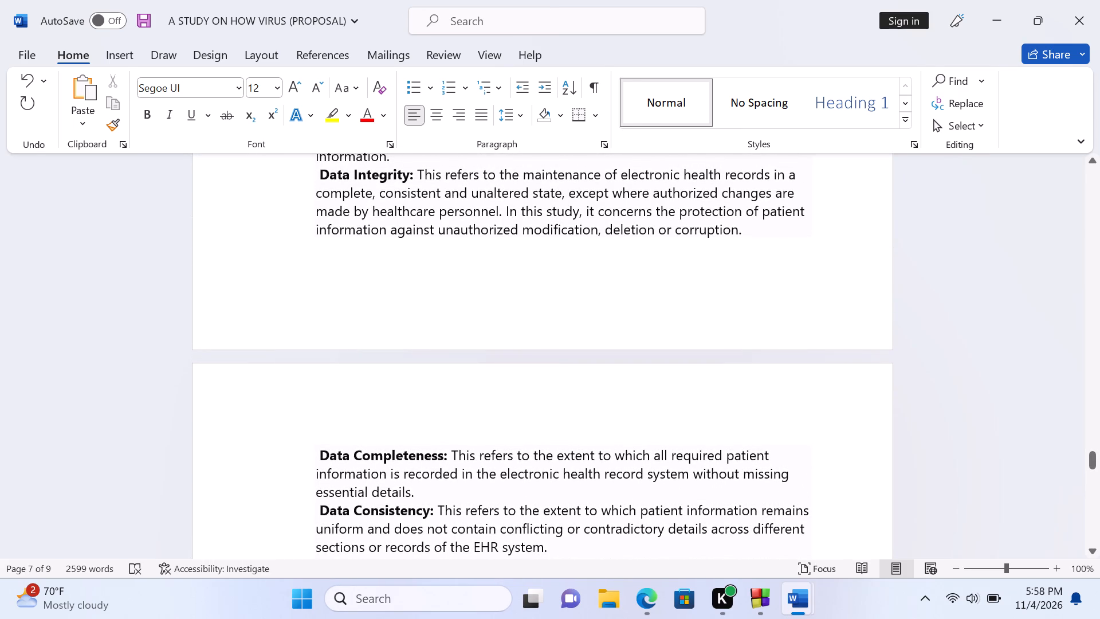
scroll(375, 437, up, 5)
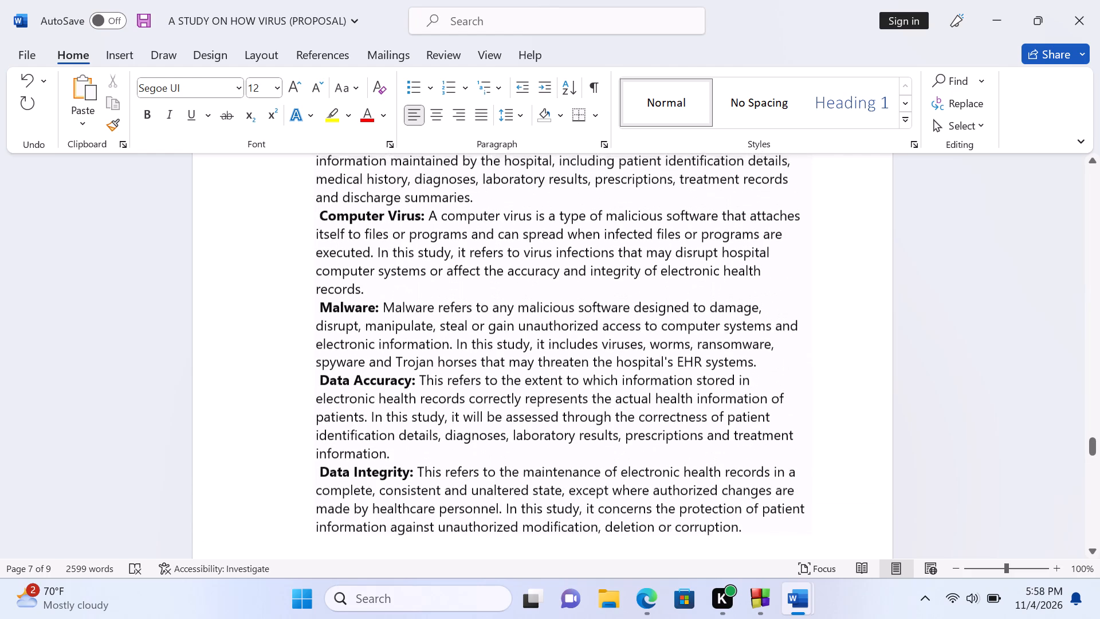
scroll(375, 437, up, 3)
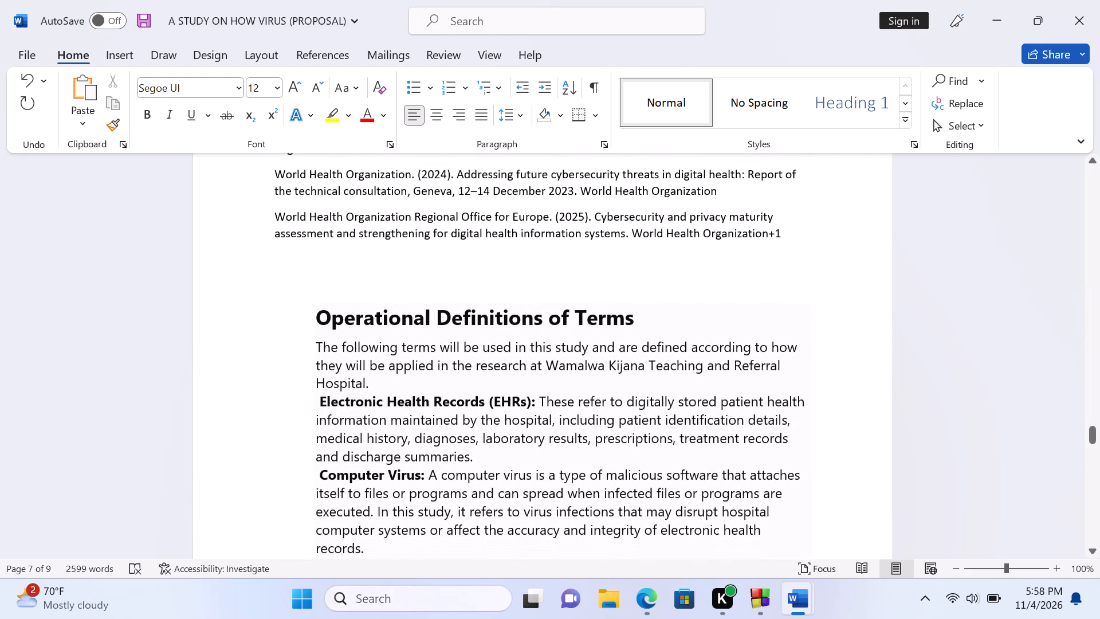
scroll(375, 437, down, 7)
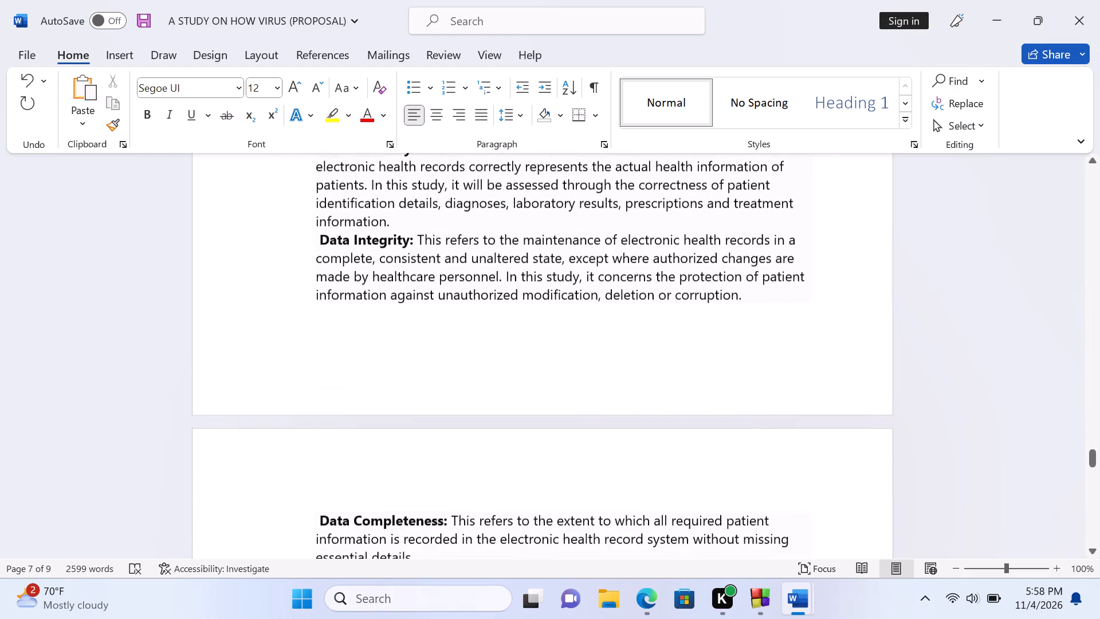
scroll(375, 437, down, 12)
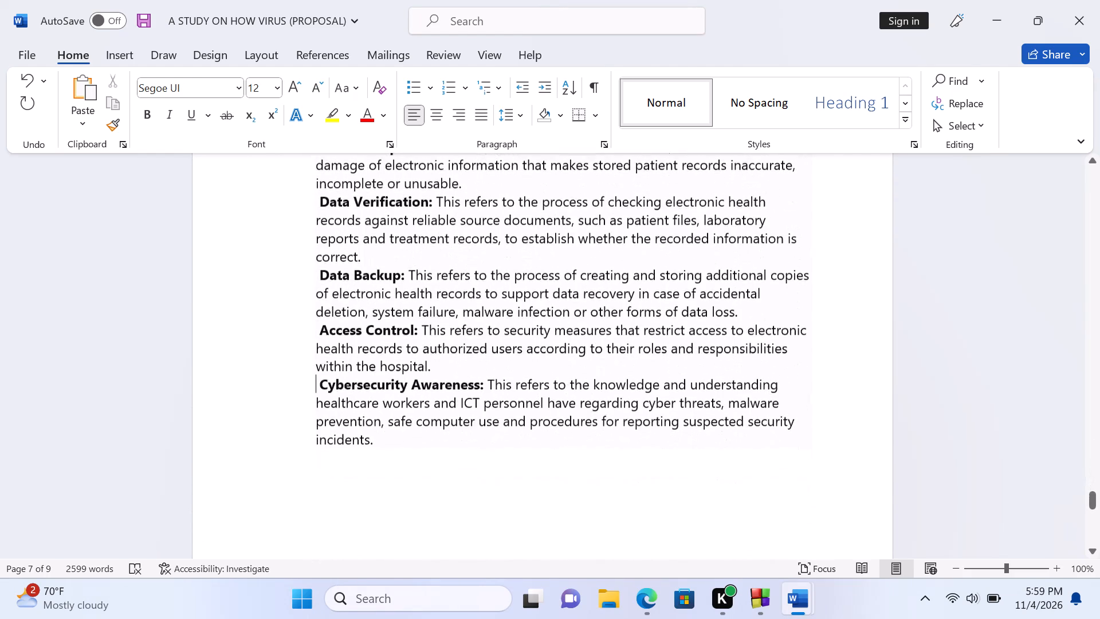
scroll(375, 437, down, 9)
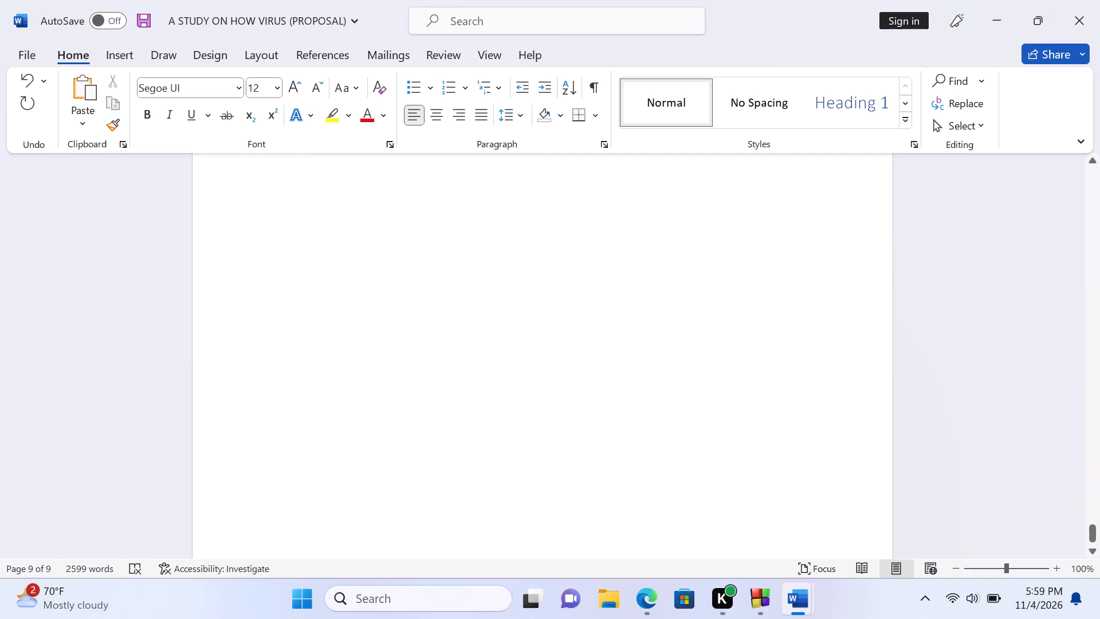
scroll(375, 437, up, 10)
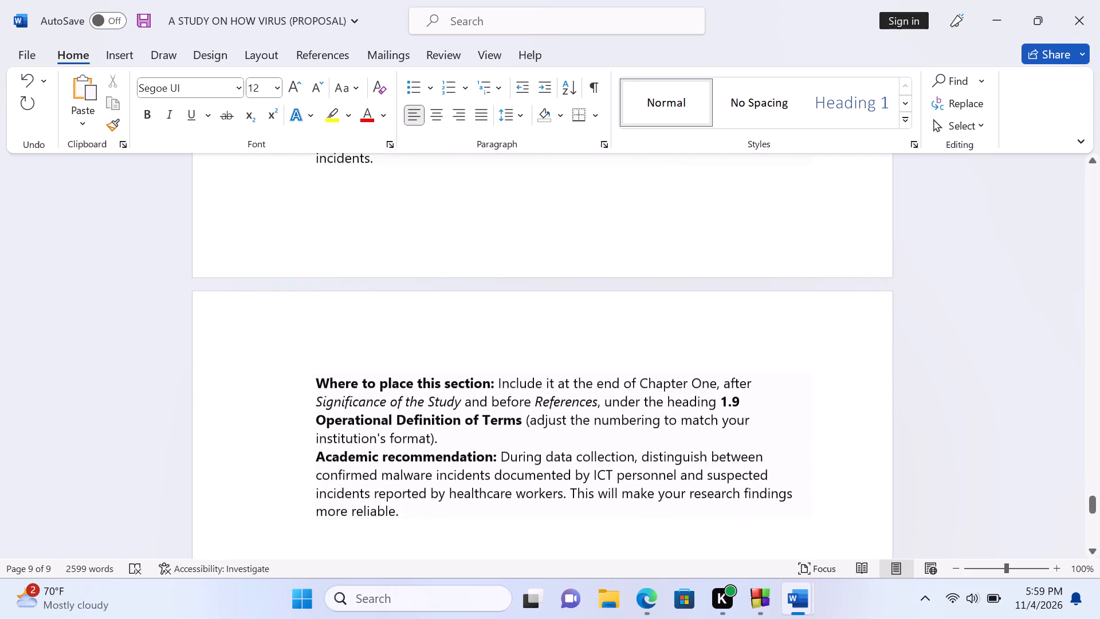
scroll(375, 437, up, 5)
scroll(375, 437, down, 5)
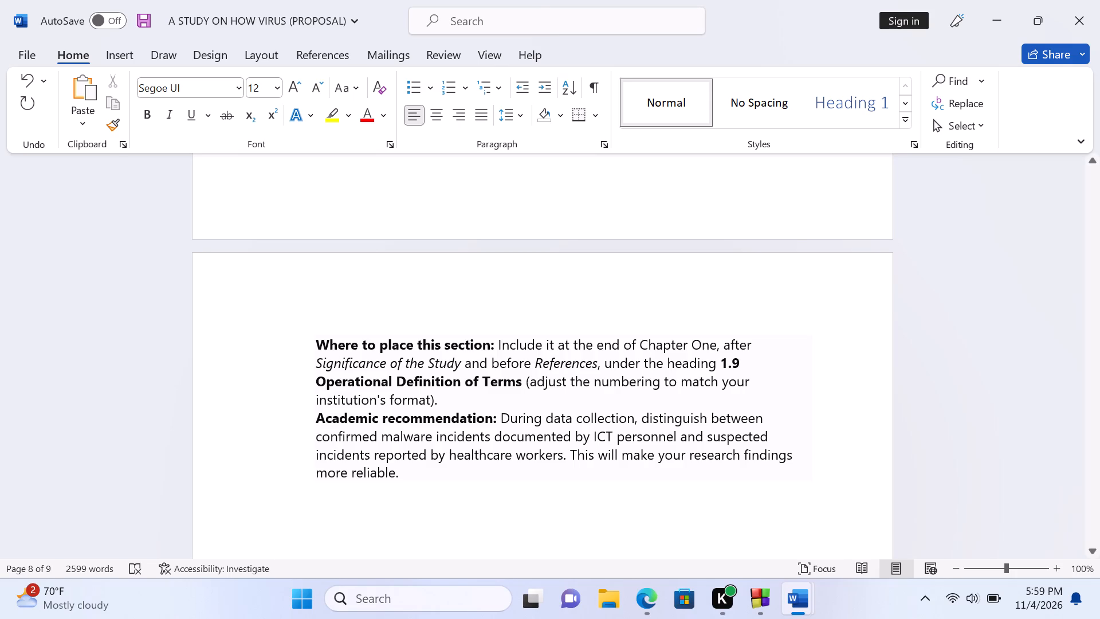
Delete the closing "Where to place this section" and "Academic recommendation" notes after the operational definitions.
drag(771, 342, 443, 343)
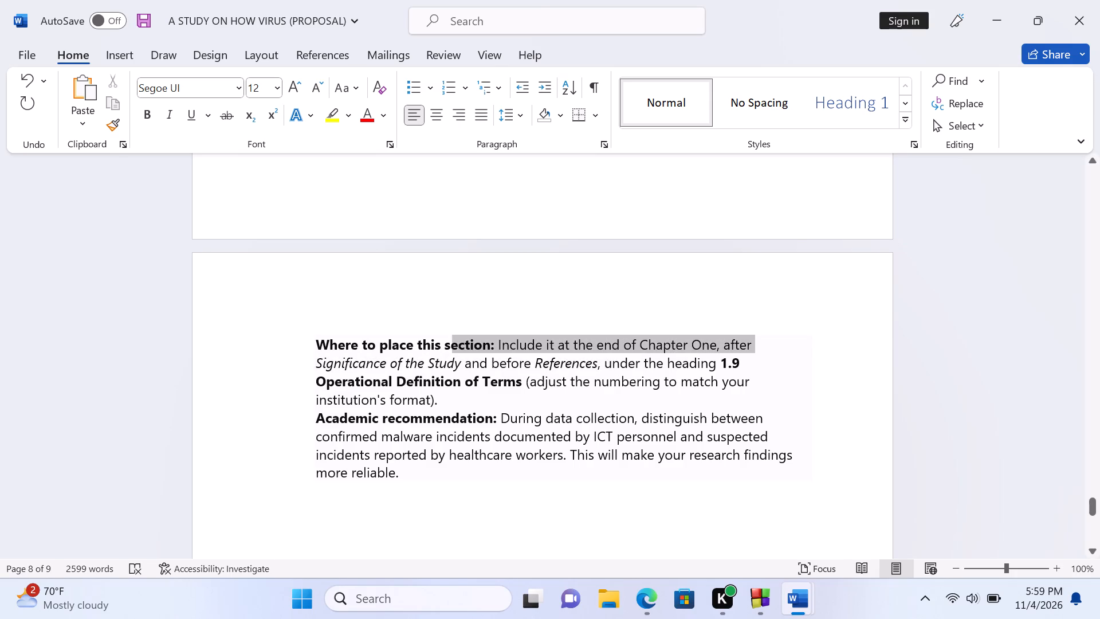
drag(443, 343, 435, 343)
click(382, 320)
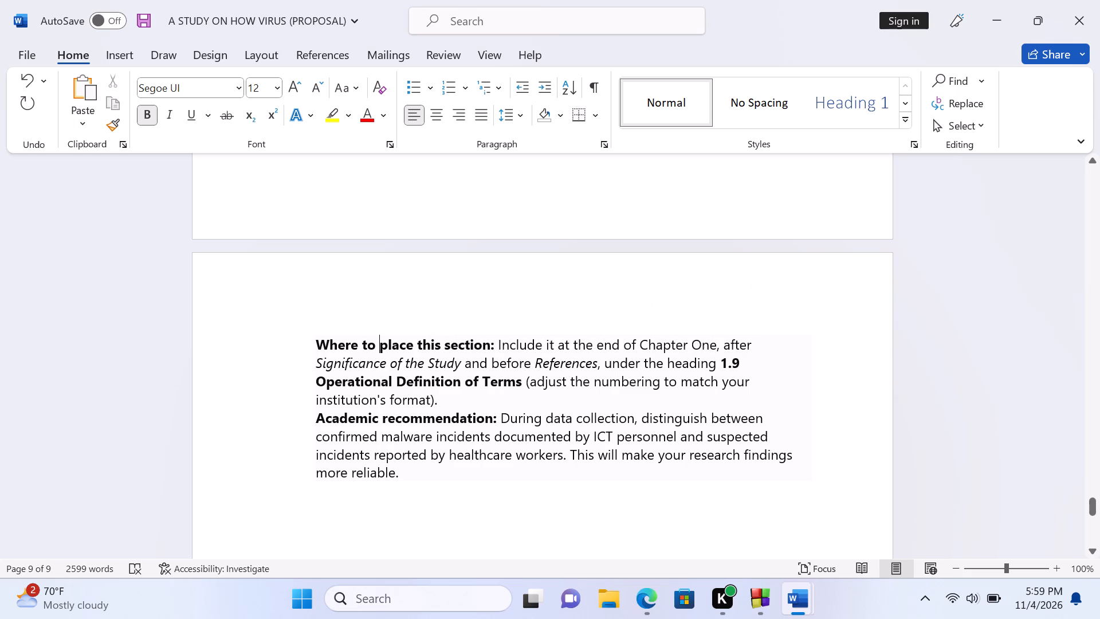
drag(312, 340, 467, 459)
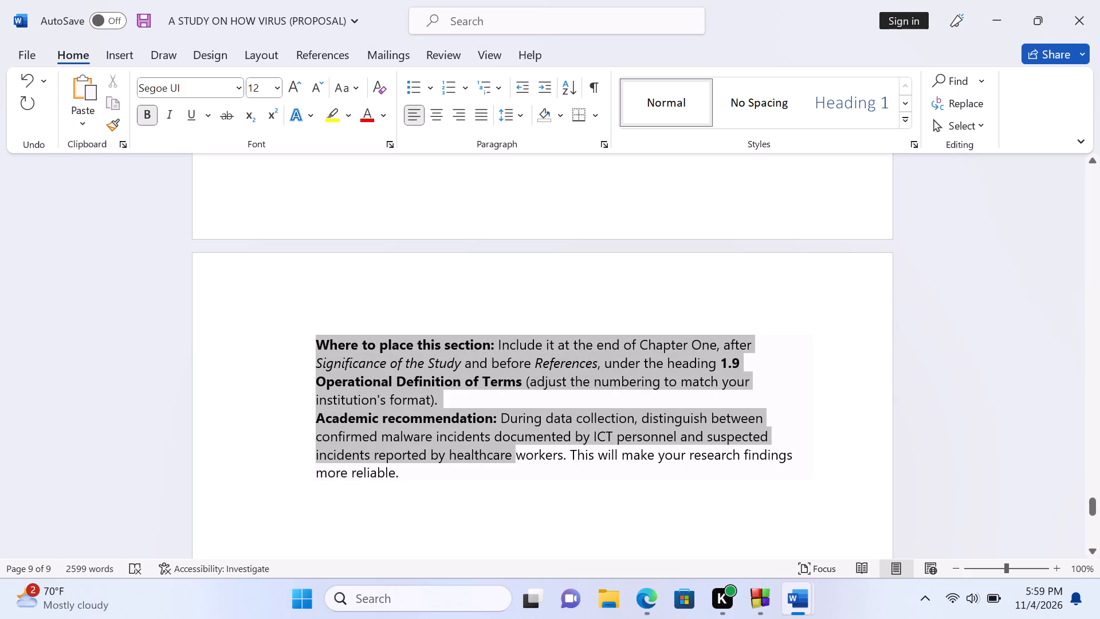
drag(467, 459, 543, 464)
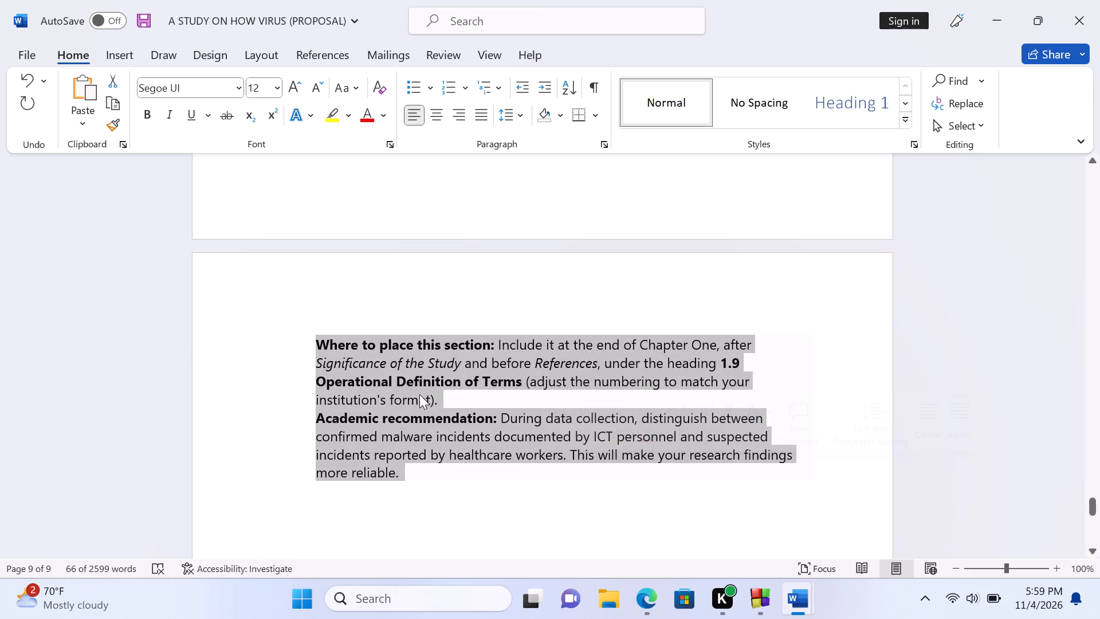
key(BackSpace)
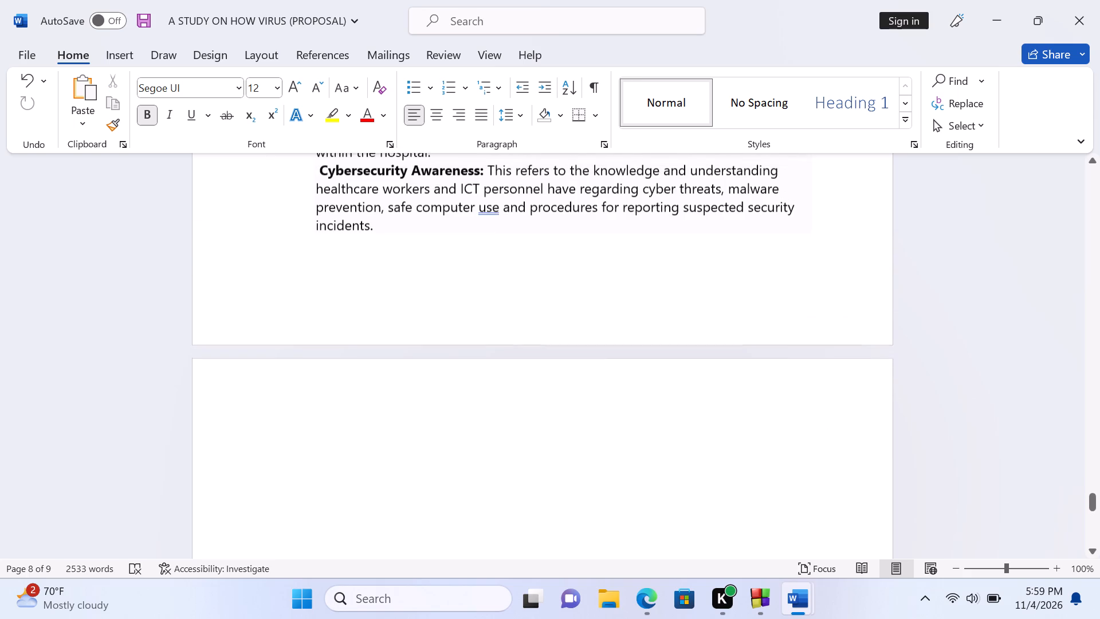
Review the cleaned definitions from Cybersecurity Awareness back up to the Operational Definitions of Terms heading and the References before it.
scroll(419, 394, up, 3)
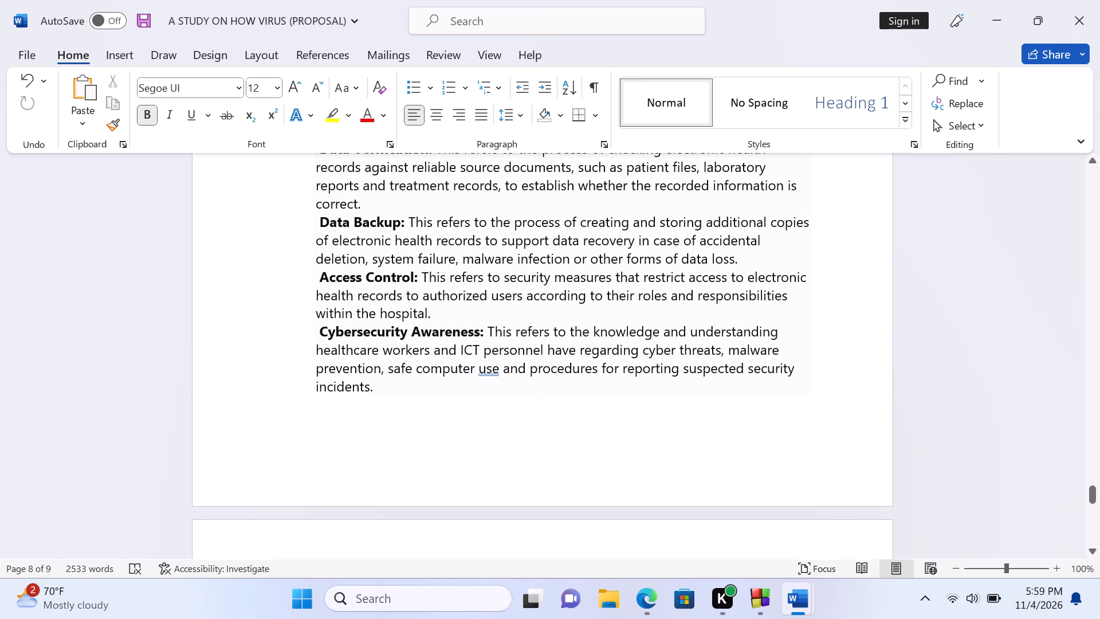
scroll(419, 394, up, 1)
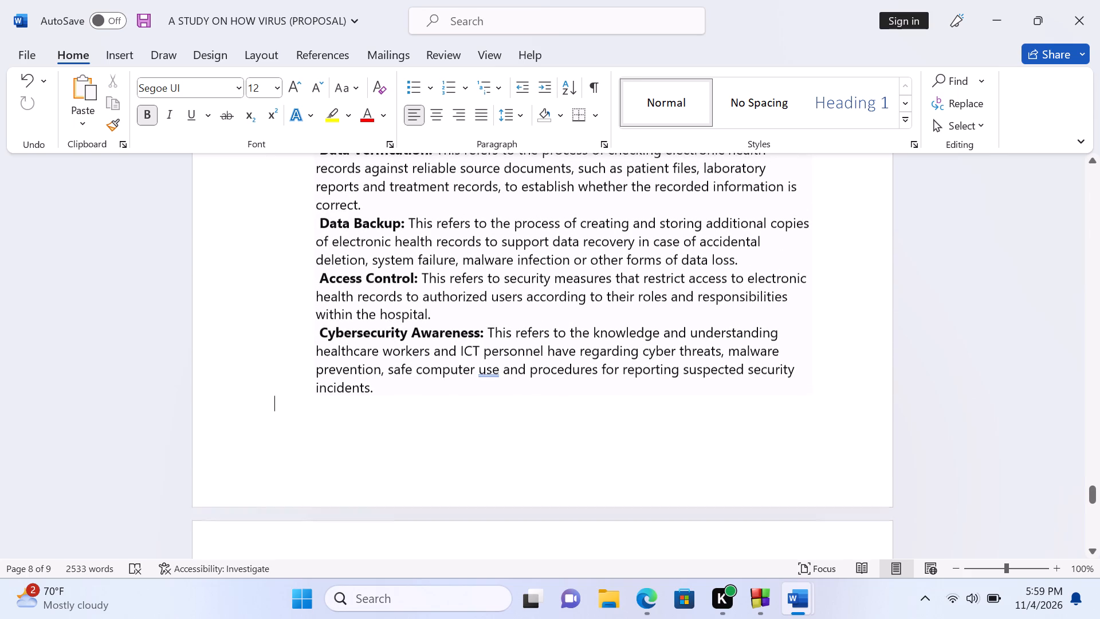
scroll(419, 394, up, 4)
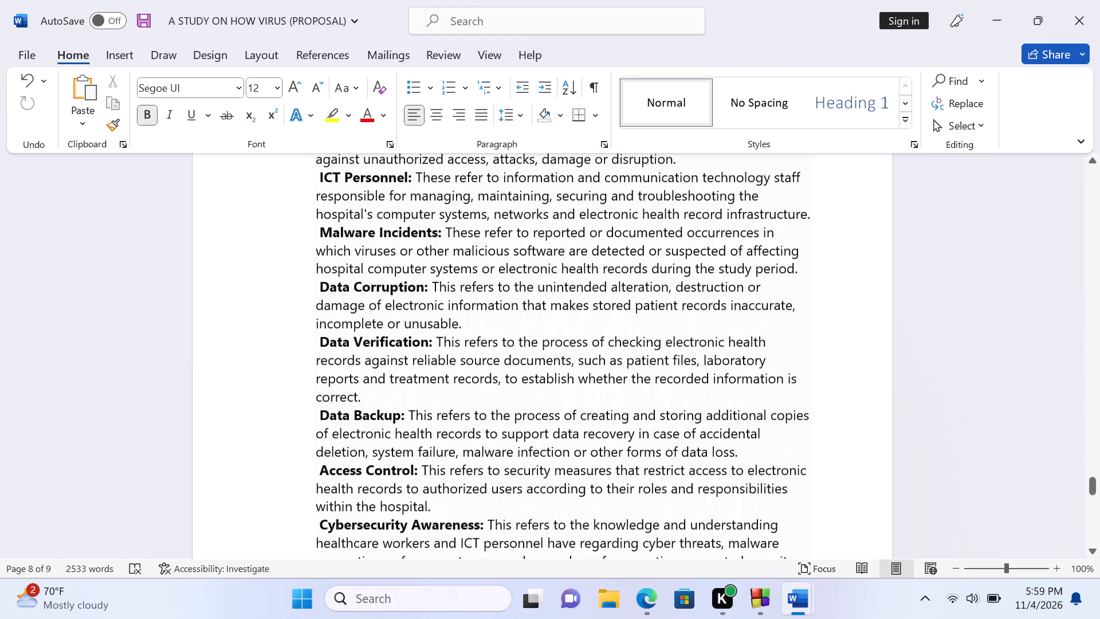
scroll(419, 394, up, 1)
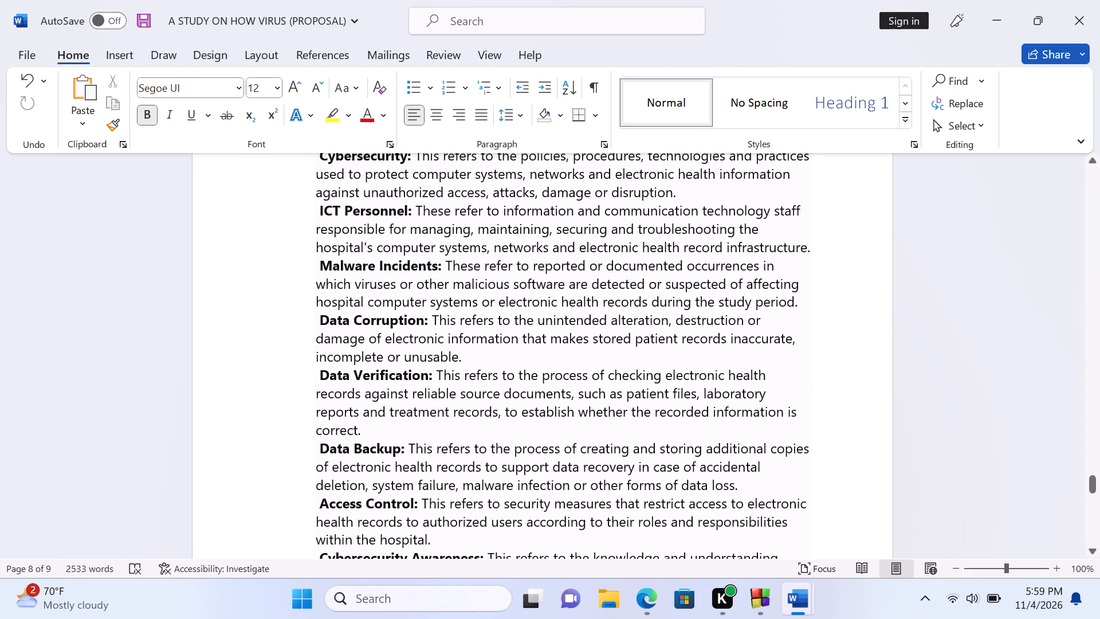
scroll(419, 394, up, 1)
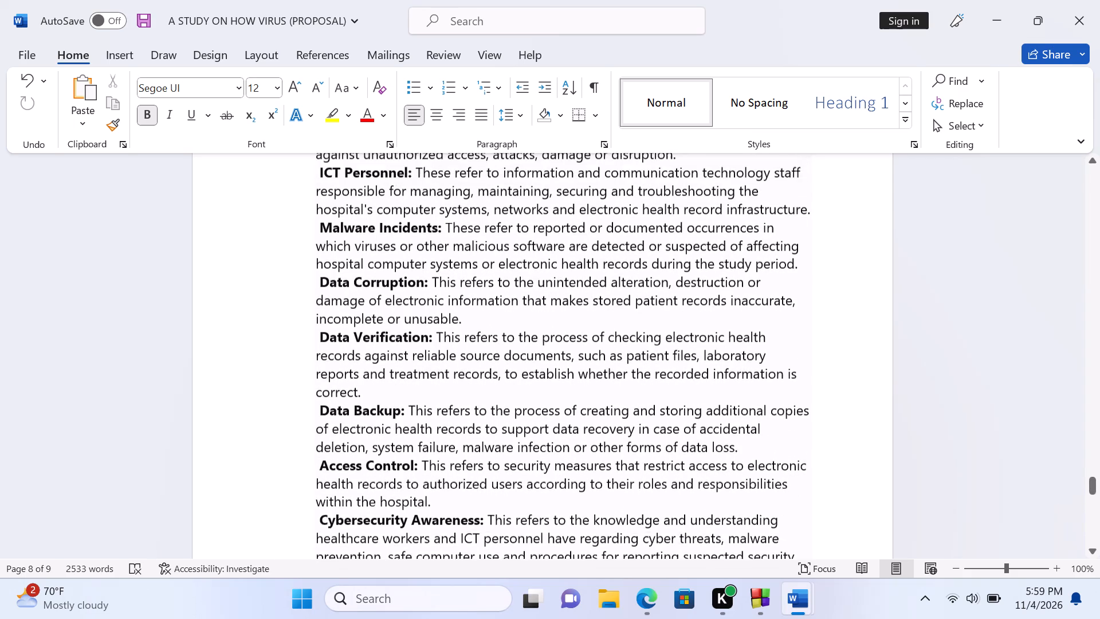
scroll(419, 393, up, 6)
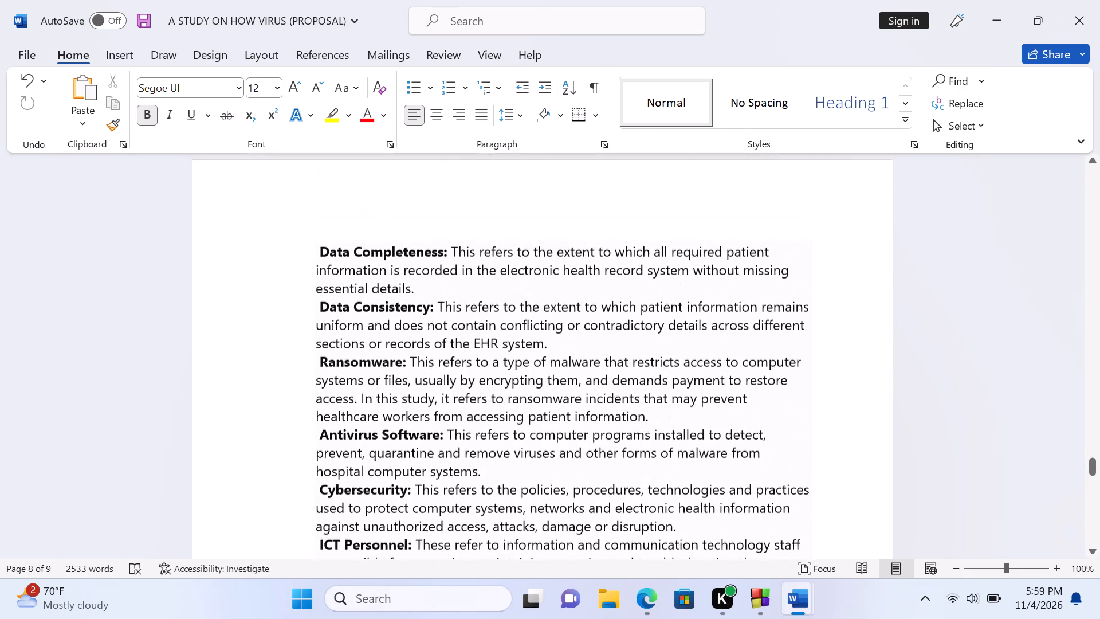
scroll(419, 393, up, 12)
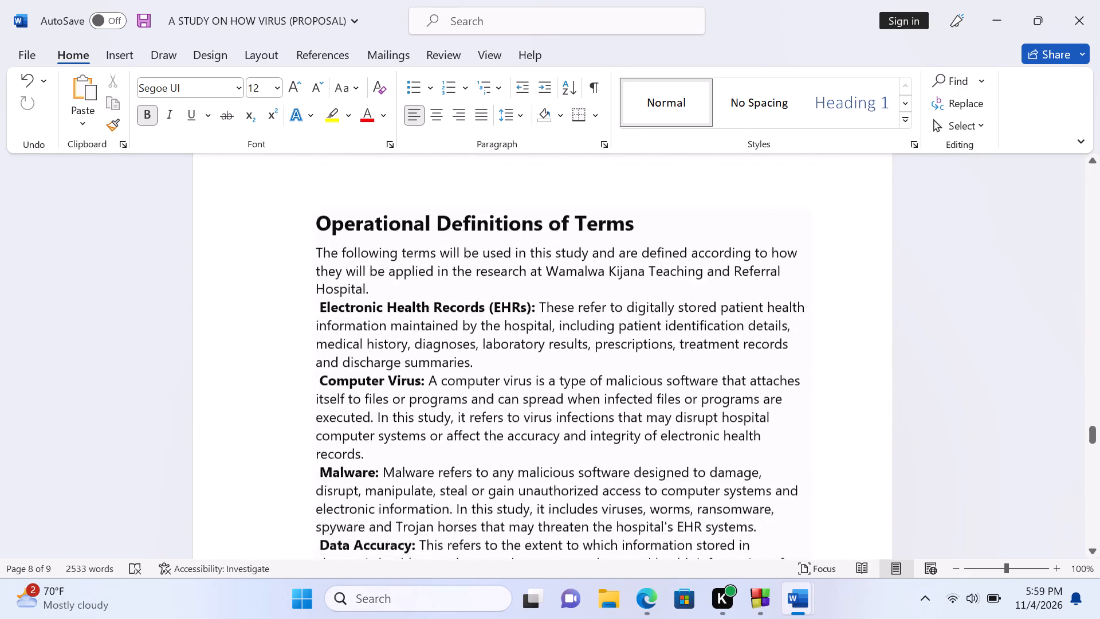
scroll(419, 393, up, 7)
scroll(419, 393, down, 2)
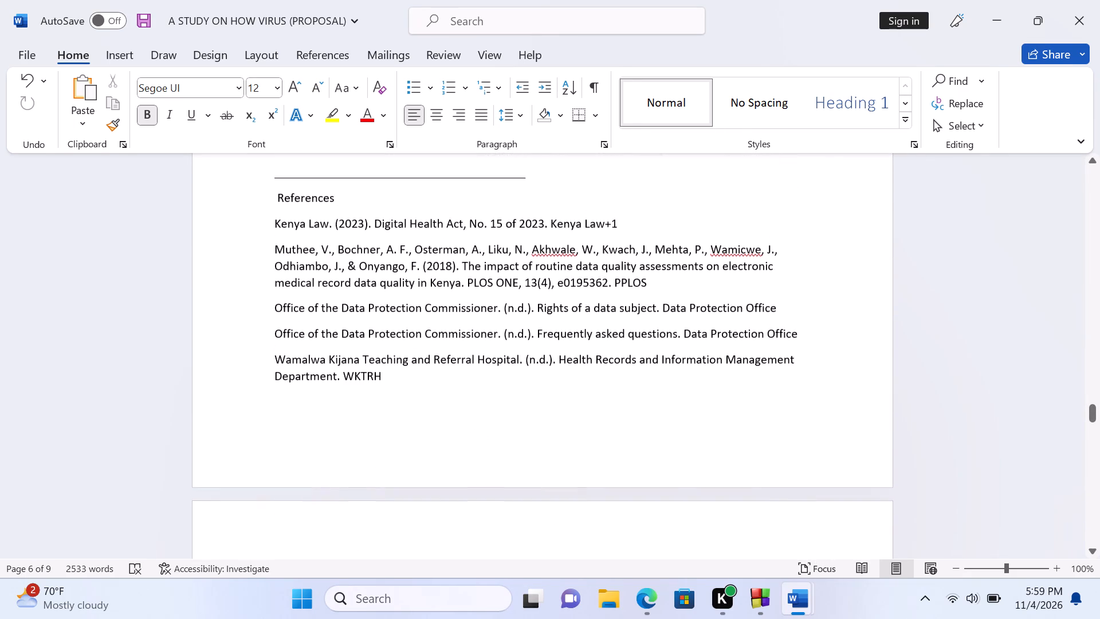
scroll(419, 393, down, 7)
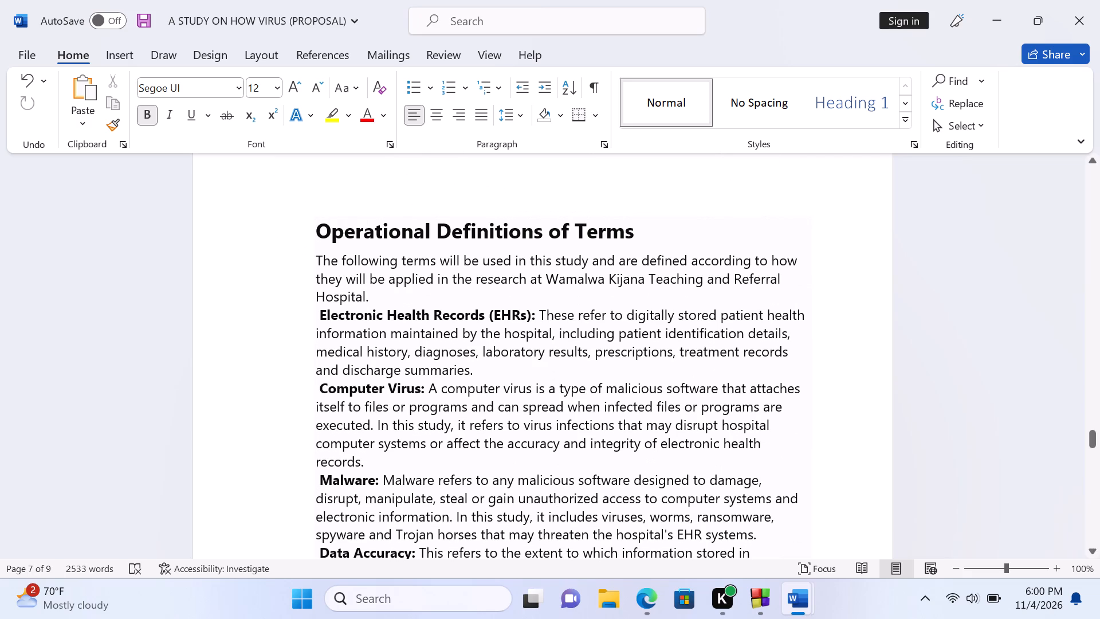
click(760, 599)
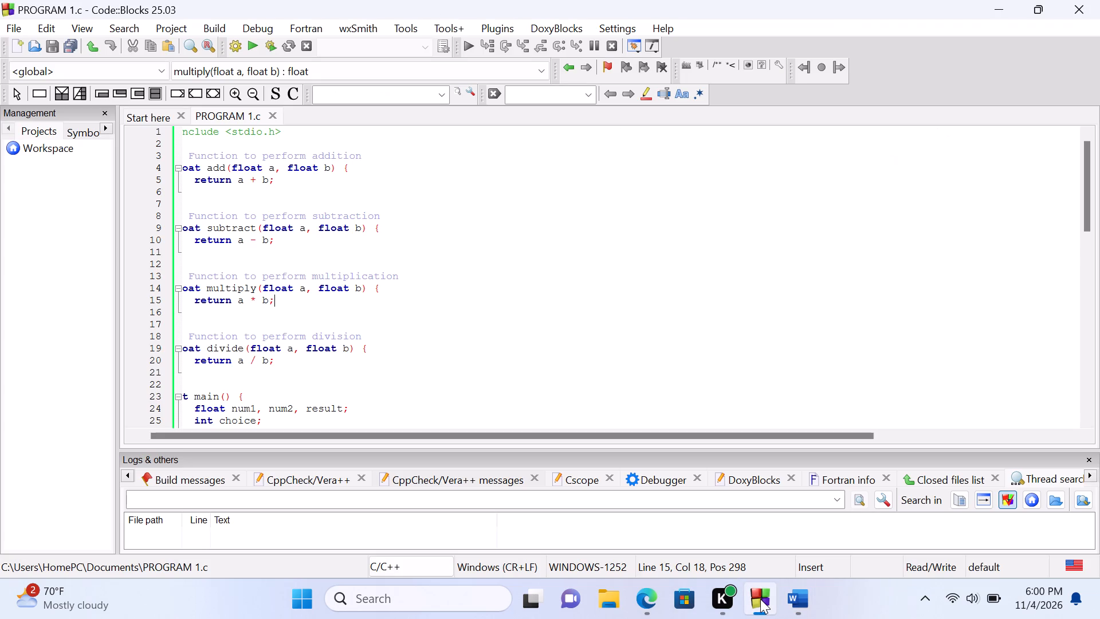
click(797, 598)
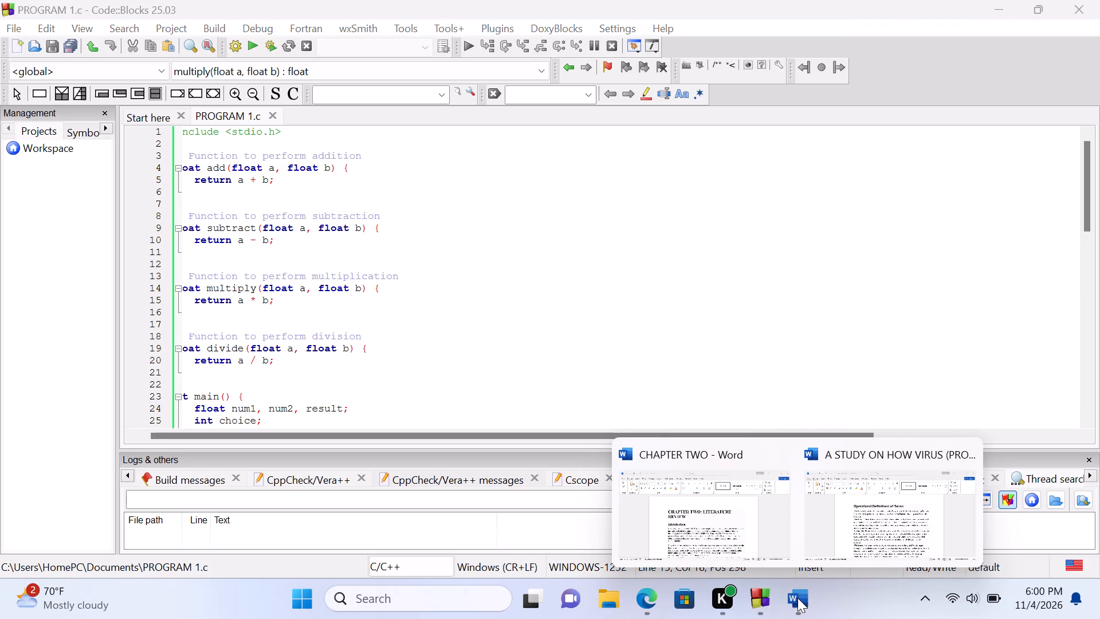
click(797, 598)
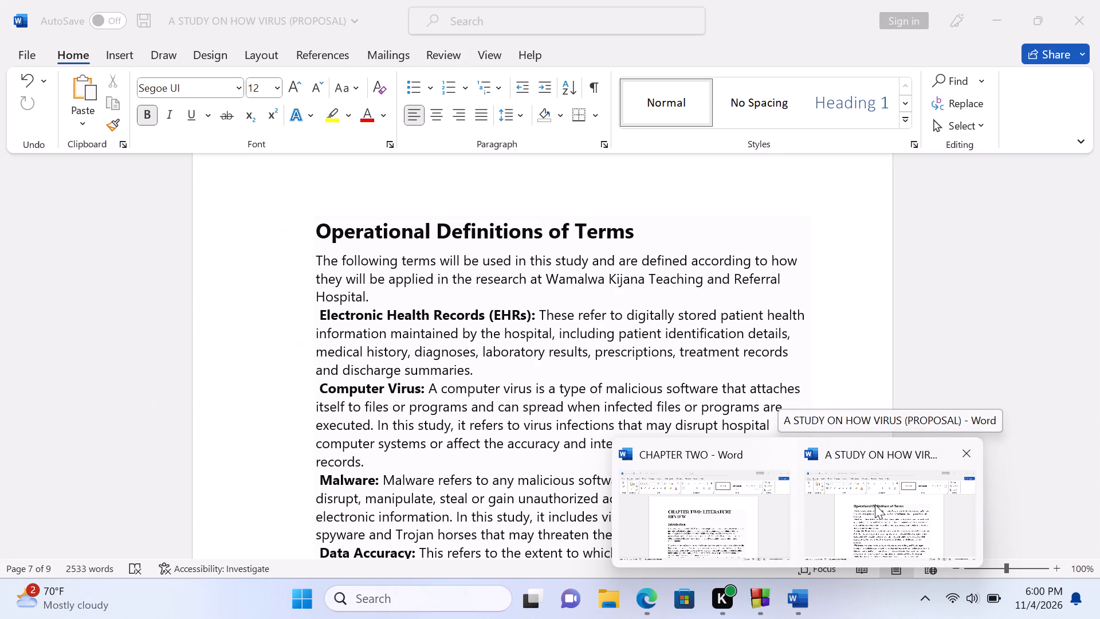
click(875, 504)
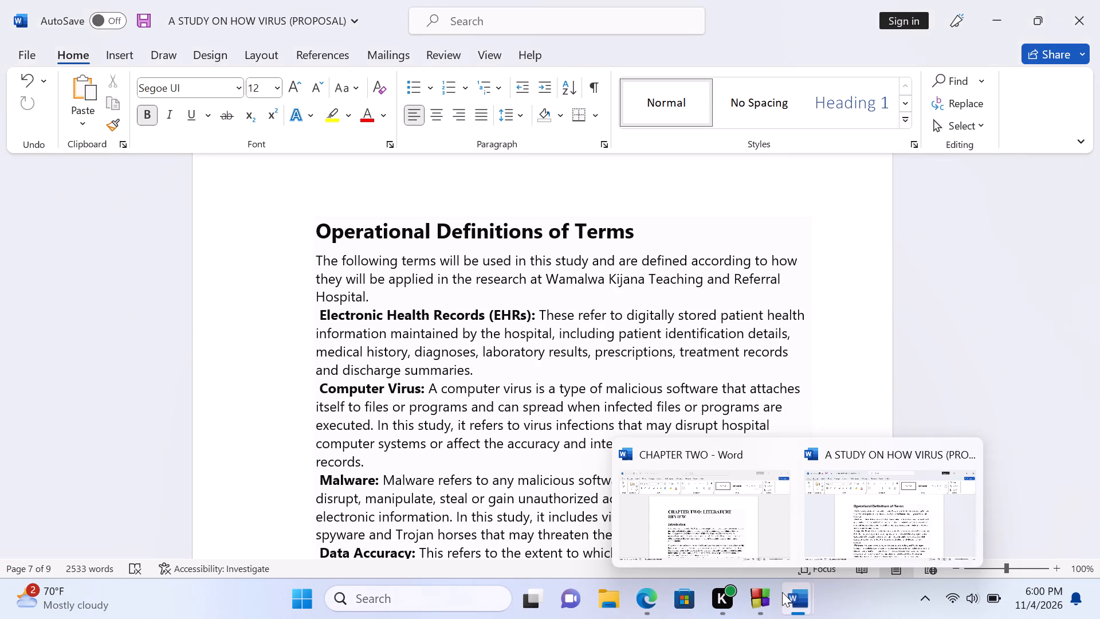
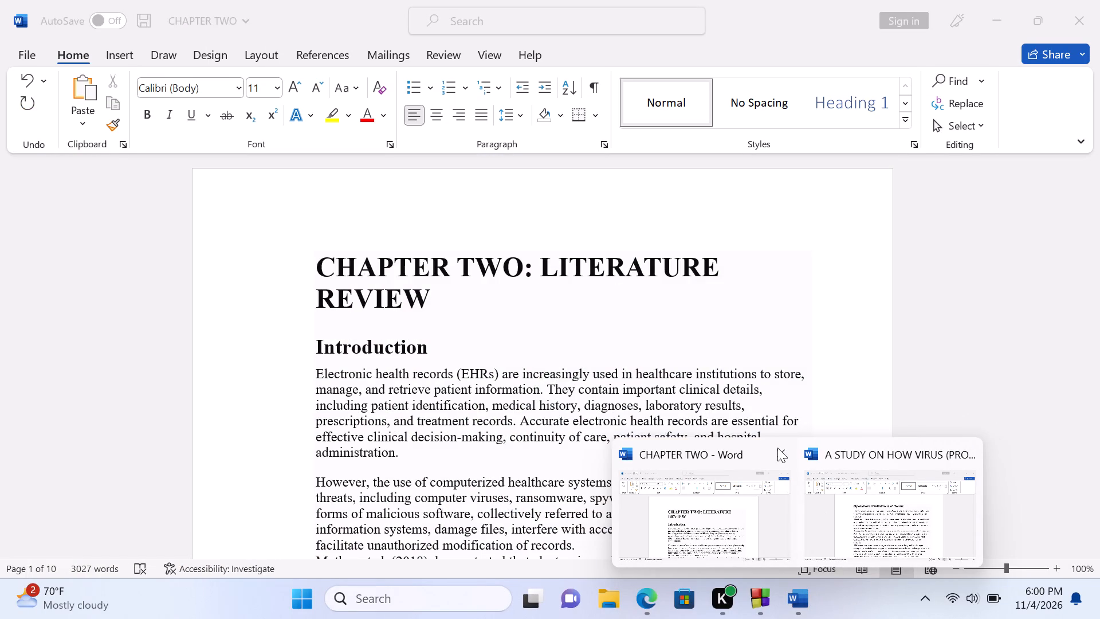
Close the CHAPTER TWO document without saving its changes.
click(777, 448)
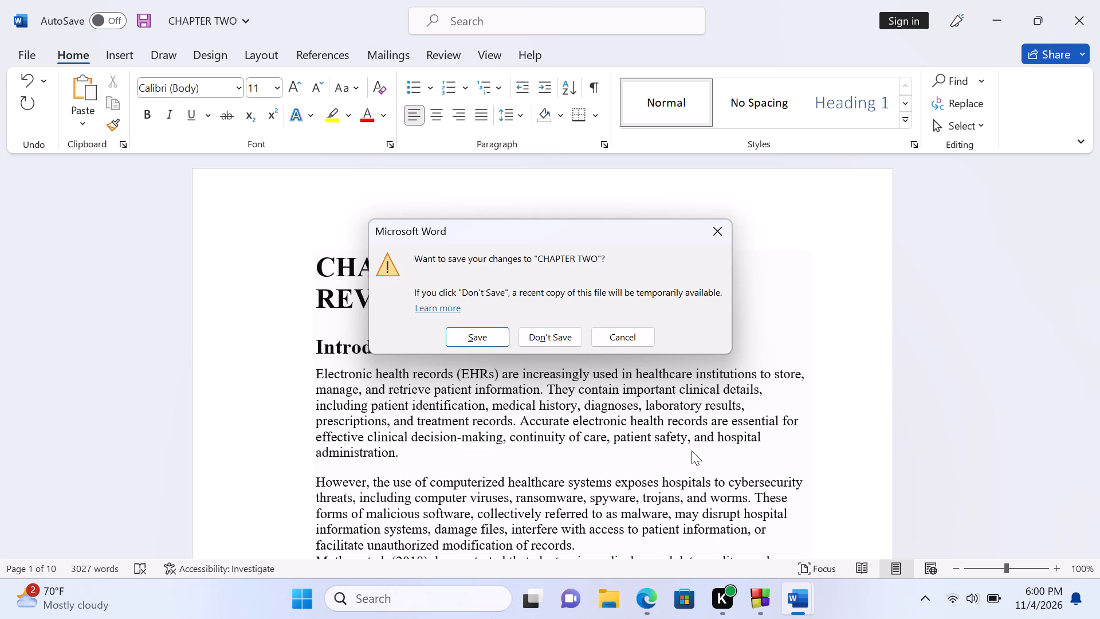
scroll(692, 450, down, 3)
click(533, 333)
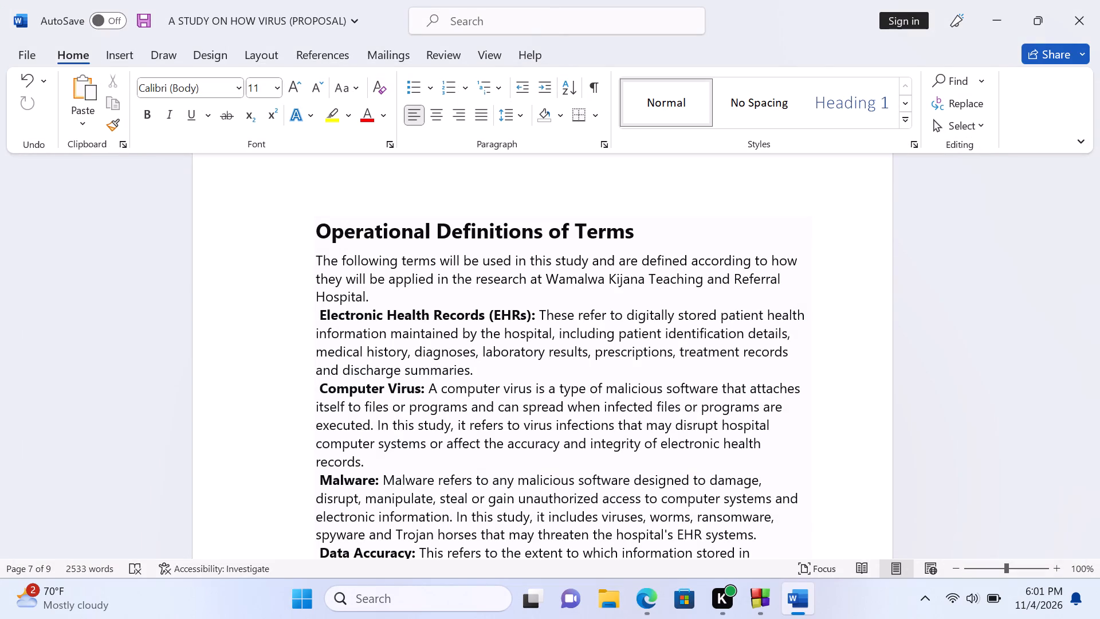
Review the proposal's Operational Definitions of Terms section from its heading through the last page of the document.
scroll(615, 391, down, 1)
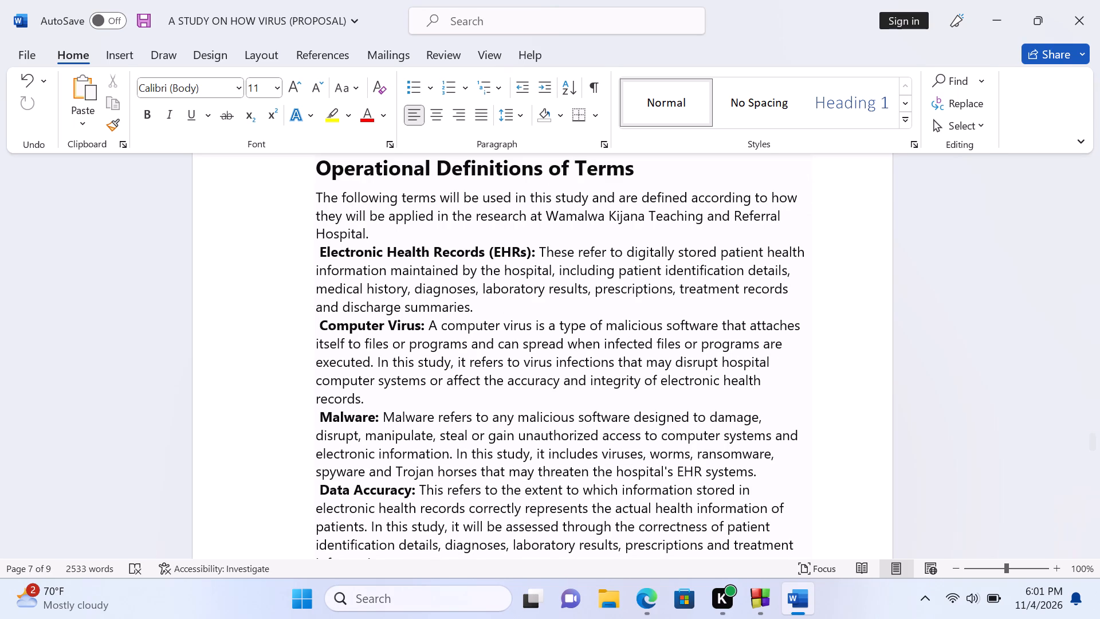
scroll(615, 391, down, 3)
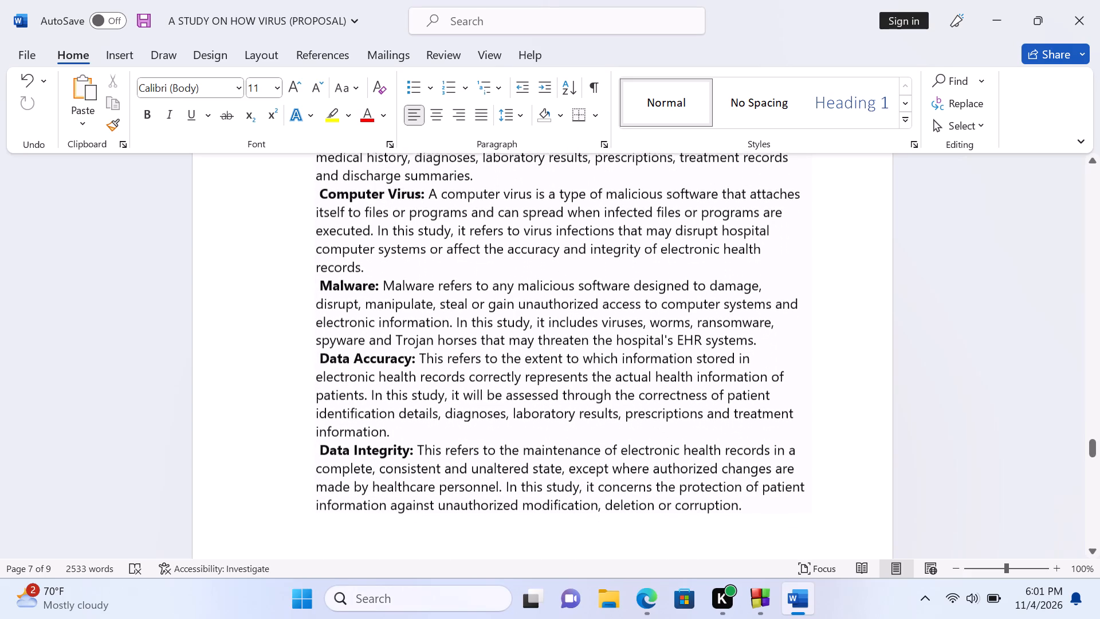
scroll(615, 391, down, 6)
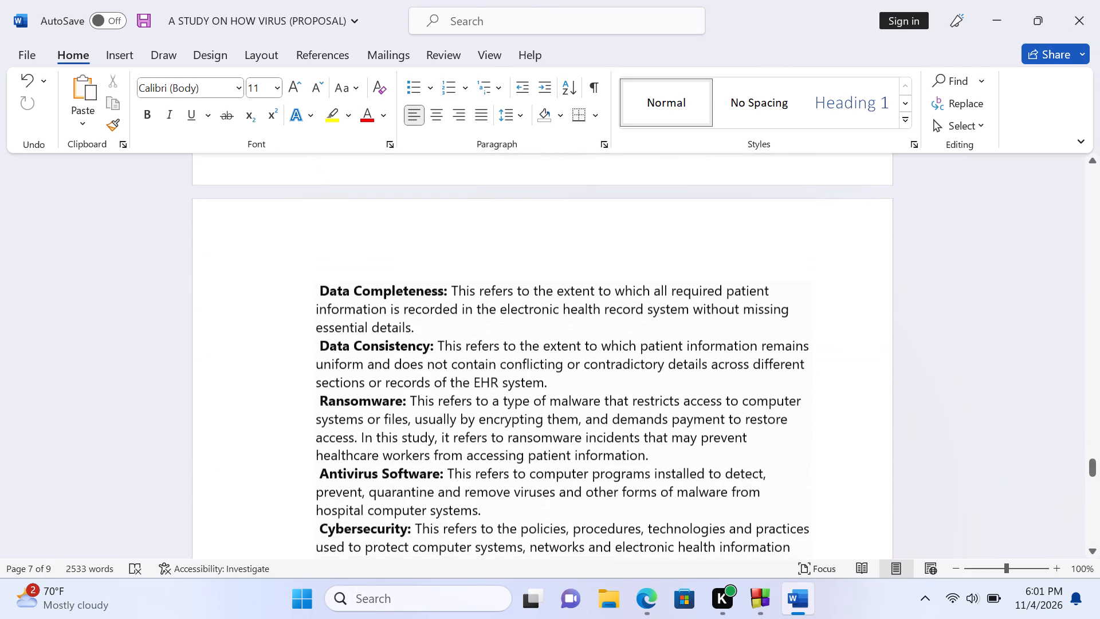
scroll(615, 391, down, 2)
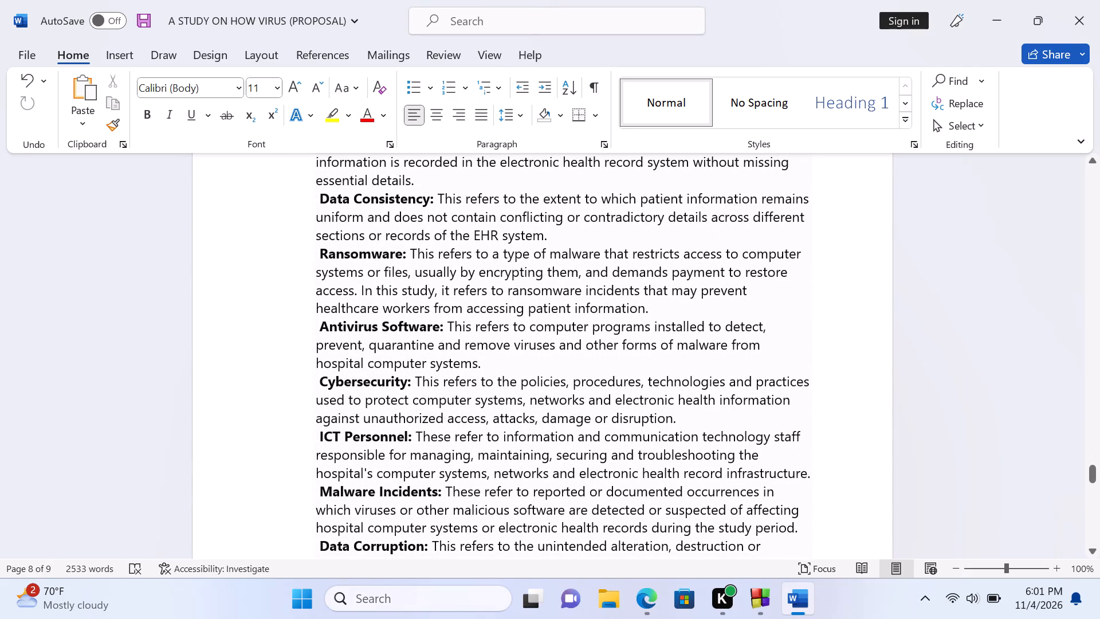
scroll(615, 391, down, 1)
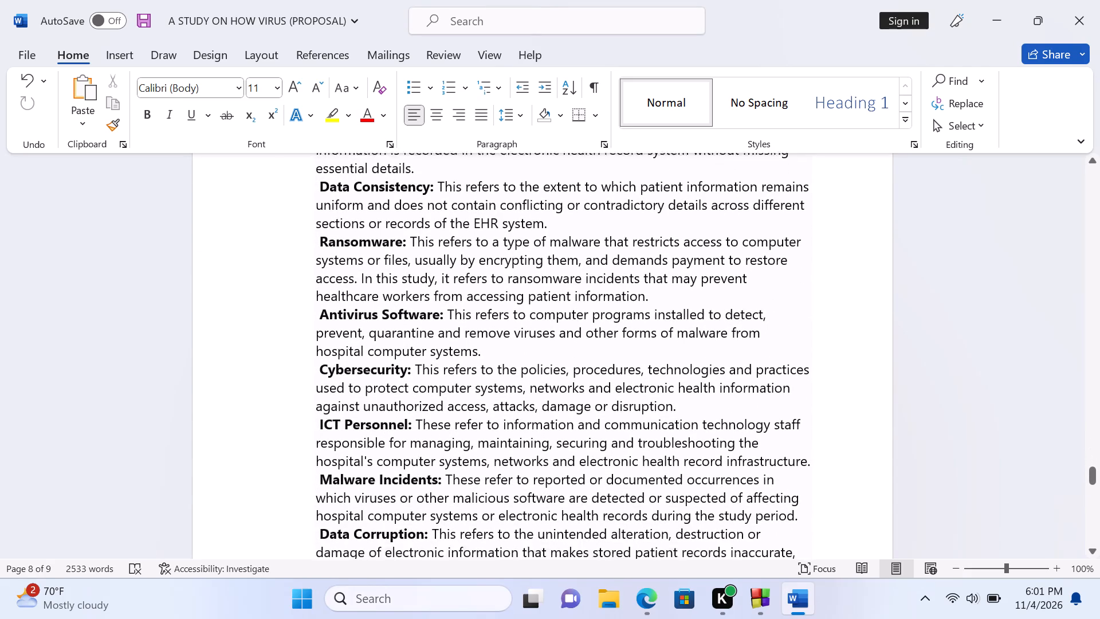
scroll(615, 391, down, 3)
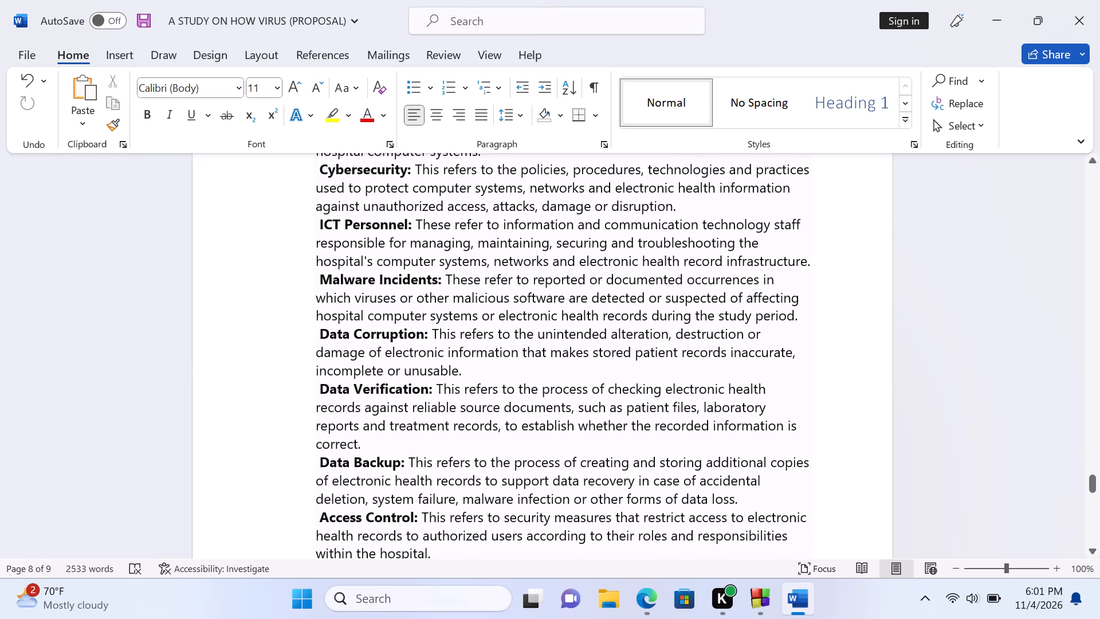
scroll(615, 391, down, 4)
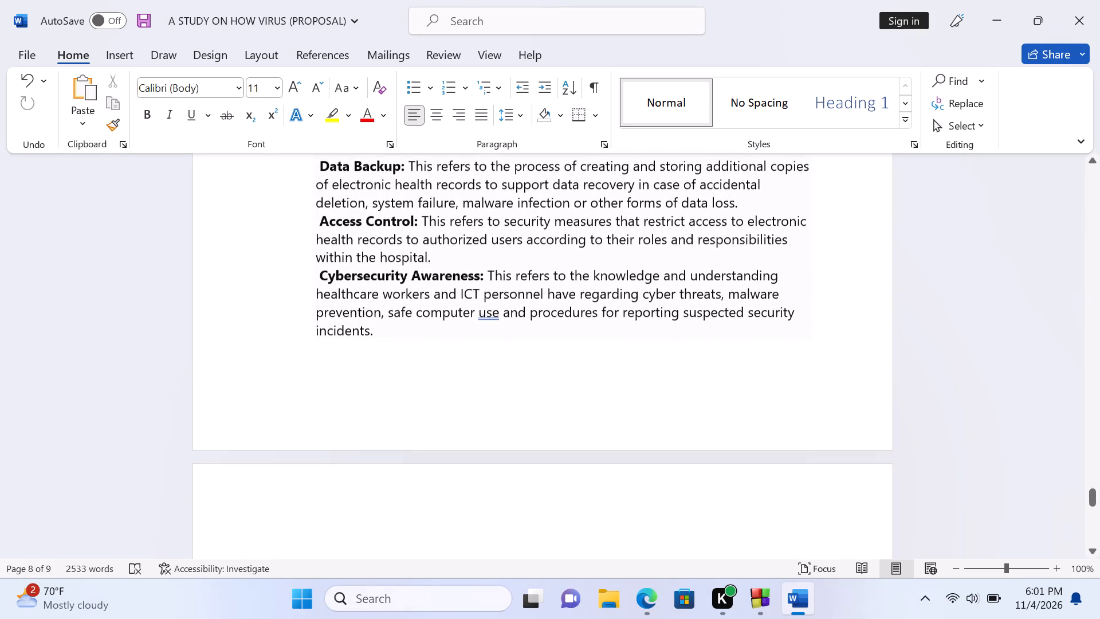
scroll(615, 391, down, 8)
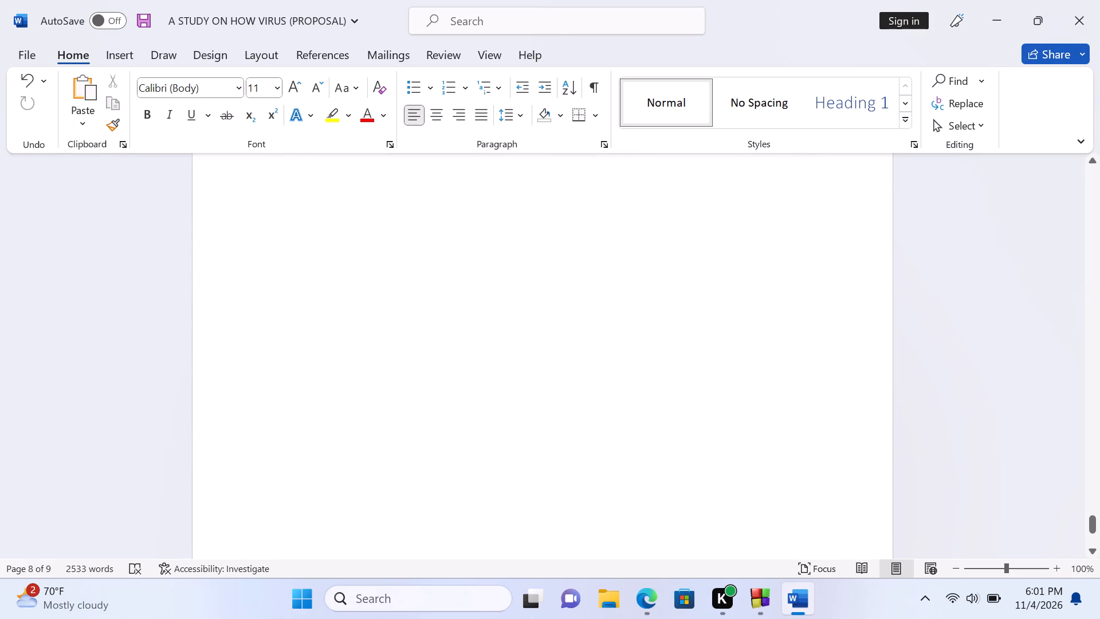
scroll(615, 391, down, 2)
Recheck the definitions between Data Integrity and Cybersecurity Awareness, including the page that follows them.
scroll(615, 391, up, 11)
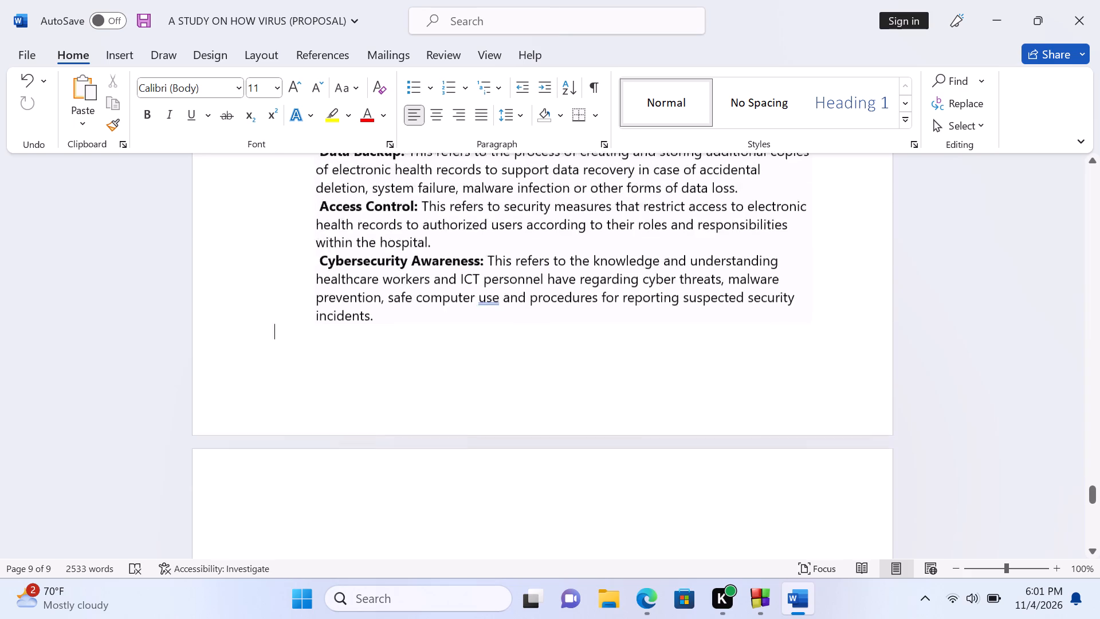
scroll(615, 391, up, 2)
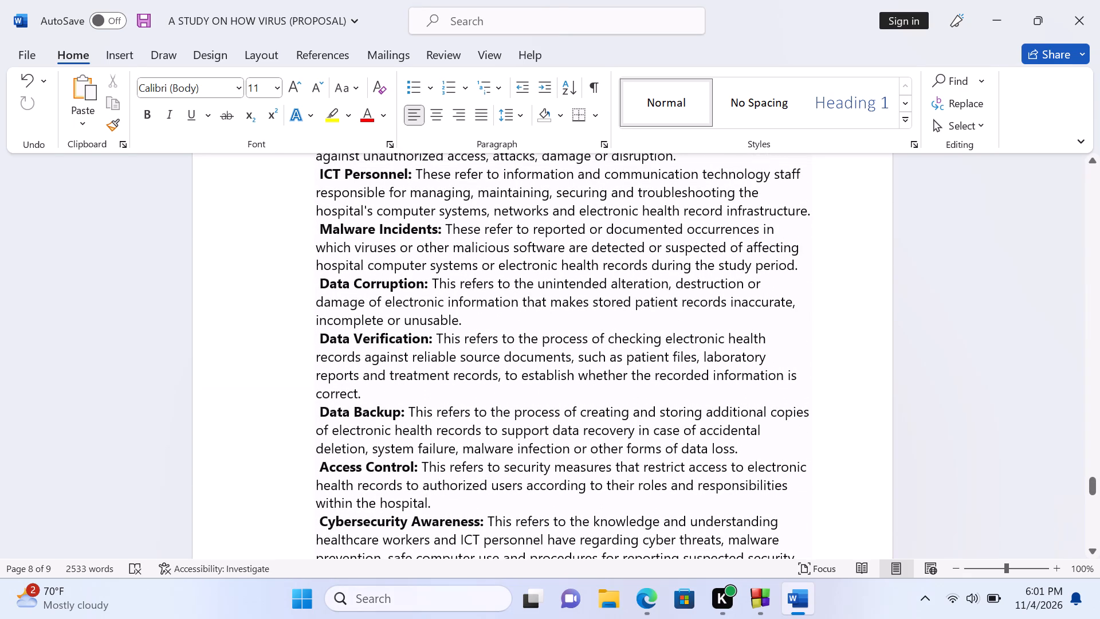
scroll(615, 391, up, 6)
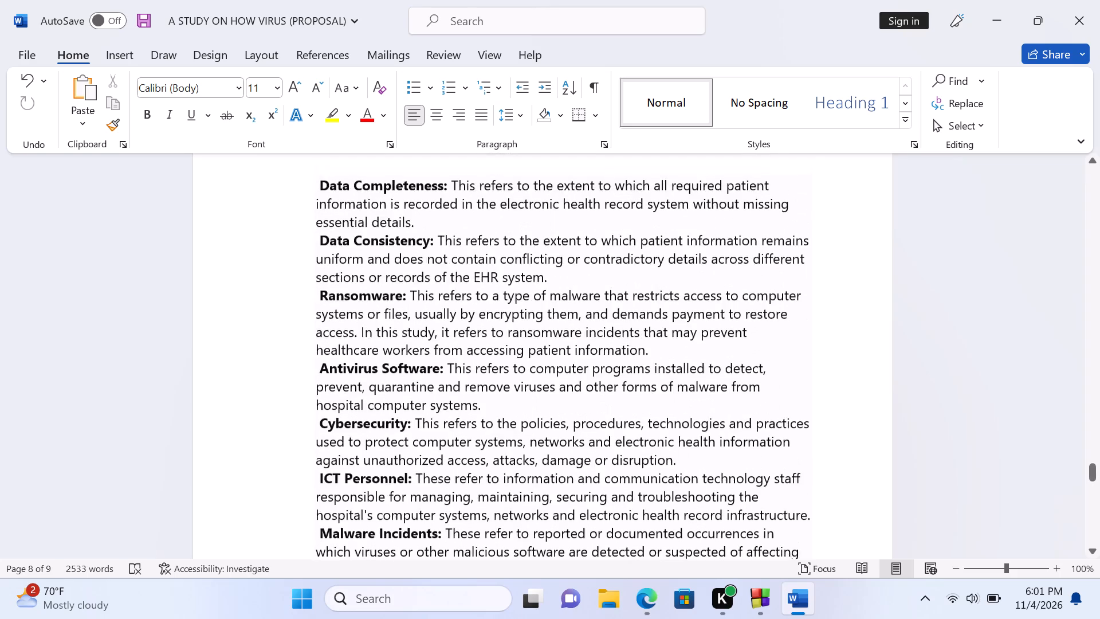
scroll(615, 391, up, 3)
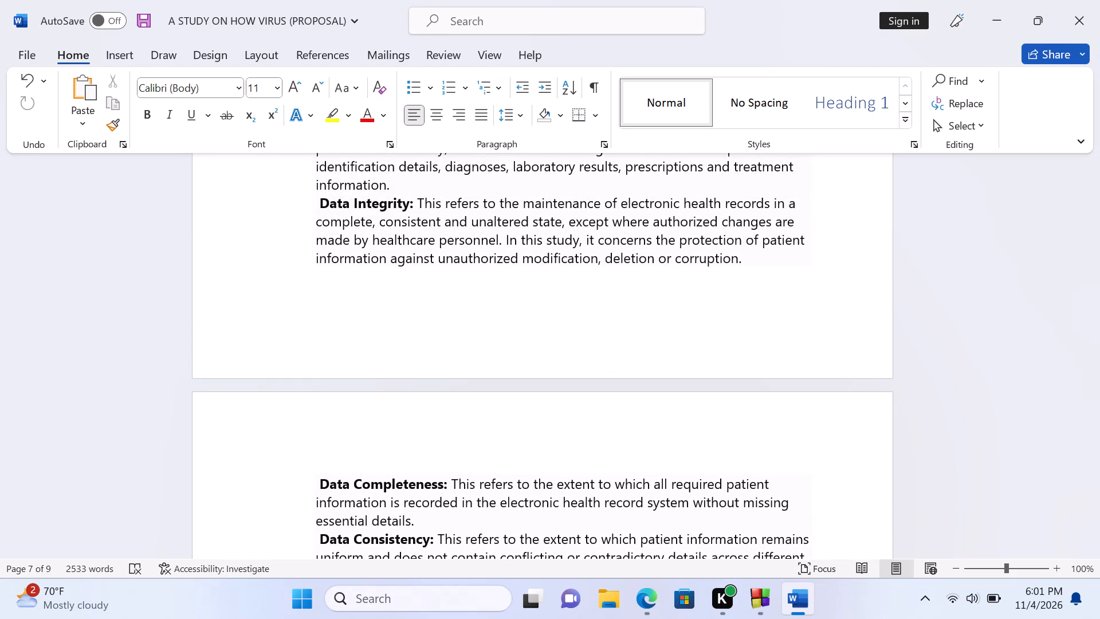
scroll(615, 391, down, 5)
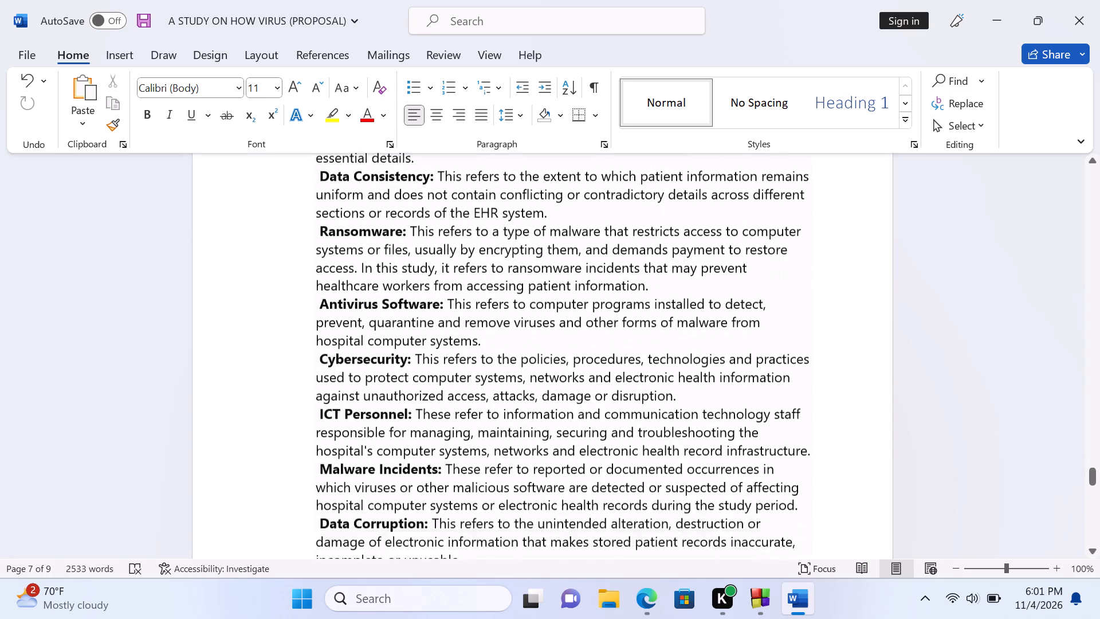
scroll(615, 391, down, 5)
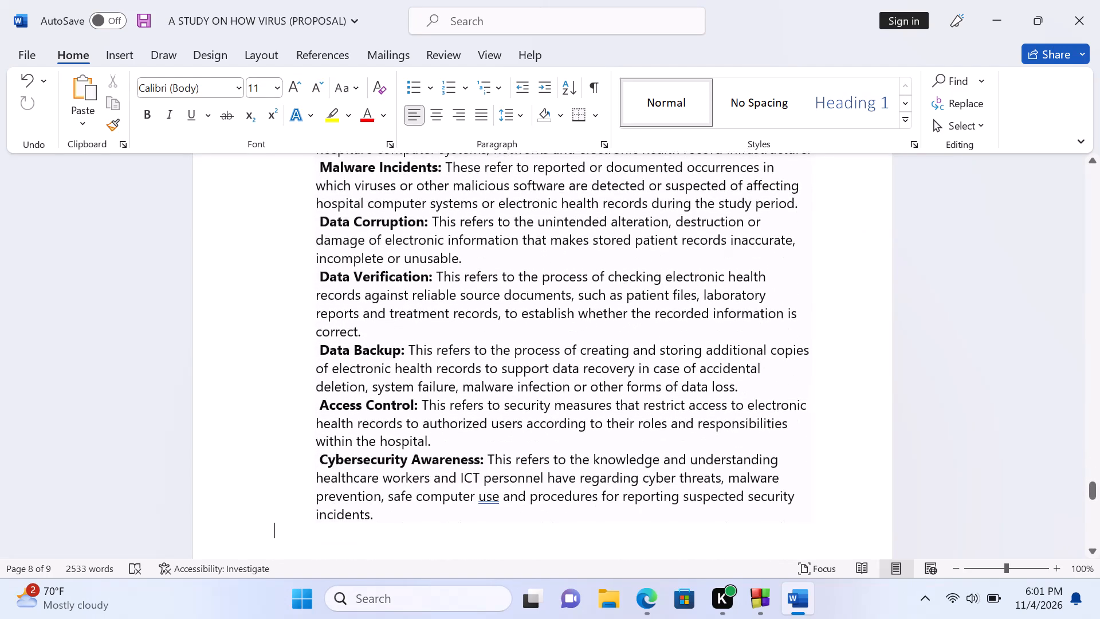
scroll(615, 391, down, 5)
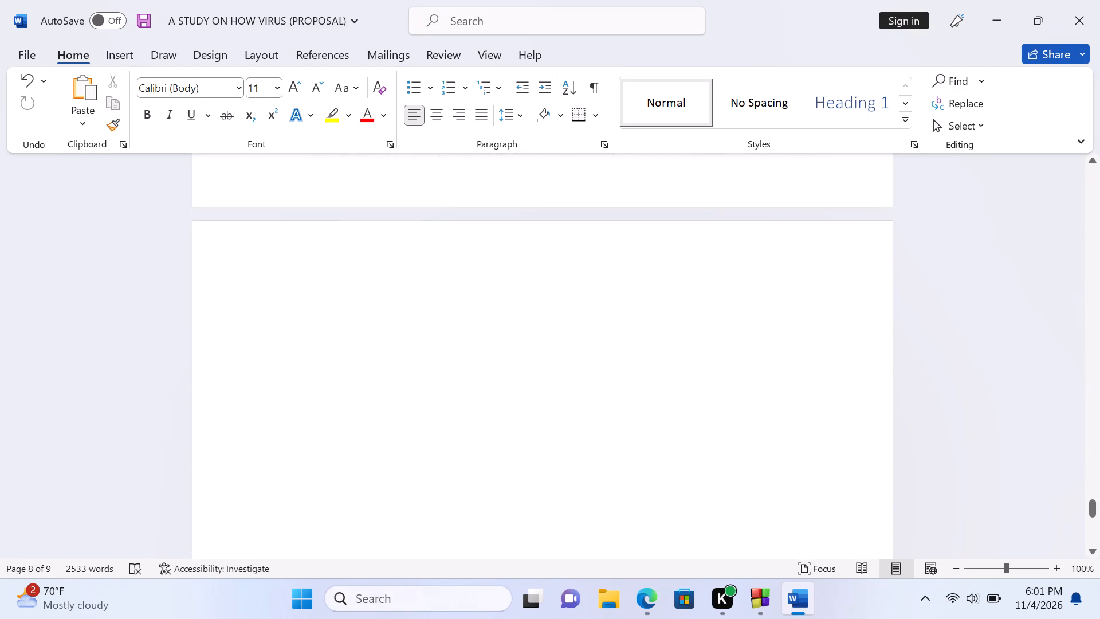
scroll(615, 391, up, 7)
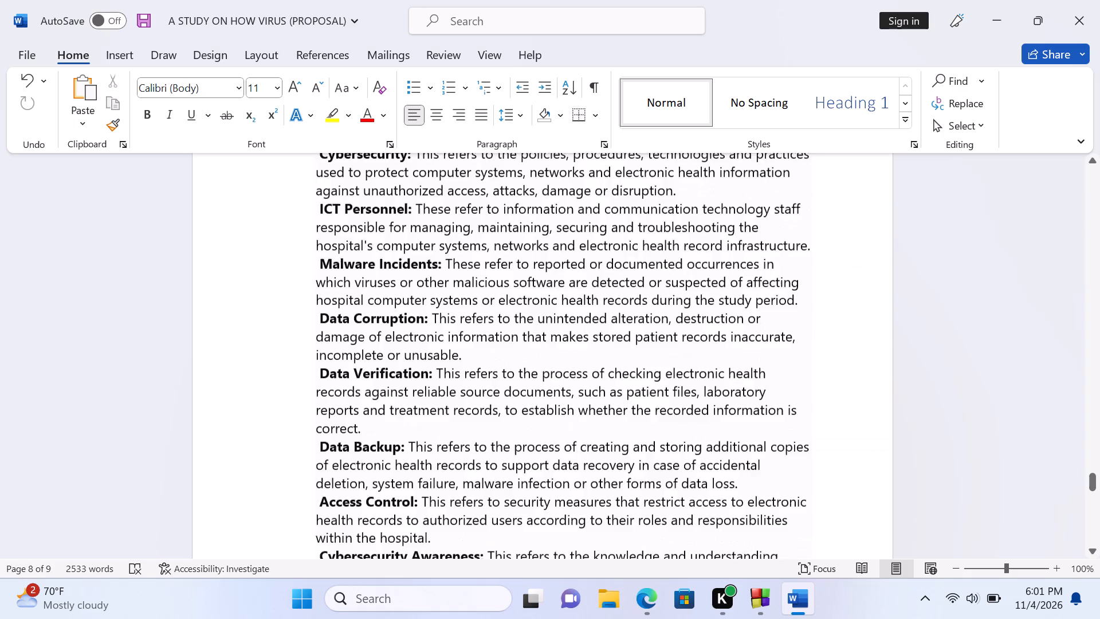
scroll(615, 391, up, 7)
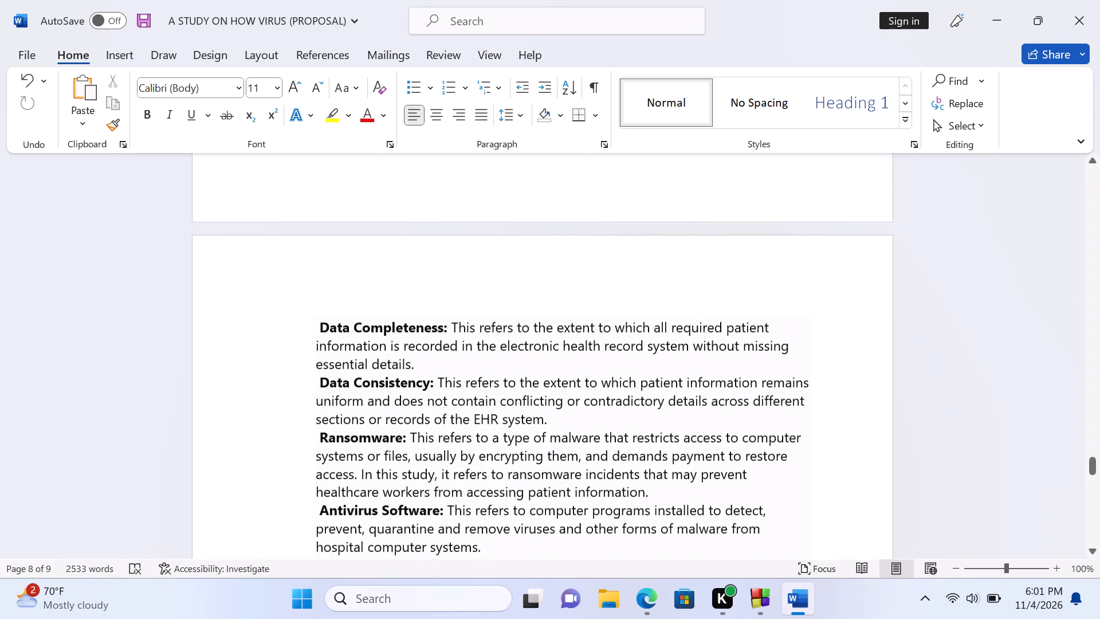
scroll(615, 391, up, 2)
scroll(615, 391, down, 6)
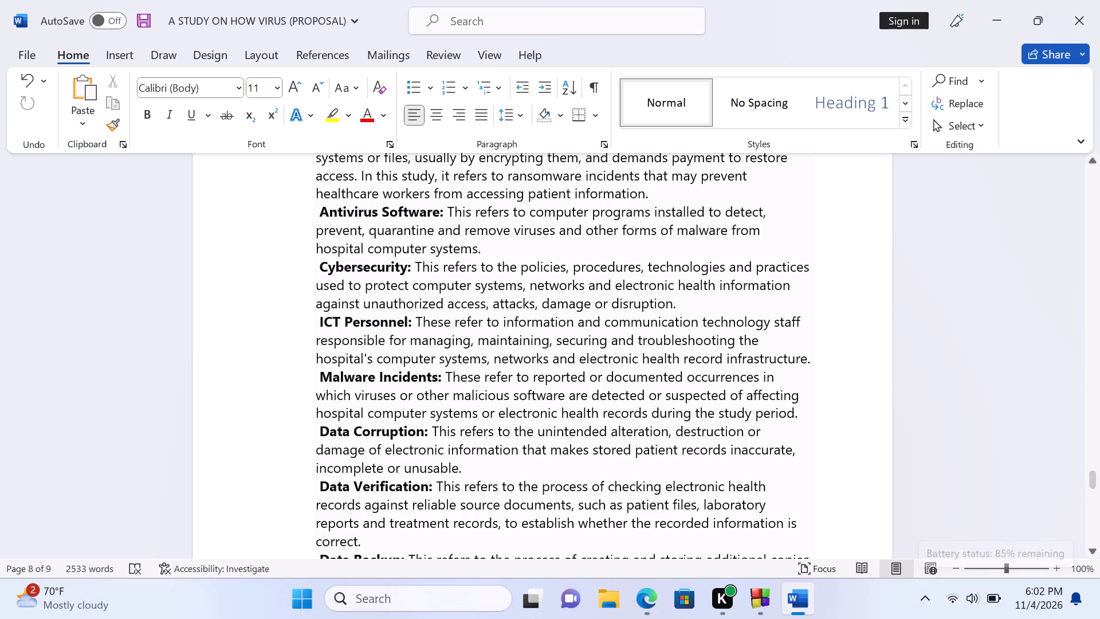
scroll(763, 496, down, 2)
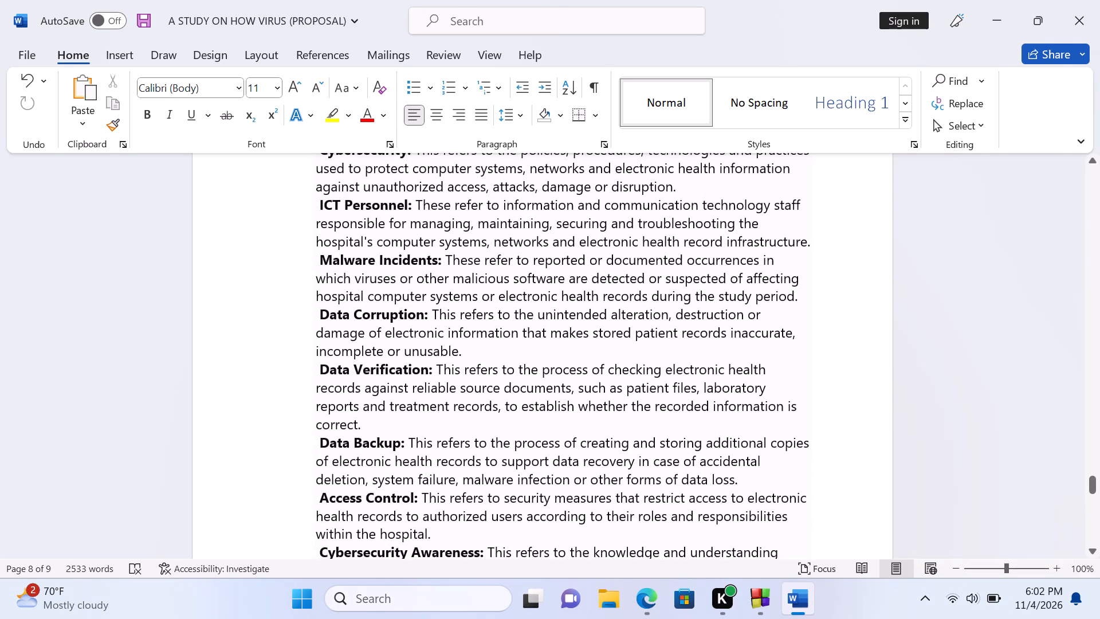
scroll(763, 496, down, 1)
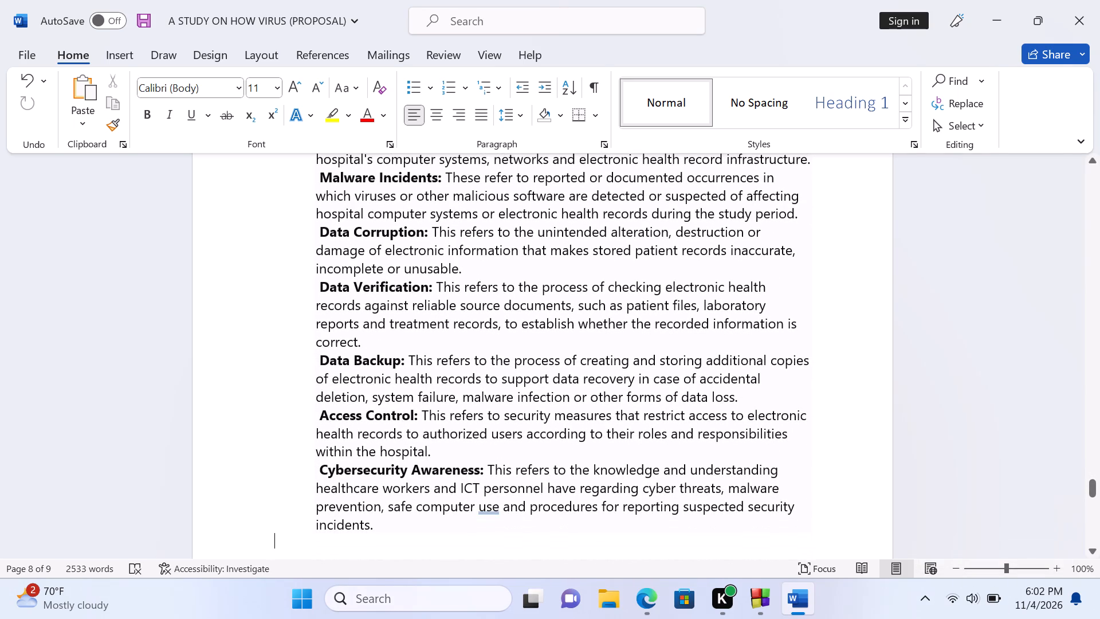
scroll(763, 496, down, 1)
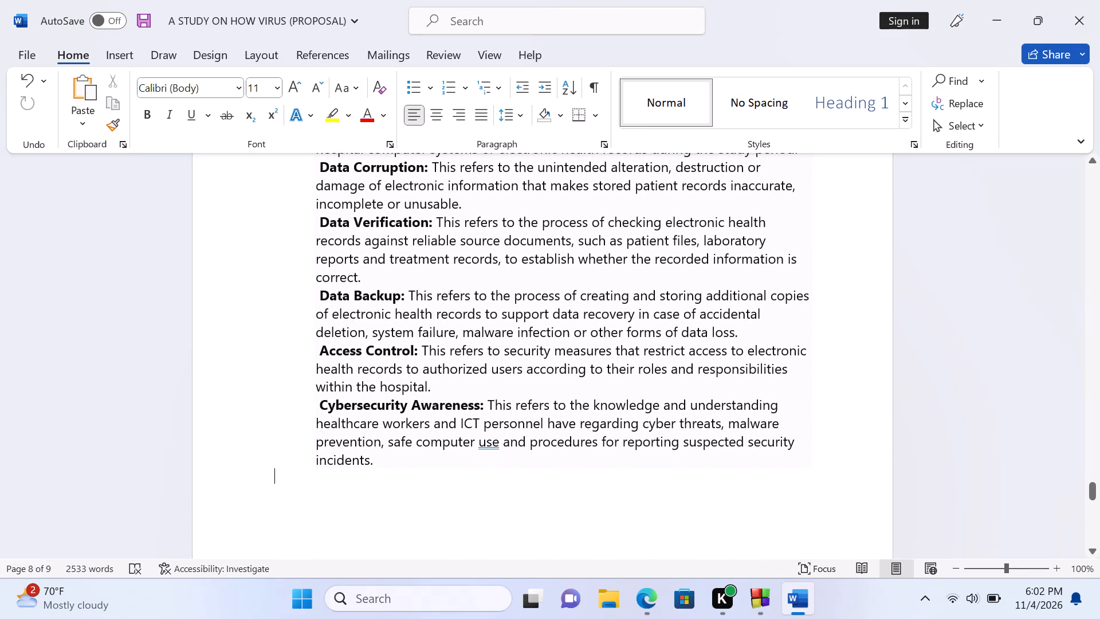
Review the proposal backwards from the Cybersecurity Awareness definition through the References to the Significance of the Study heading.
scroll(763, 496, up, 1)
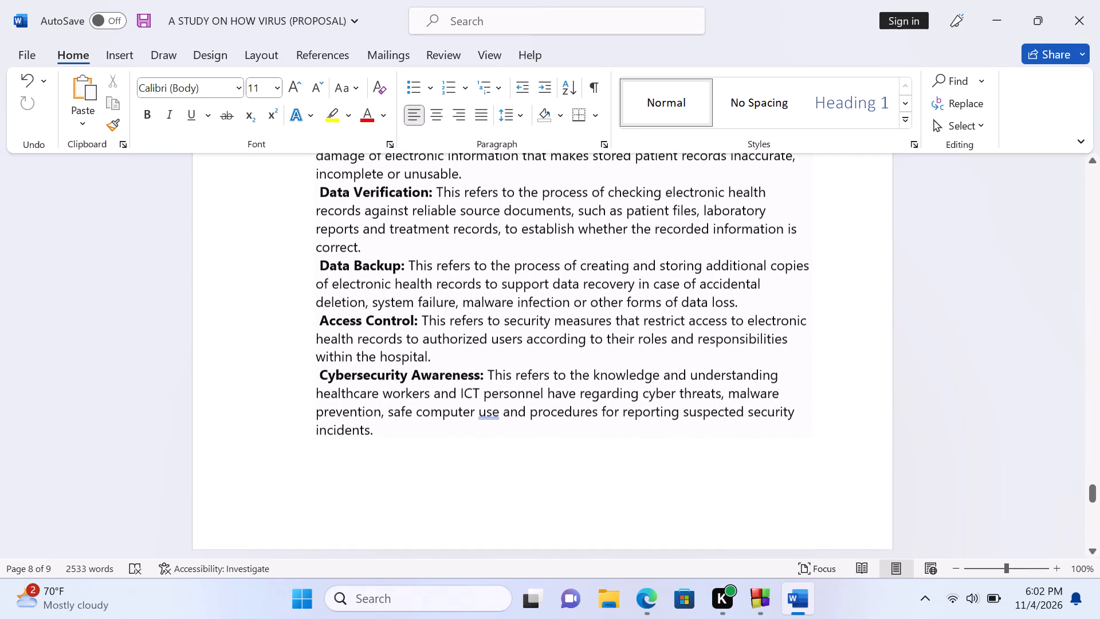
scroll(763, 496, up, 1)
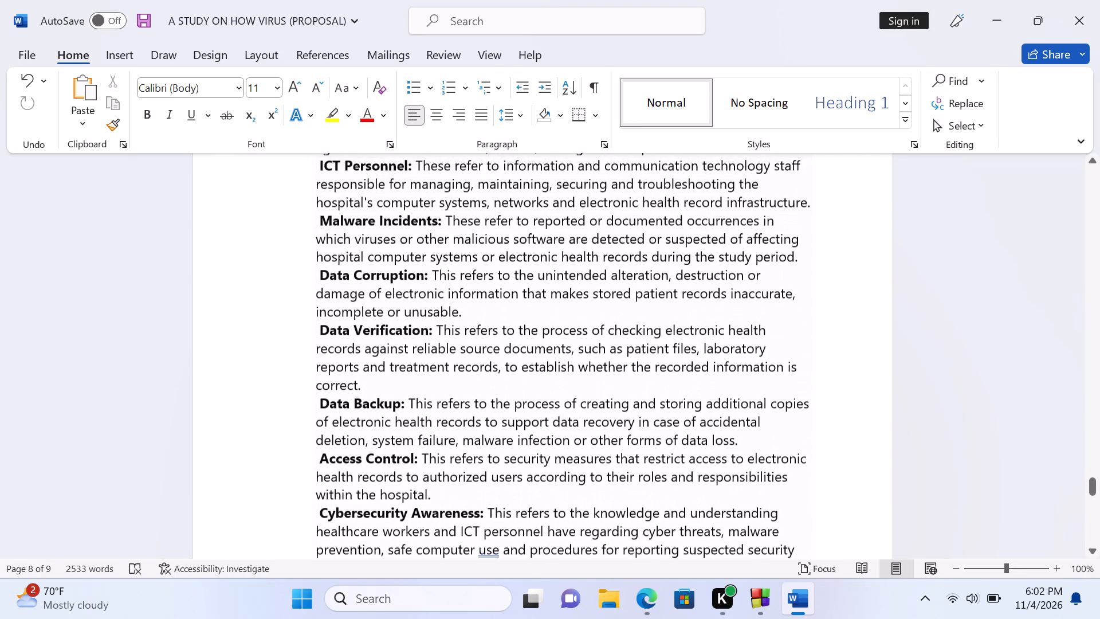
scroll(763, 496, up, 10)
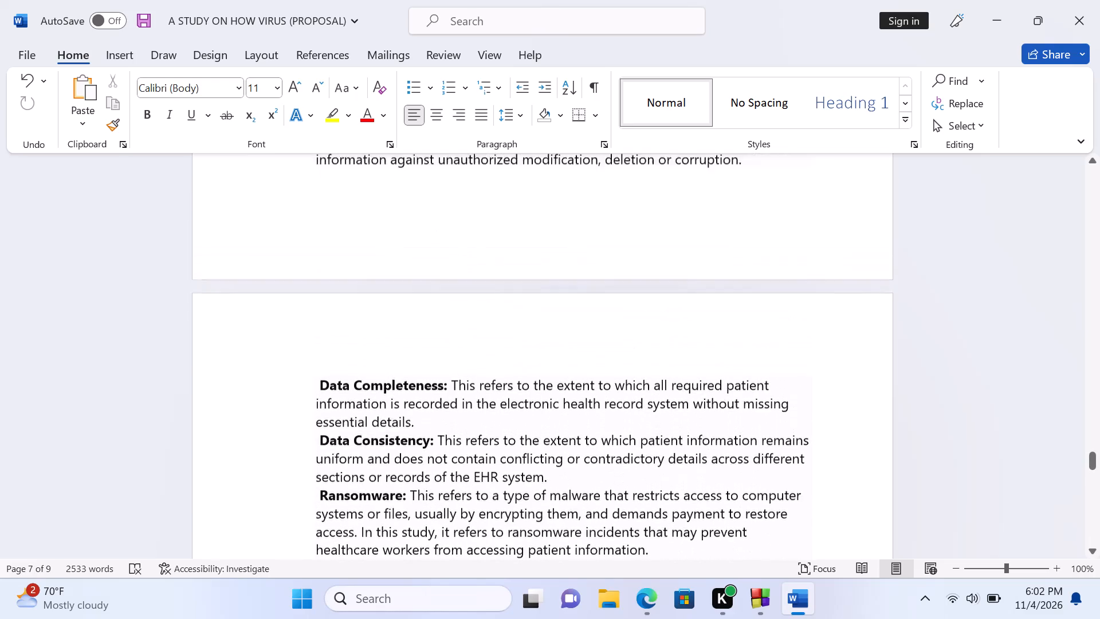
scroll(763, 496, up, 1)
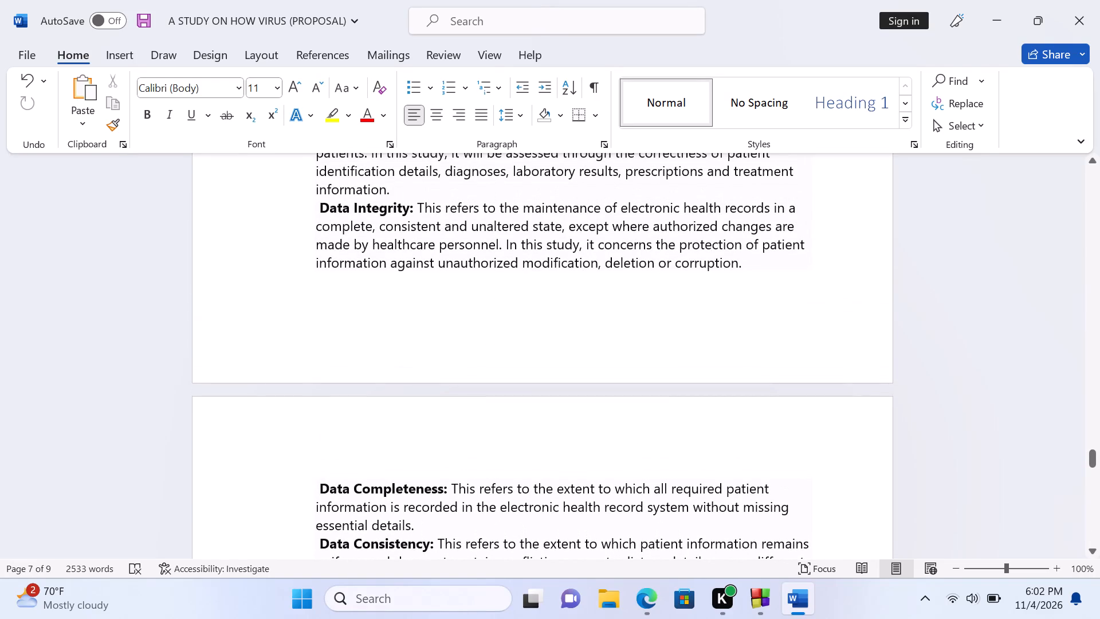
scroll(763, 496, down, 1)
scroll(763, 496, up, 3)
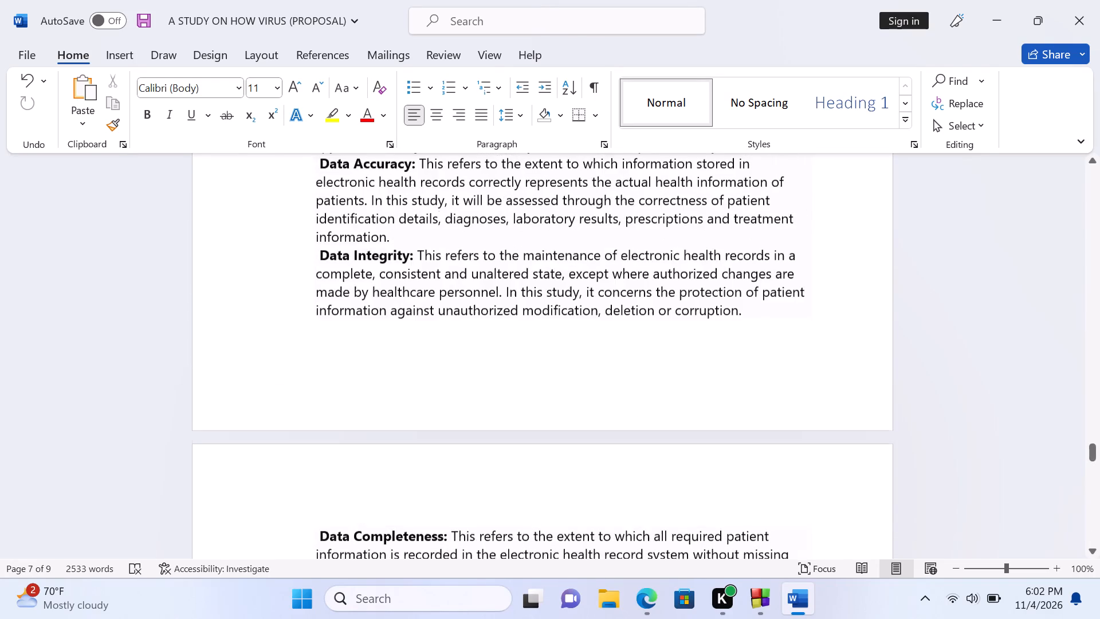
scroll(763, 496, up, 6)
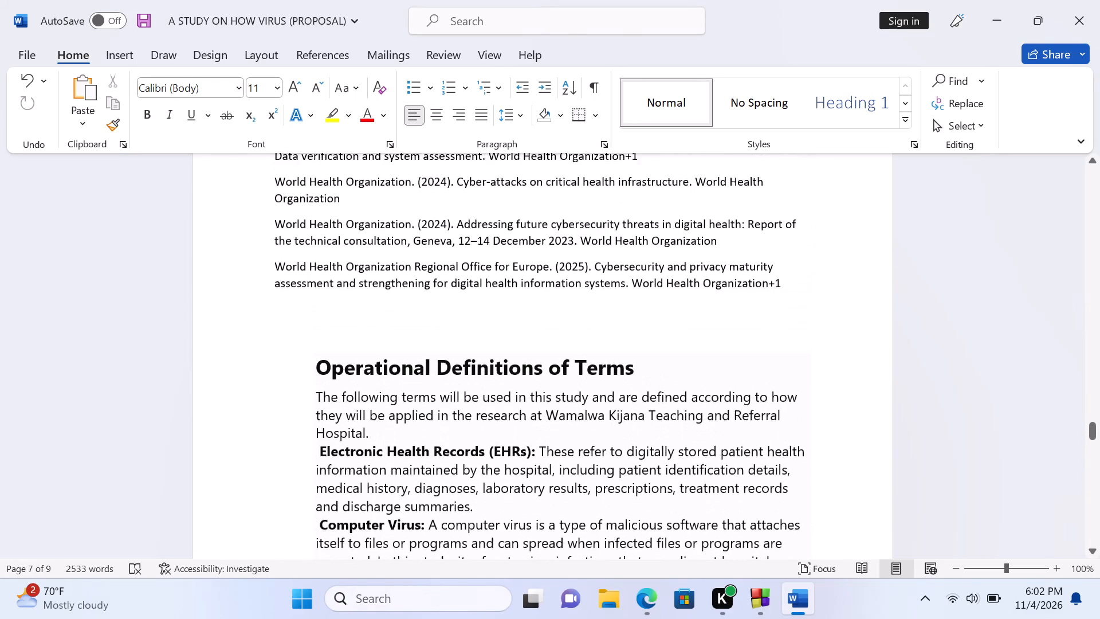
scroll(763, 496, up, 3)
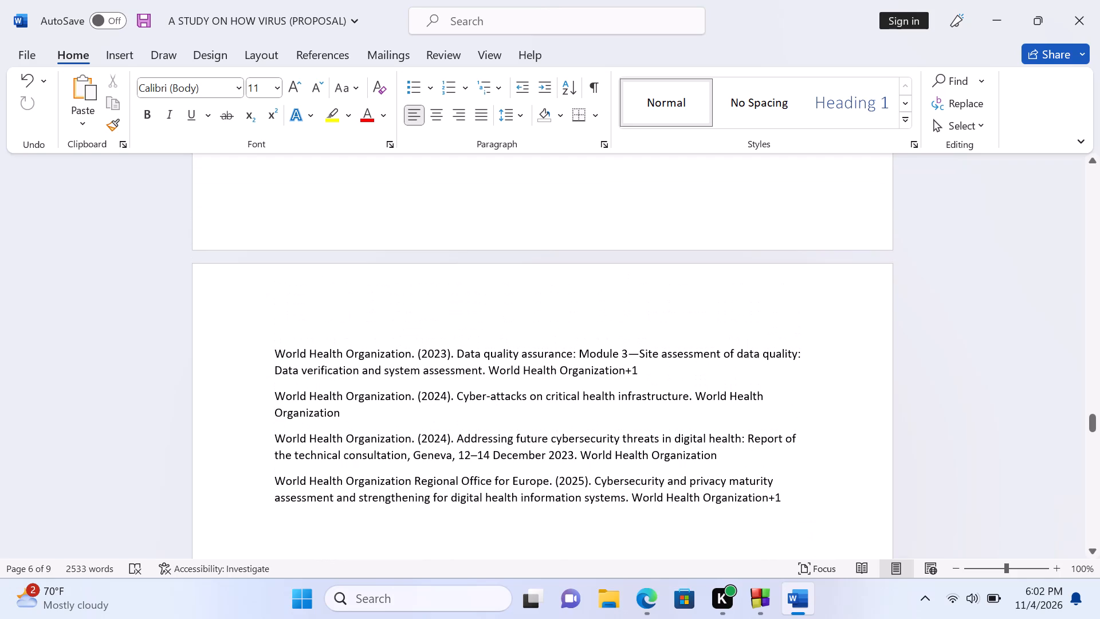
scroll(763, 496, up, 6)
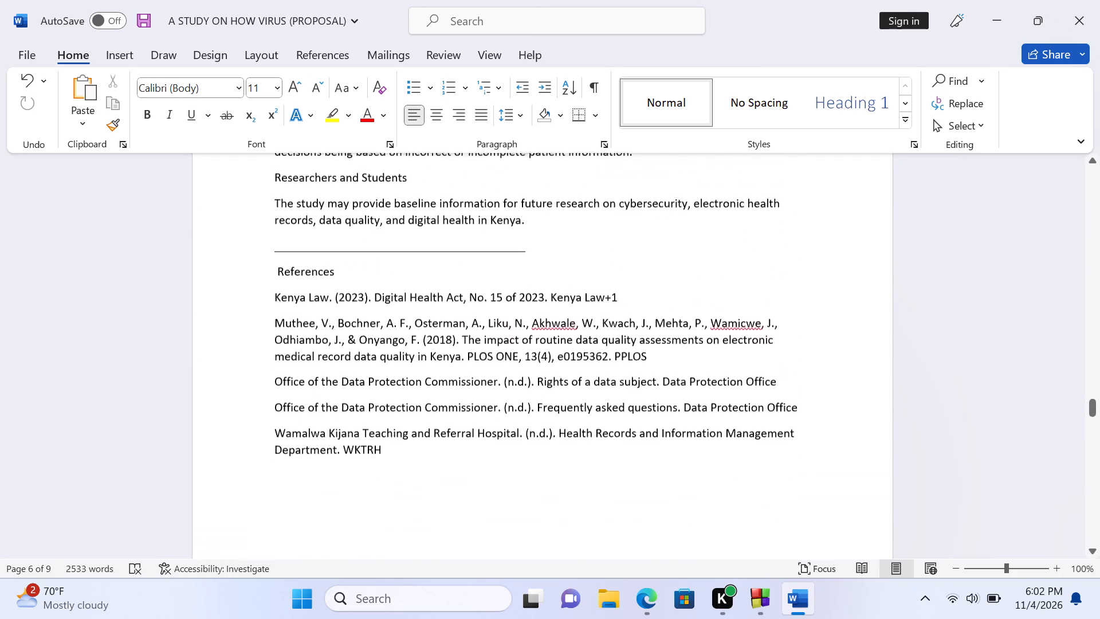
scroll(763, 496, up, 7)
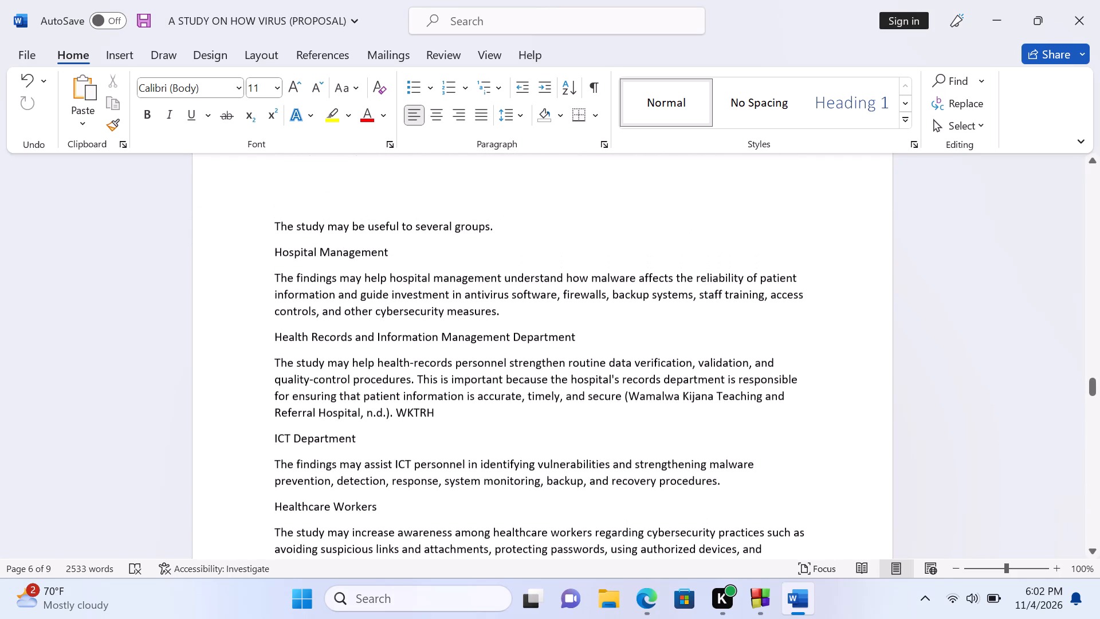
scroll(763, 496, up, 4)
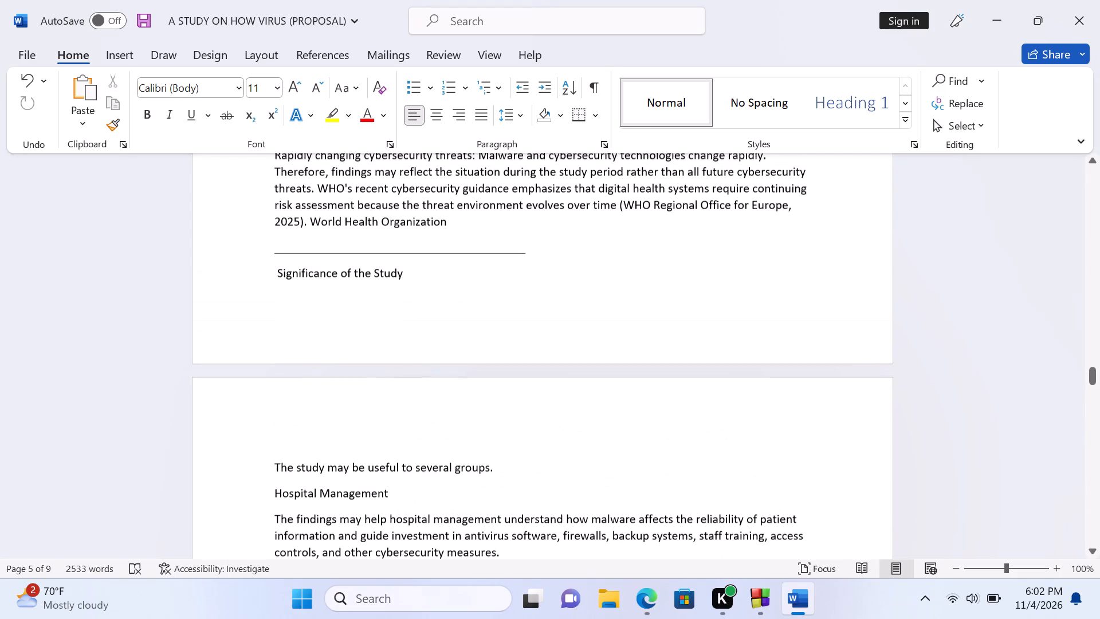
Review the proposal from the Significance of the Study heading through the stakeholder subsections and the World Health Organization references.
scroll(763, 496, up, 1)
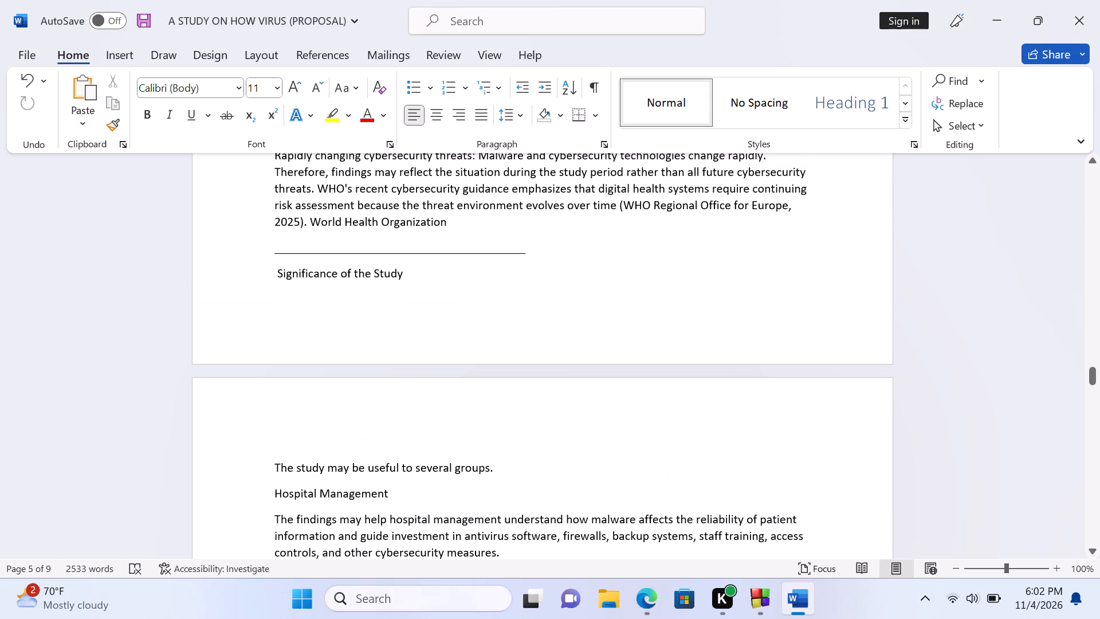
scroll(763, 496, up, 1)
scroll(763, 496, down, 1)
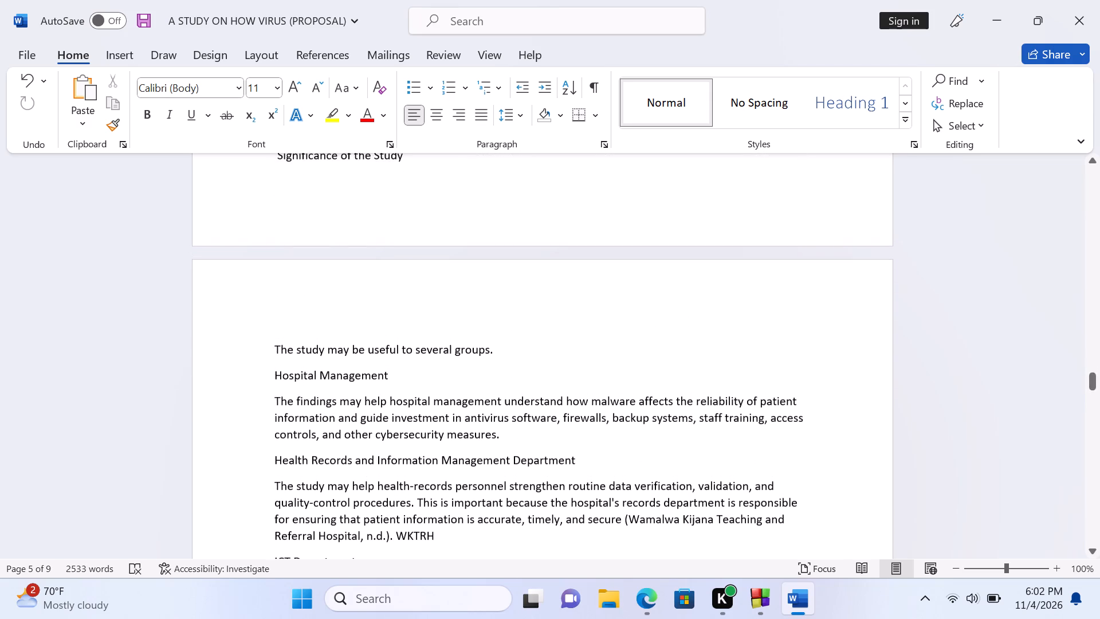
scroll(763, 496, down, 3)
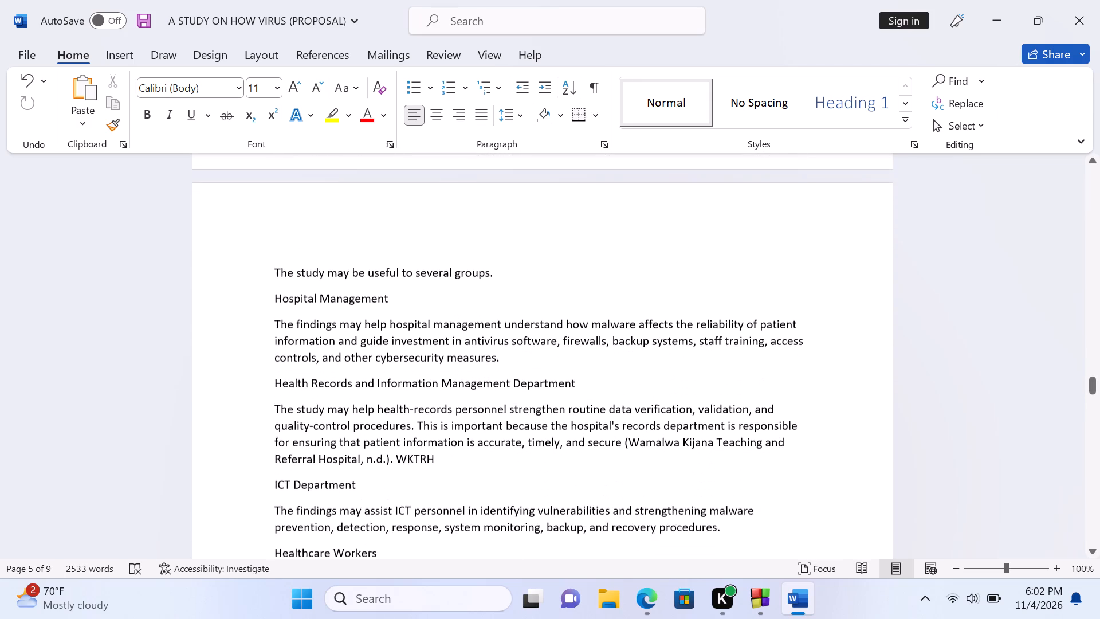
scroll(763, 496, down, 4)
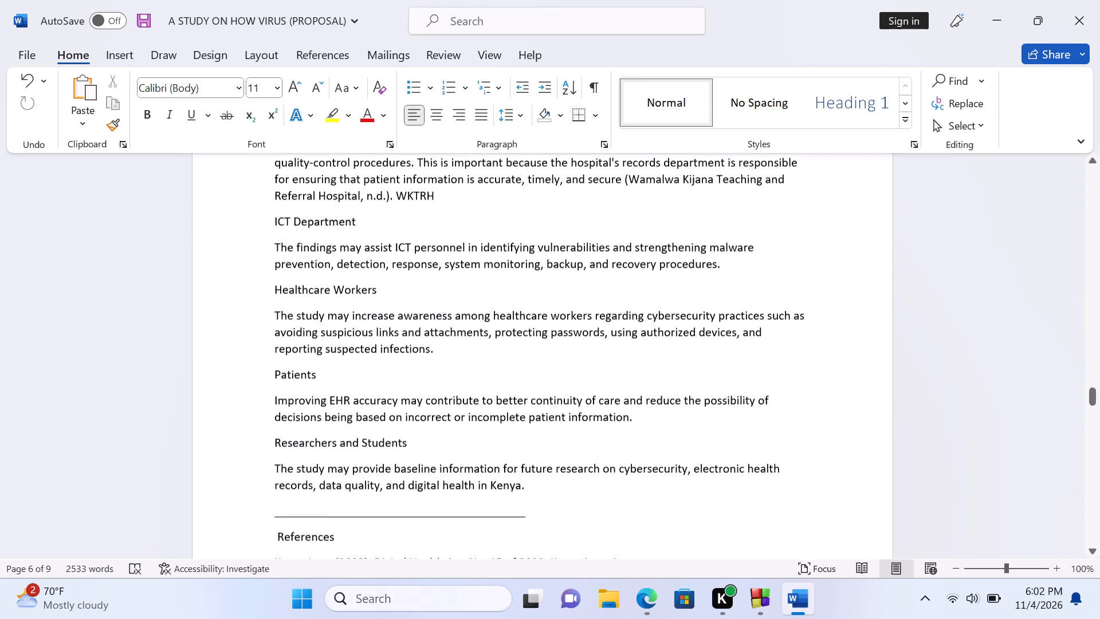
scroll(763, 496, down, 7)
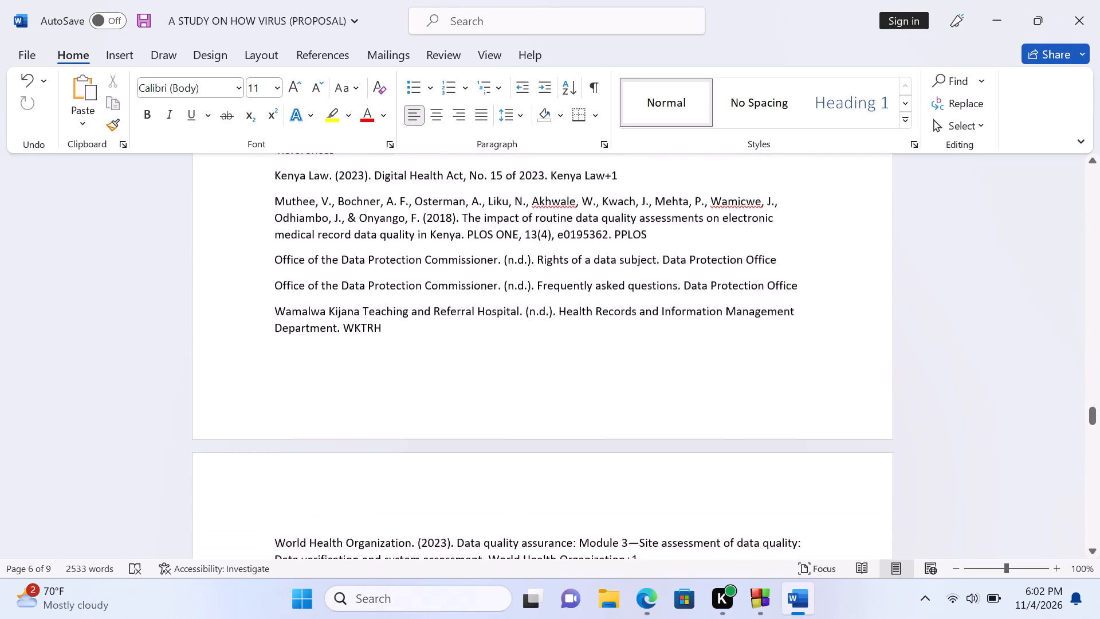
scroll(763, 496, down, 1)
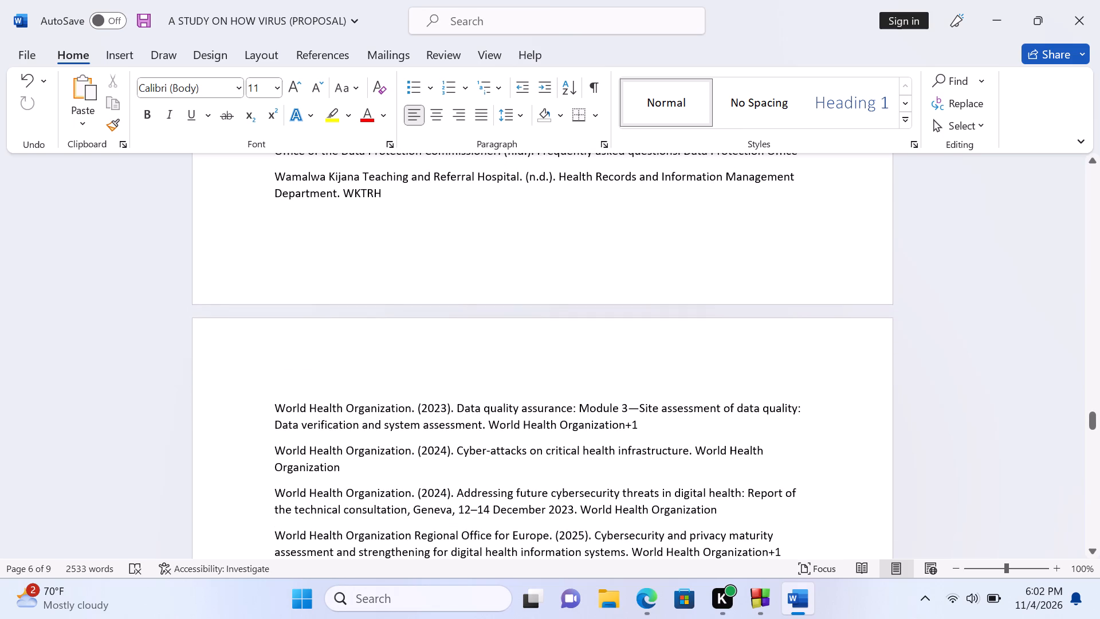
scroll(763, 496, down, 2)
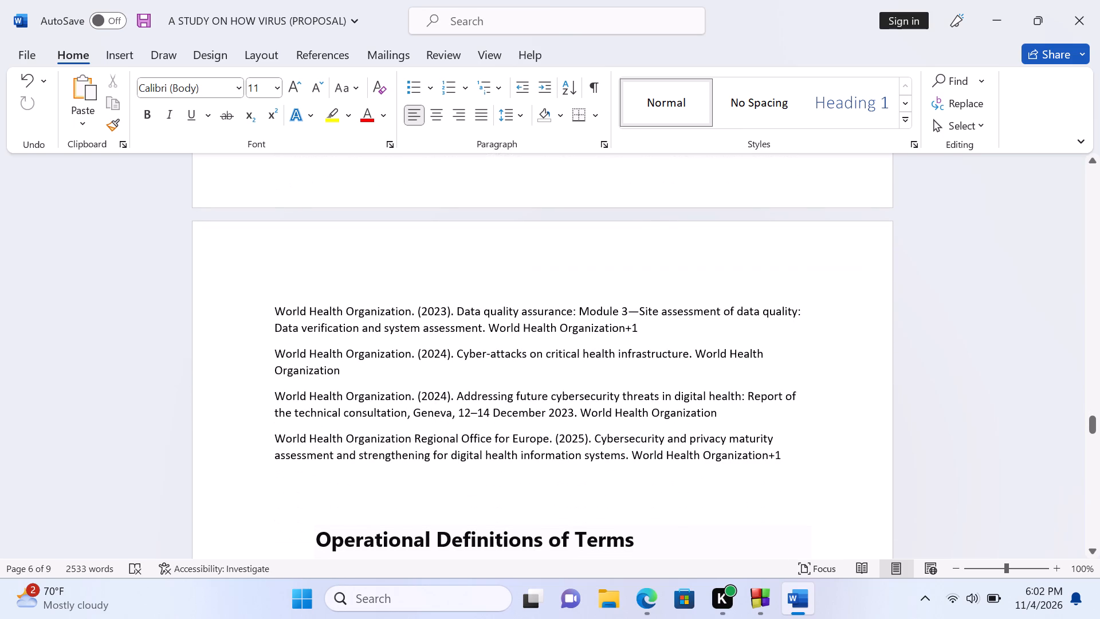
Review the Operational Definitions of Terms from the section heading through Cybersecurity Awareness and the page after it.
scroll(768, 472, down, 3)
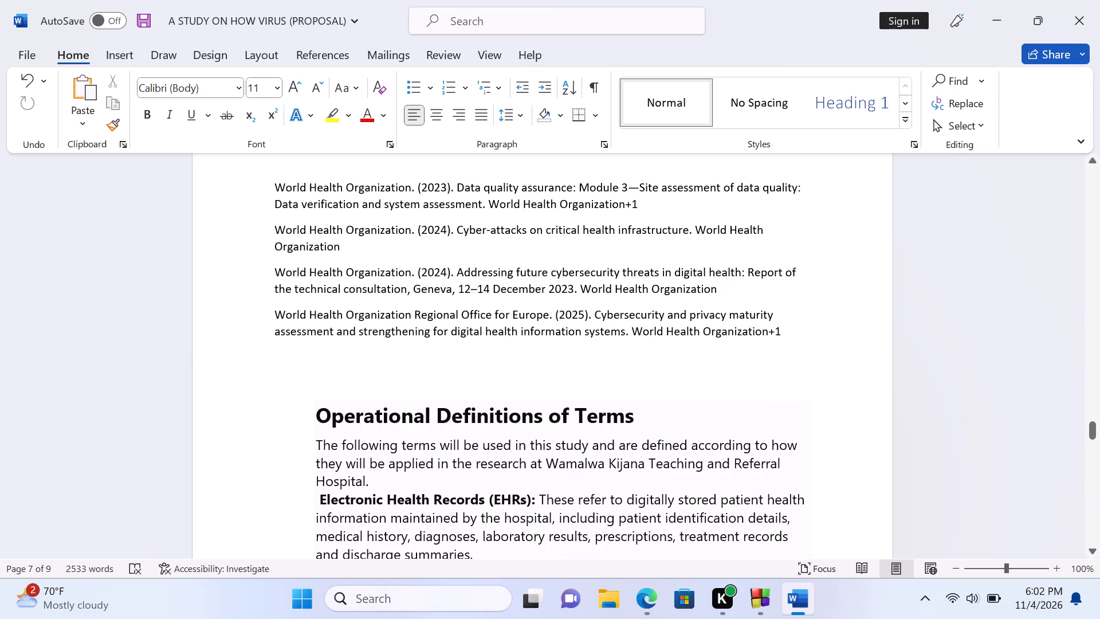
scroll(768, 472, down, 2)
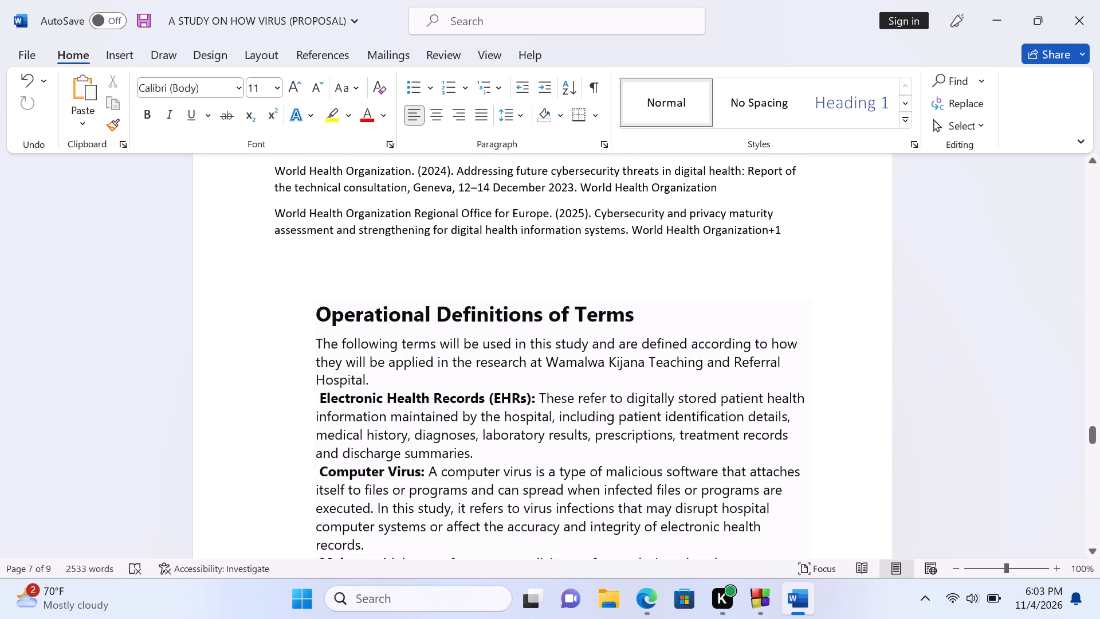
scroll(768, 472, down, 1)
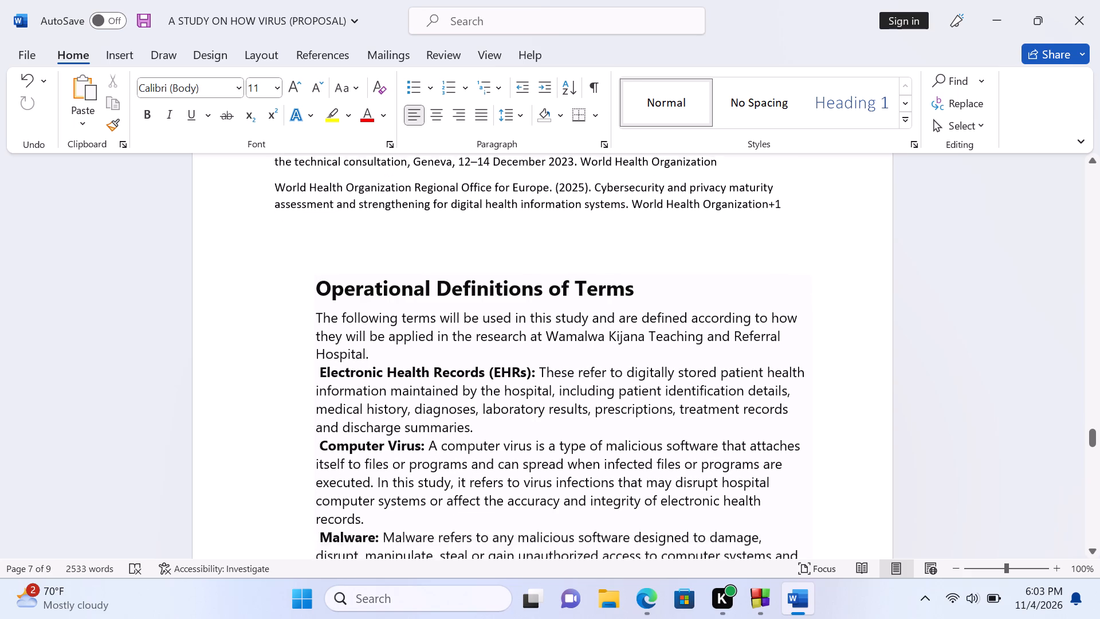
scroll(768, 472, down, 7)
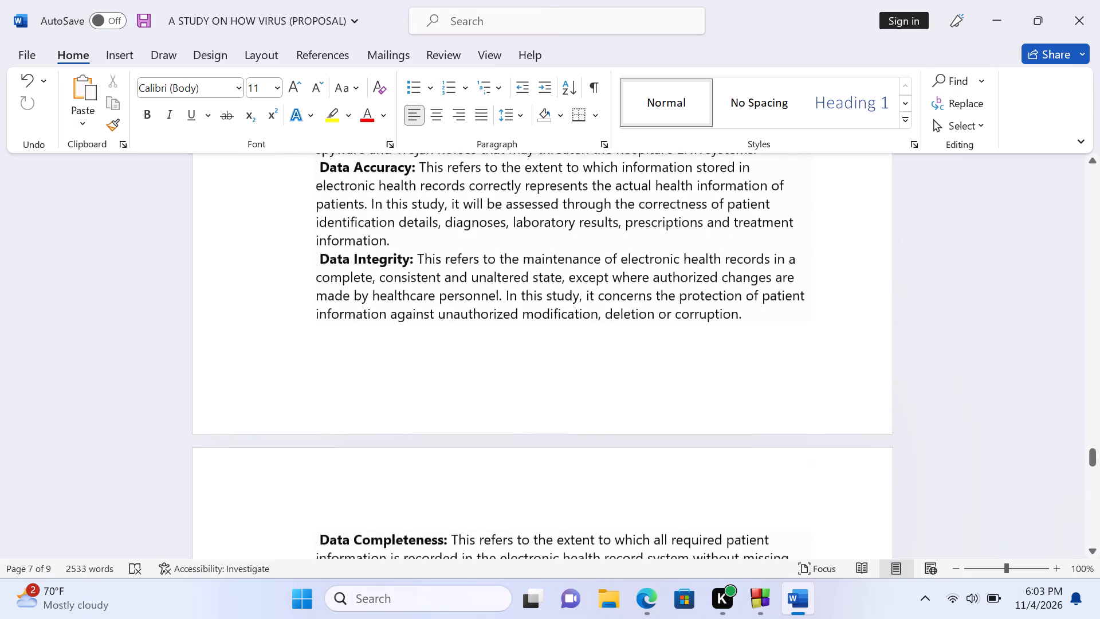
scroll(768, 472, down, 8)
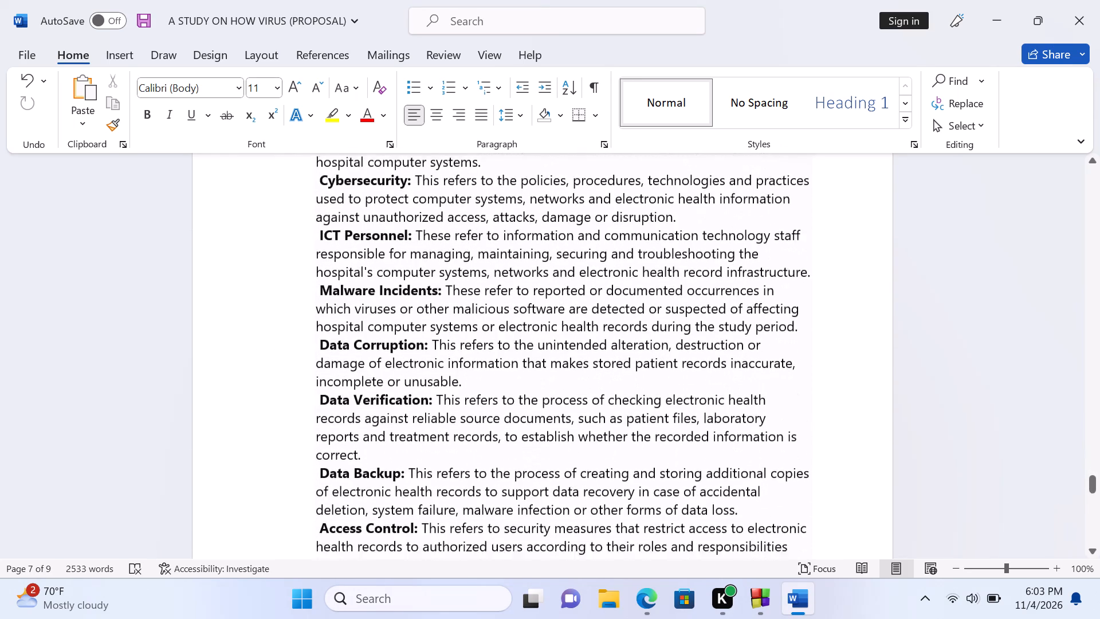
scroll(768, 472, down, 4)
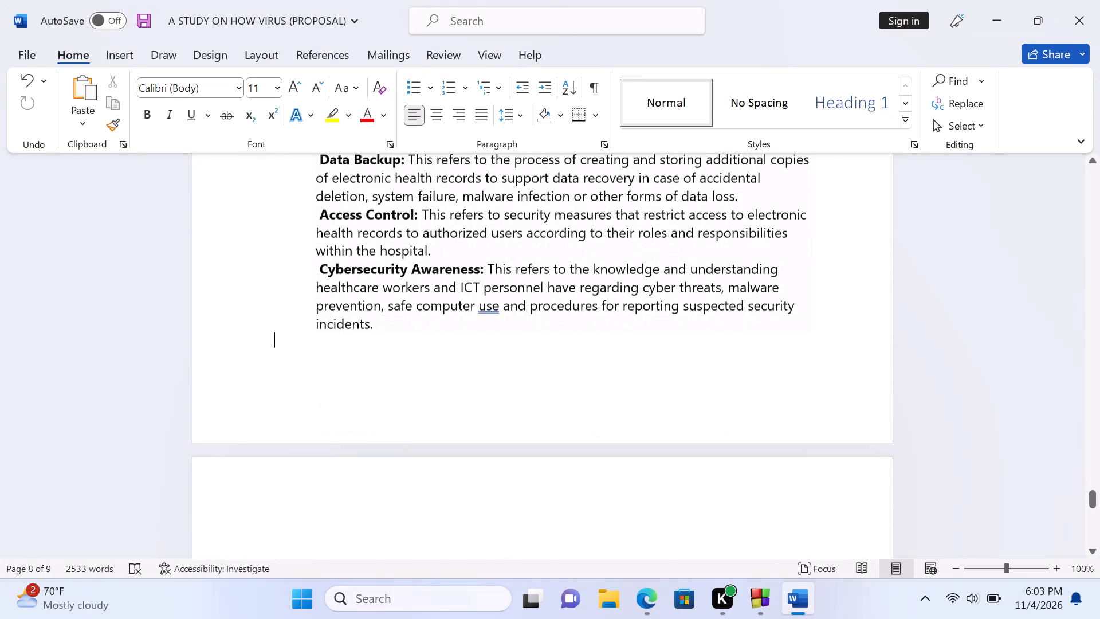
scroll(768, 472, down, 4)
Recheck the operational definitions backwards from Cybersecurity Awareness to the Operational Definitions of Terms heading.
scroll(768, 472, up, 3)
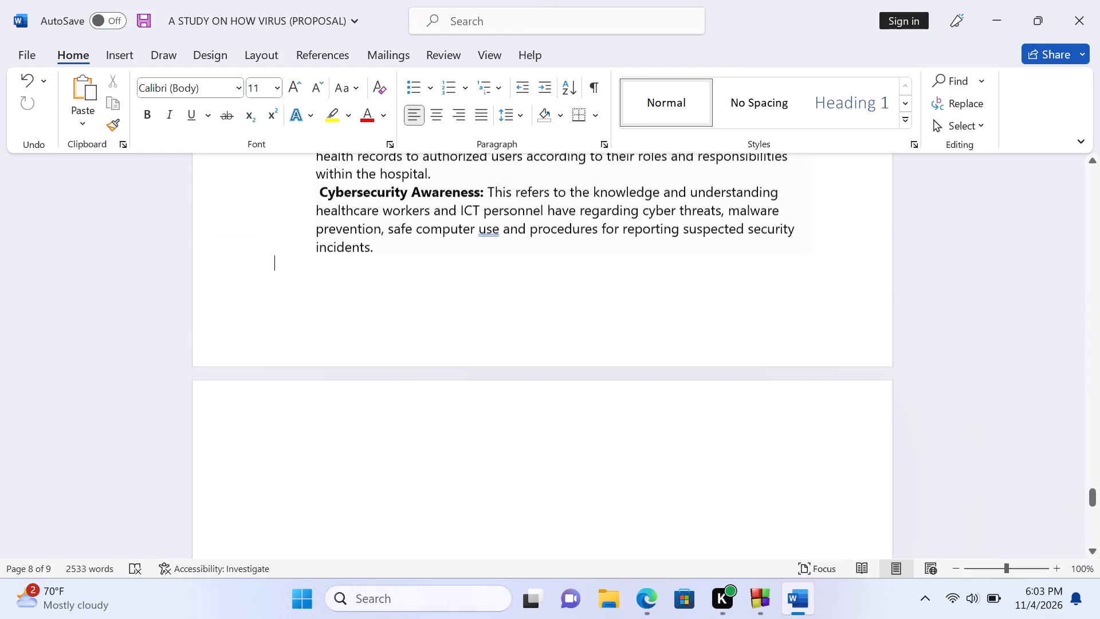
scroll(768, 472, up, 7)
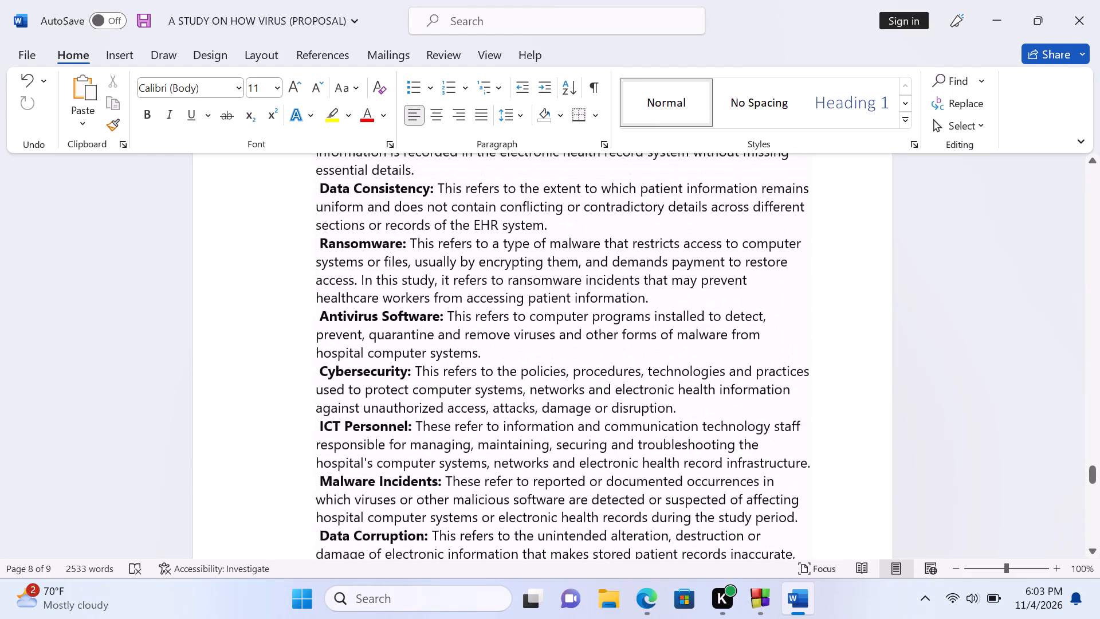
scroll(768, 472, up, 7)
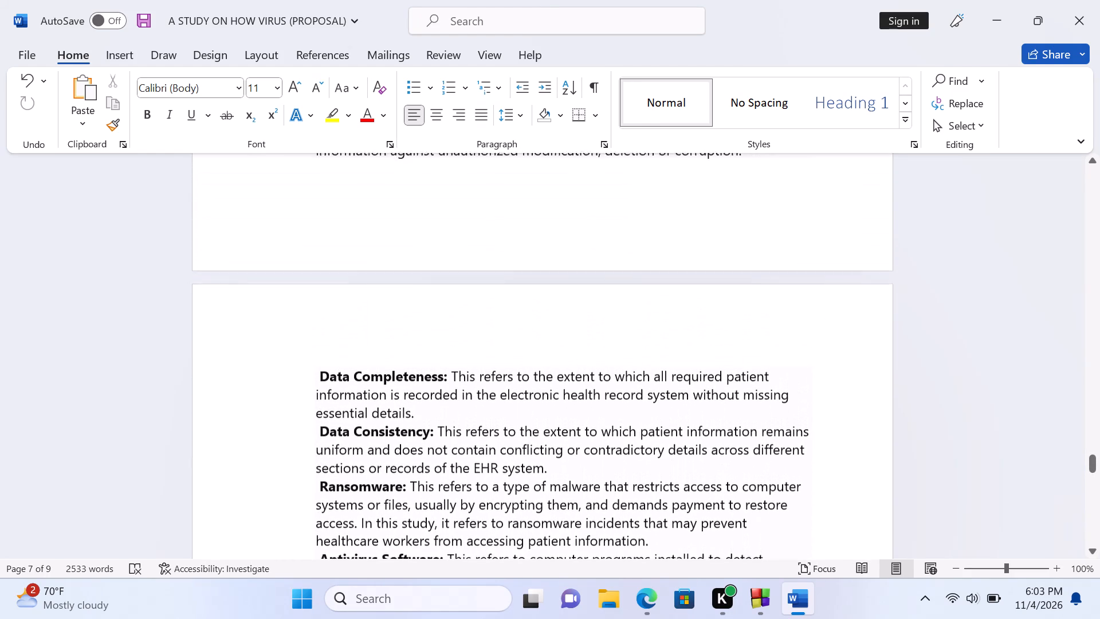
scroll(768, 472, up, 2)
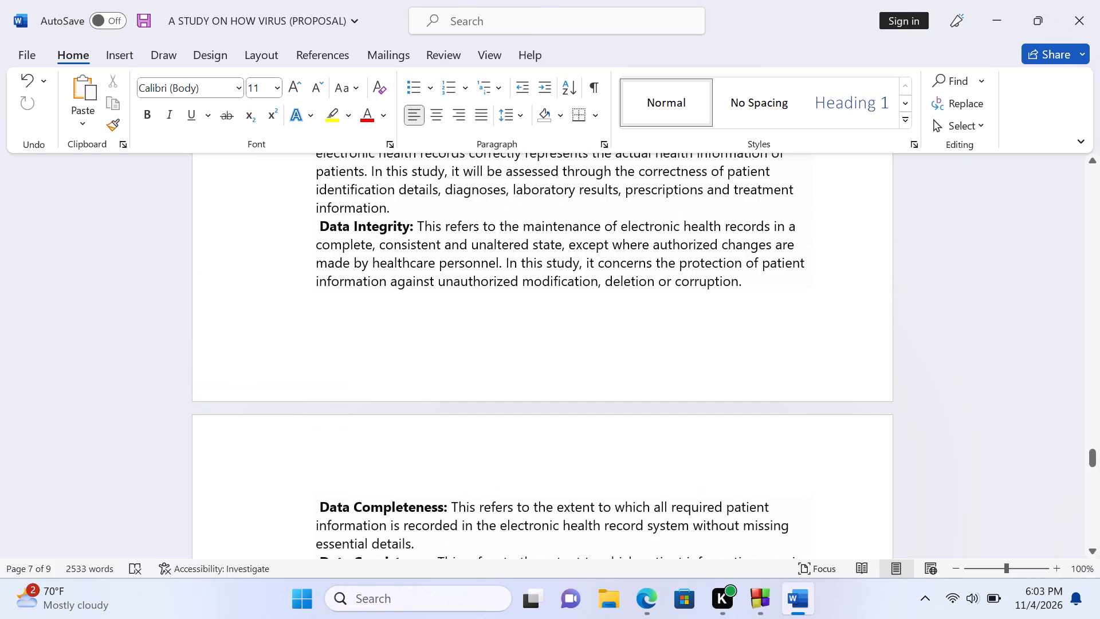
scroll(768, 472, up, 4)
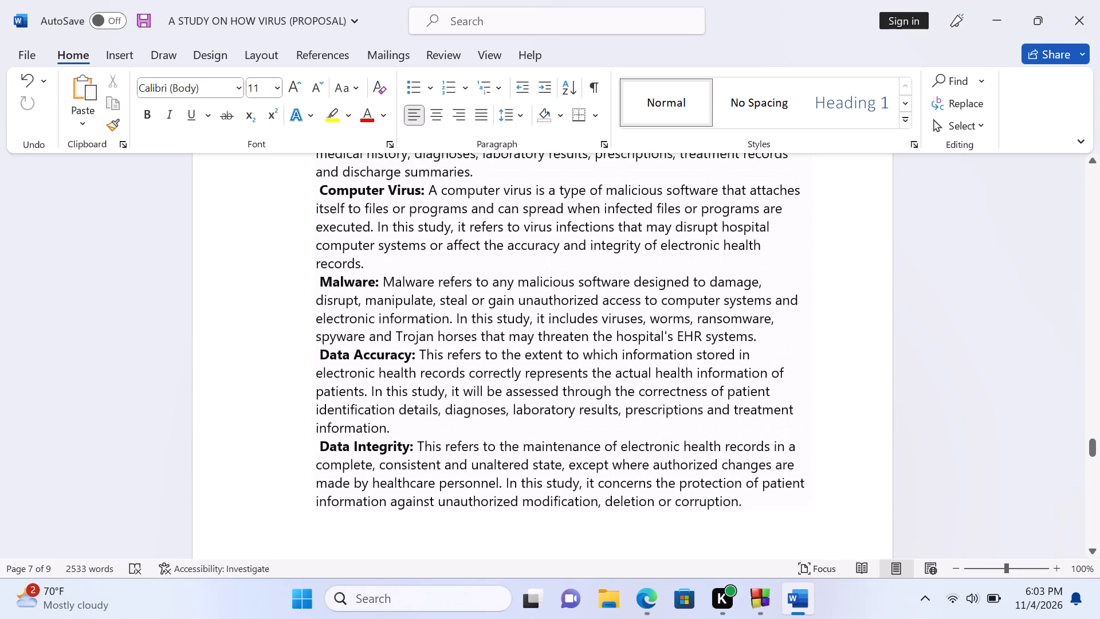
scroll(768, 472, up, 5)
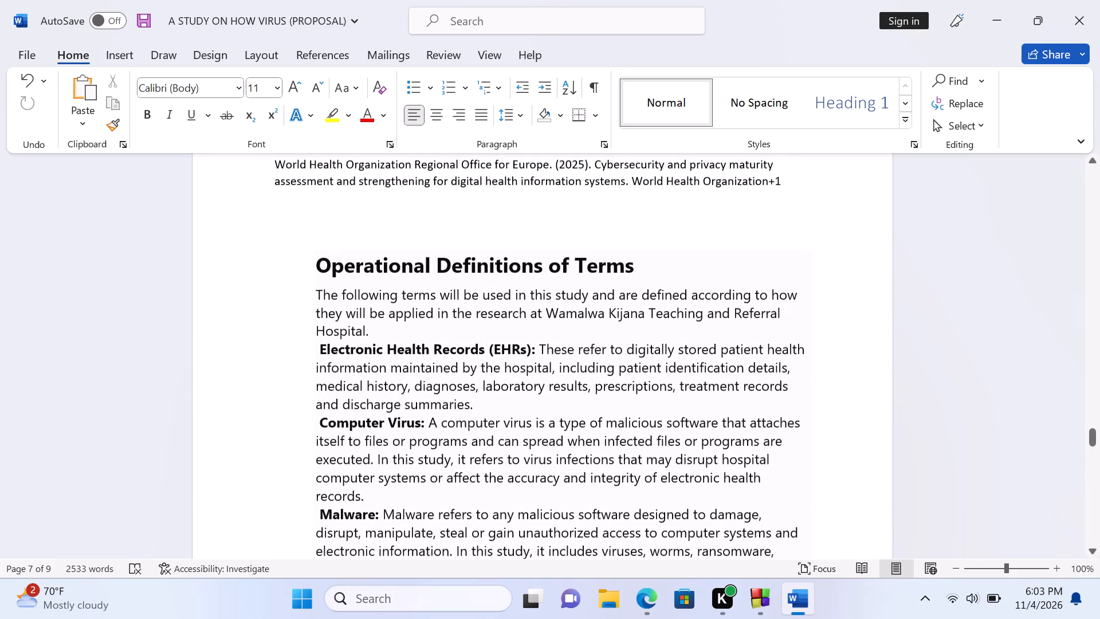
scroll(768, 472, up, 1)
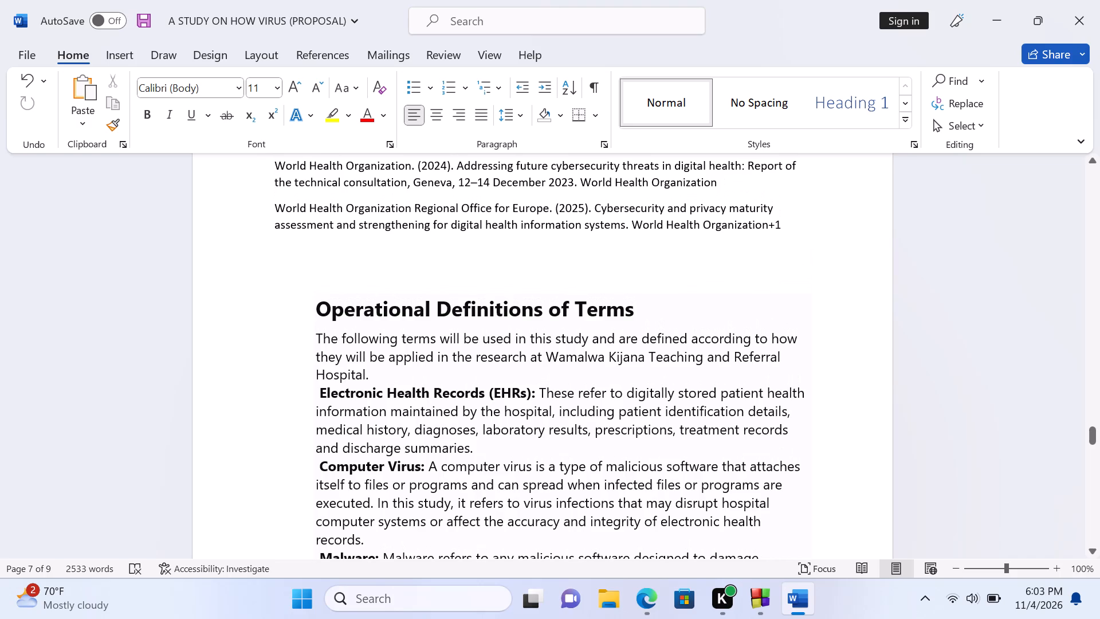
Review the References backwards from the World Health Organization entries to the Healthcare Workers paragraph in the Significance of the Study.
scroll(768, 472, up, 4)
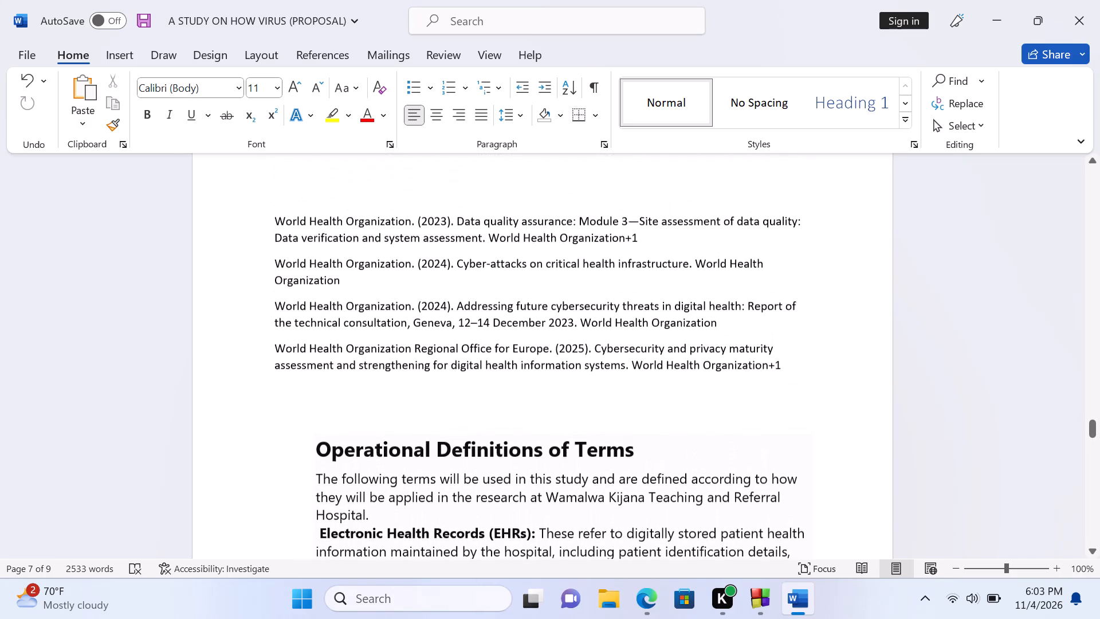
scroll(768, 472, up, 4)
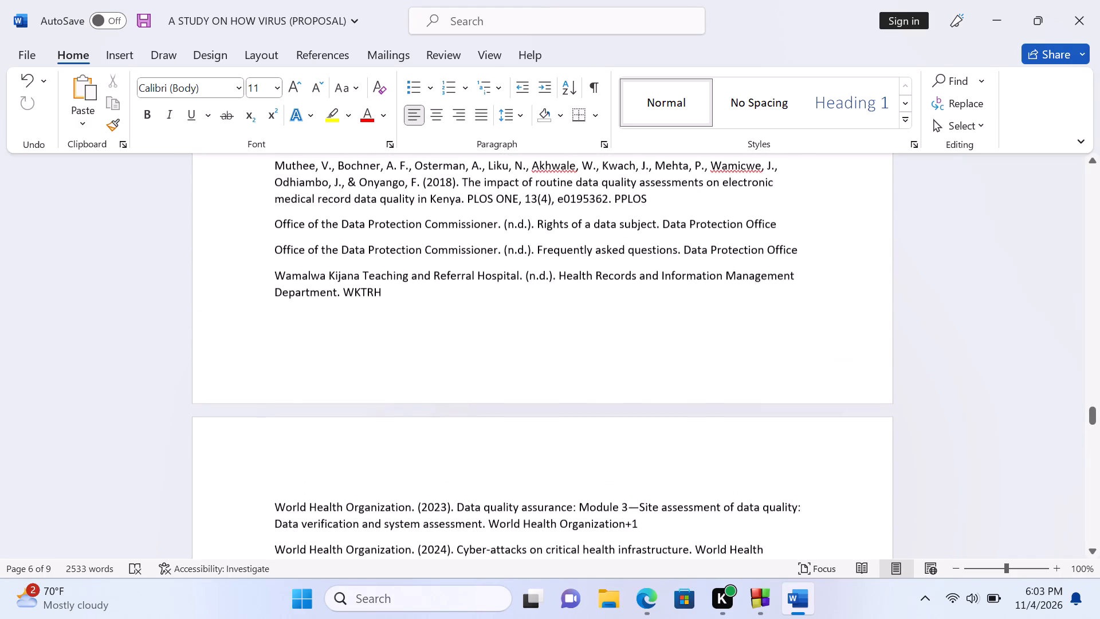
scroll(768, 472, up, 5)
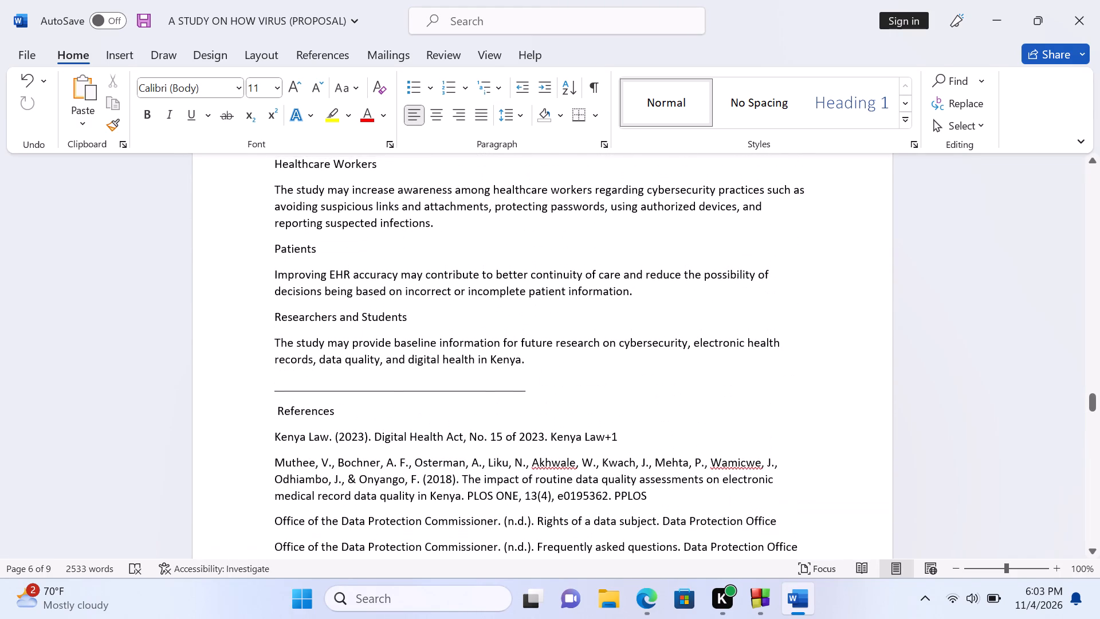
scroll(768, 472, up, 1)
Review the proposal forward from the Healthcare Workers paragraph through all References entries to the Operational Definitions of Terms heading.
scroll(768, 472, down, 1)
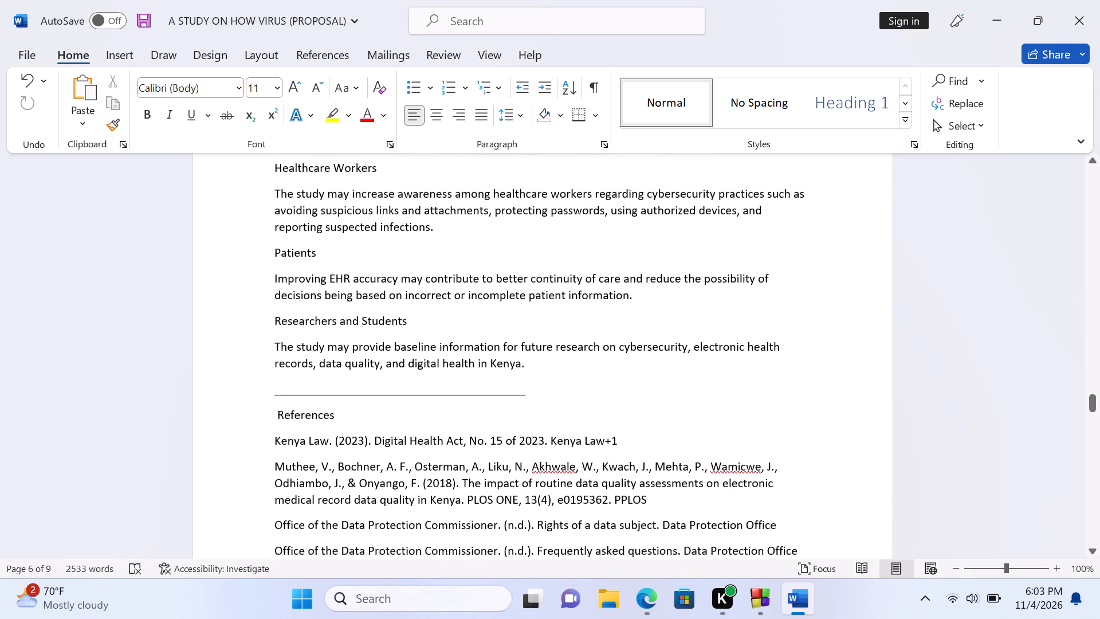
scroll(768, 472, down, 2)
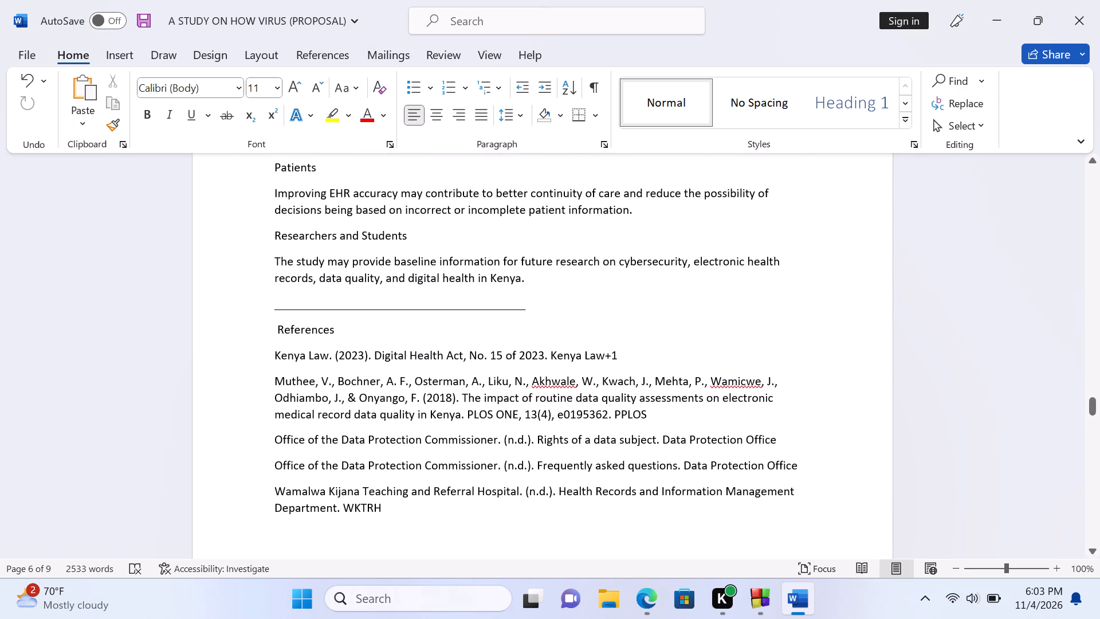
scroll(768, 472, down, 2)
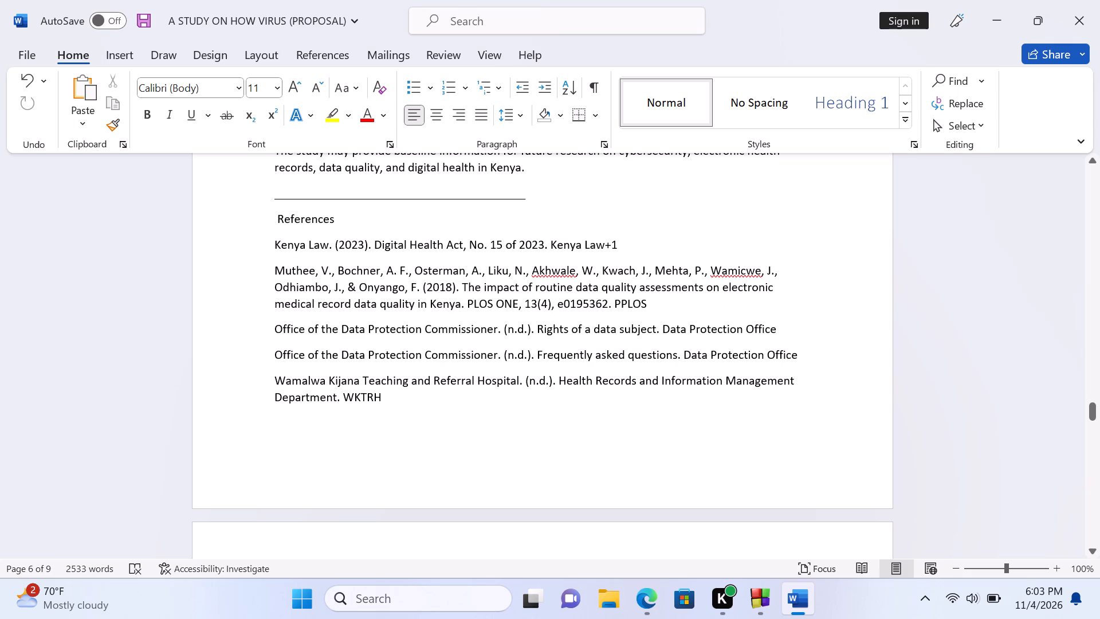
scroll(768, 472, down, 1)
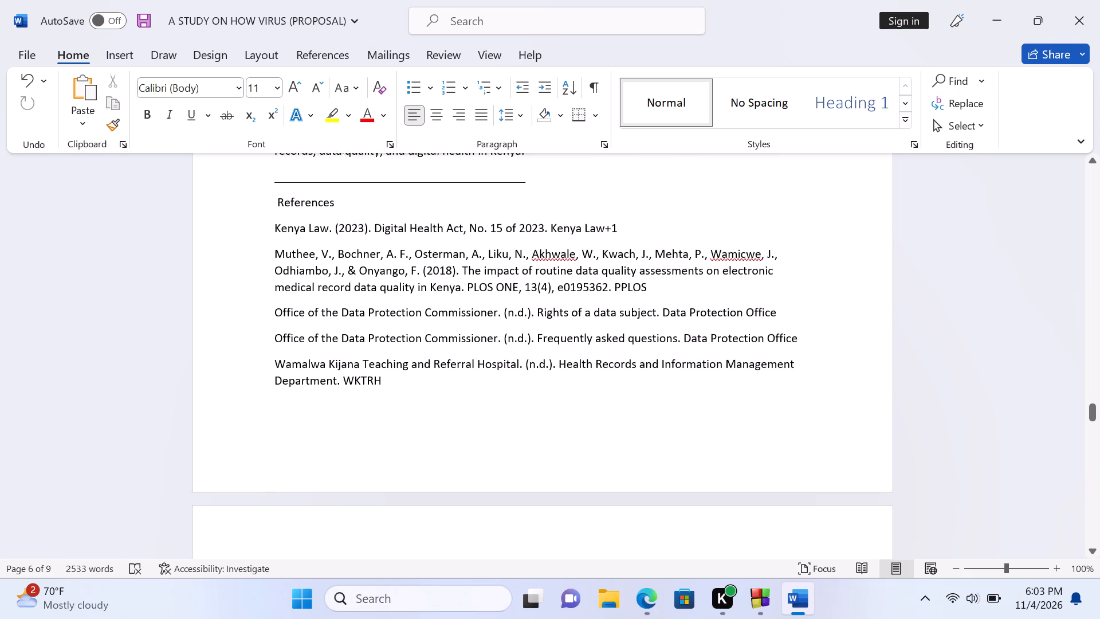
scroll(768, 472, down, 3)
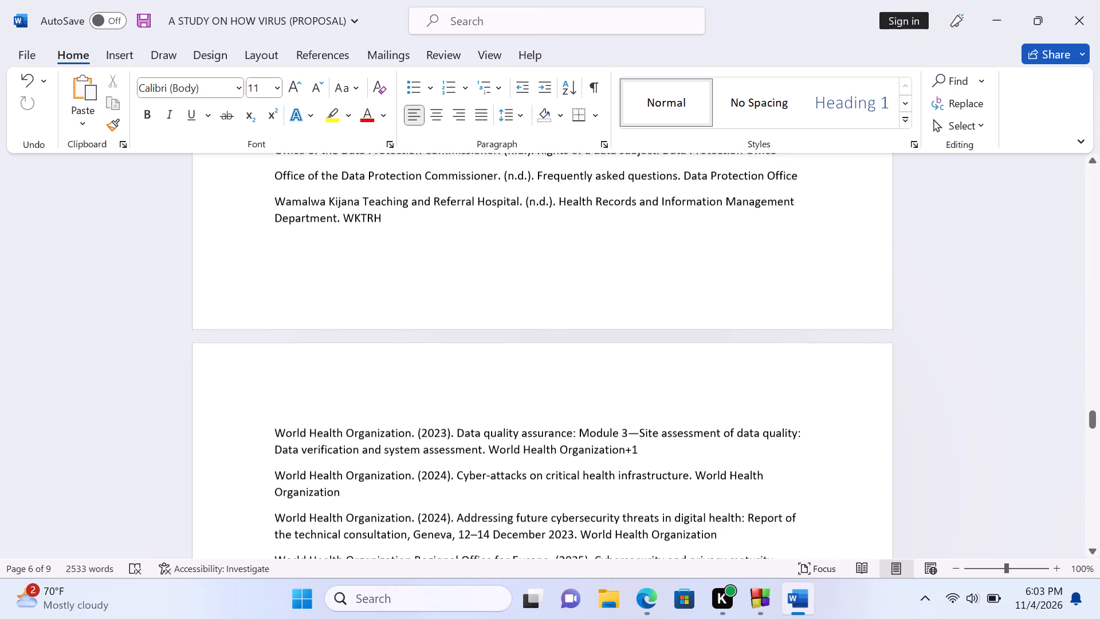
scroll(768, 472, down, 4)
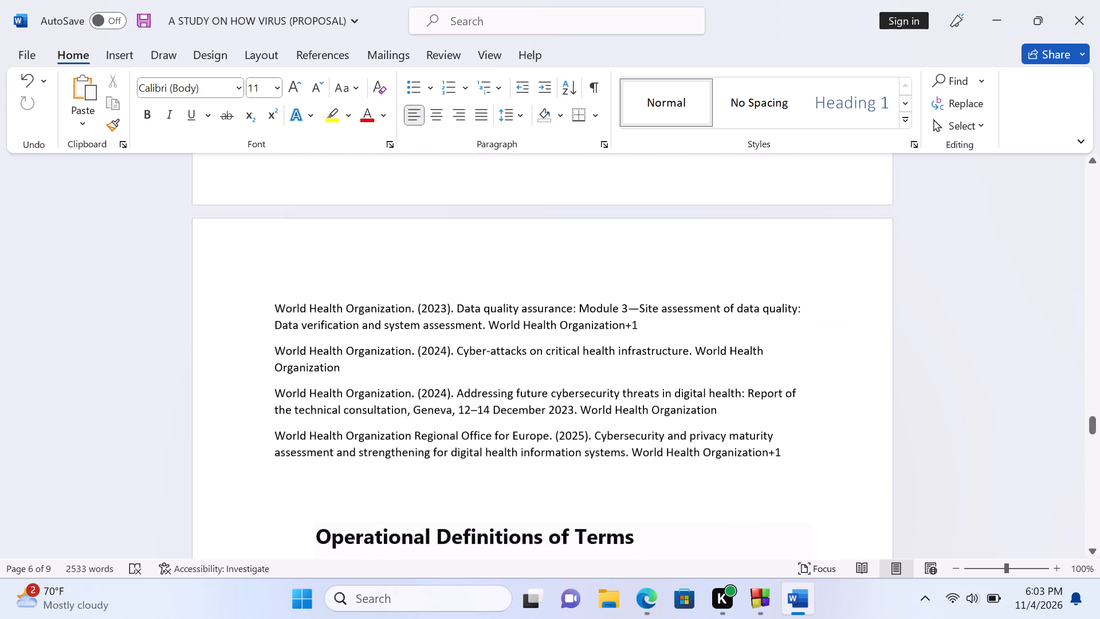
Recheck the References list on both sides of its page break, from the Kenya Law entry to the World Health Organization entries.
scroll(768, 472, up, 2)
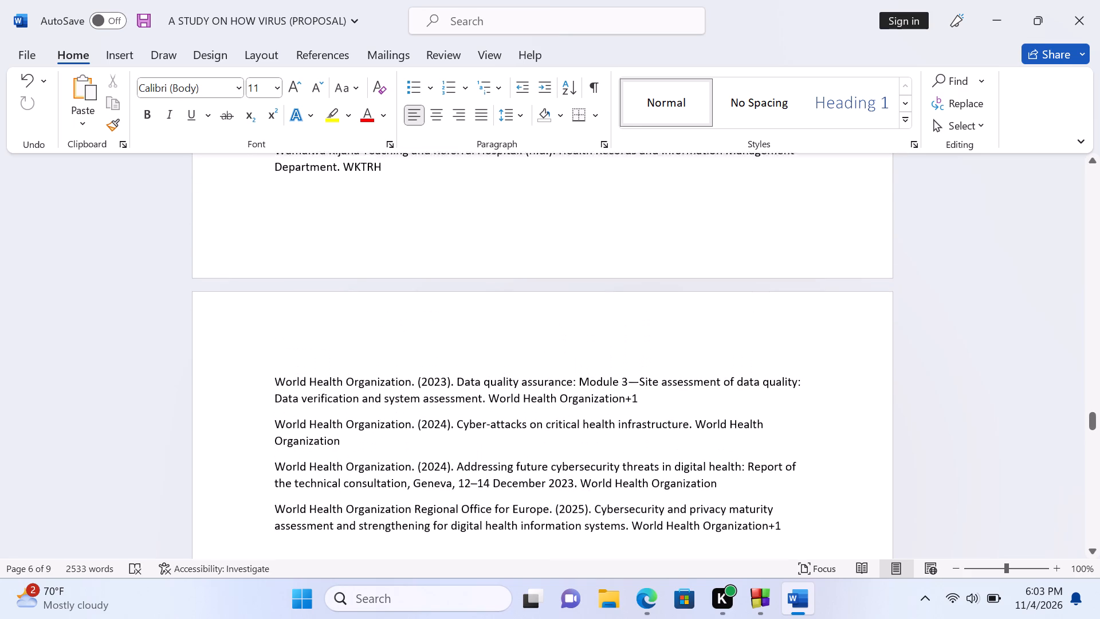
scroll(768, 472, up, 2)
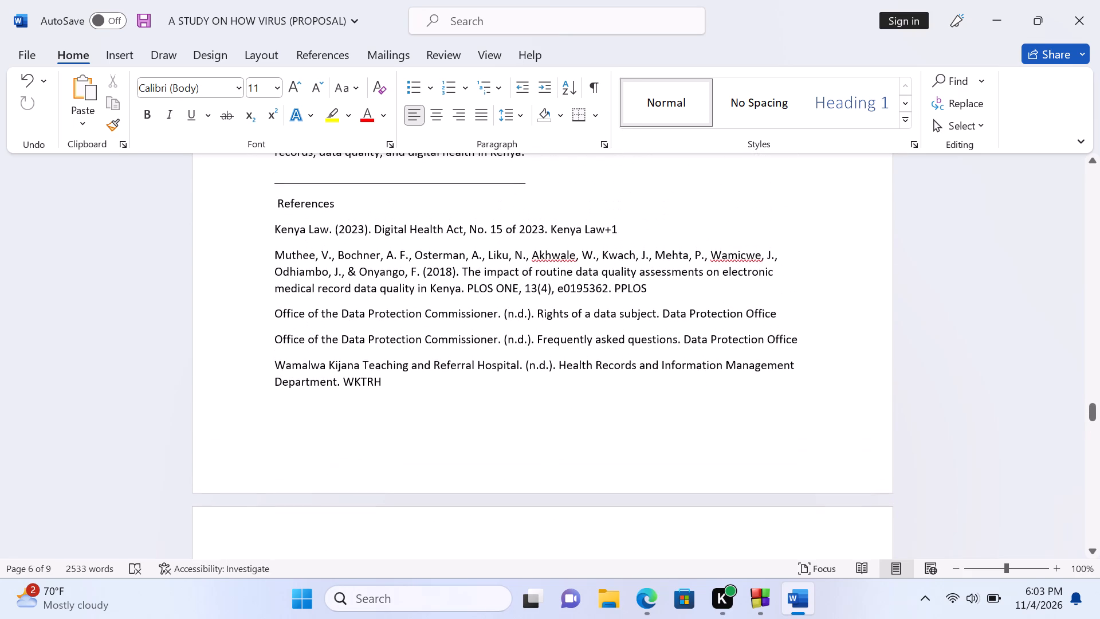
scroll(768, 472, up, 1)
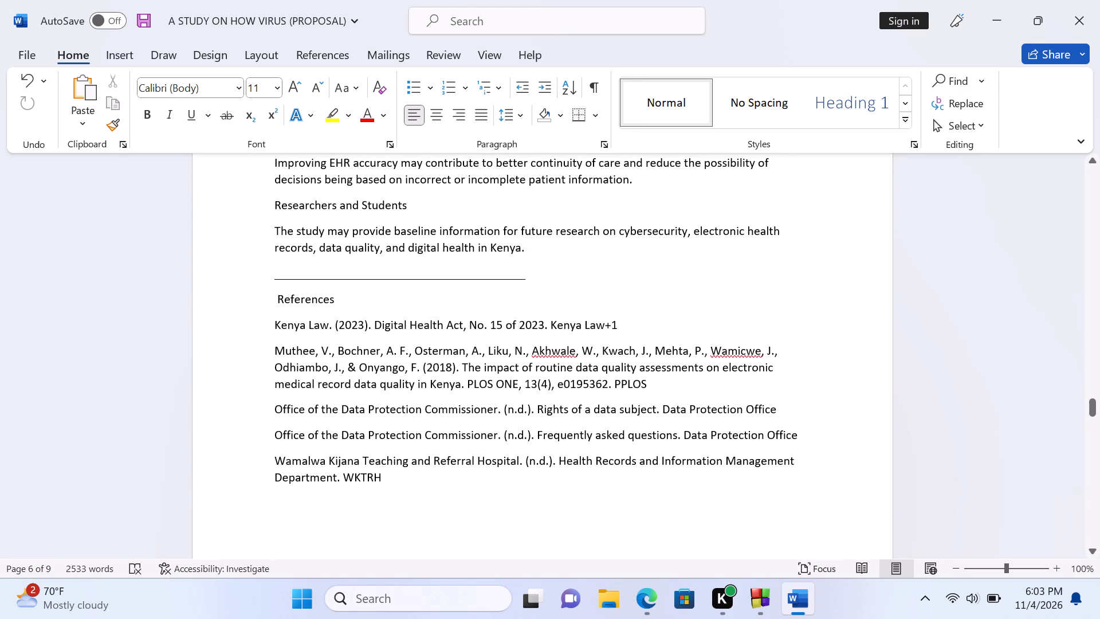
scroll(768, 472, down, 3)
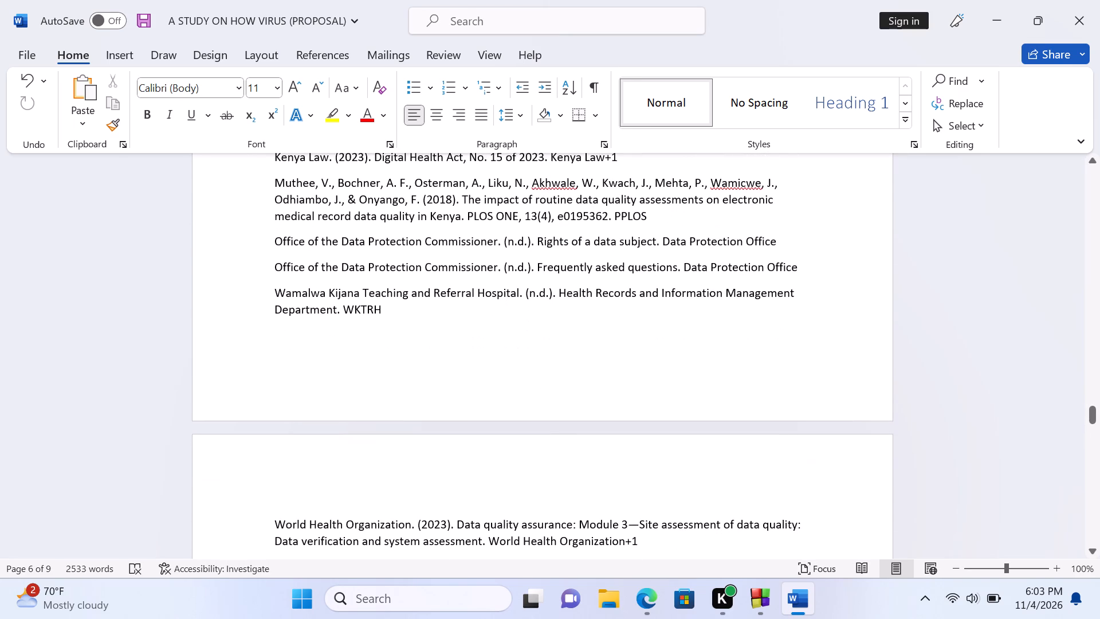
scroll(768, 472, down, 2)
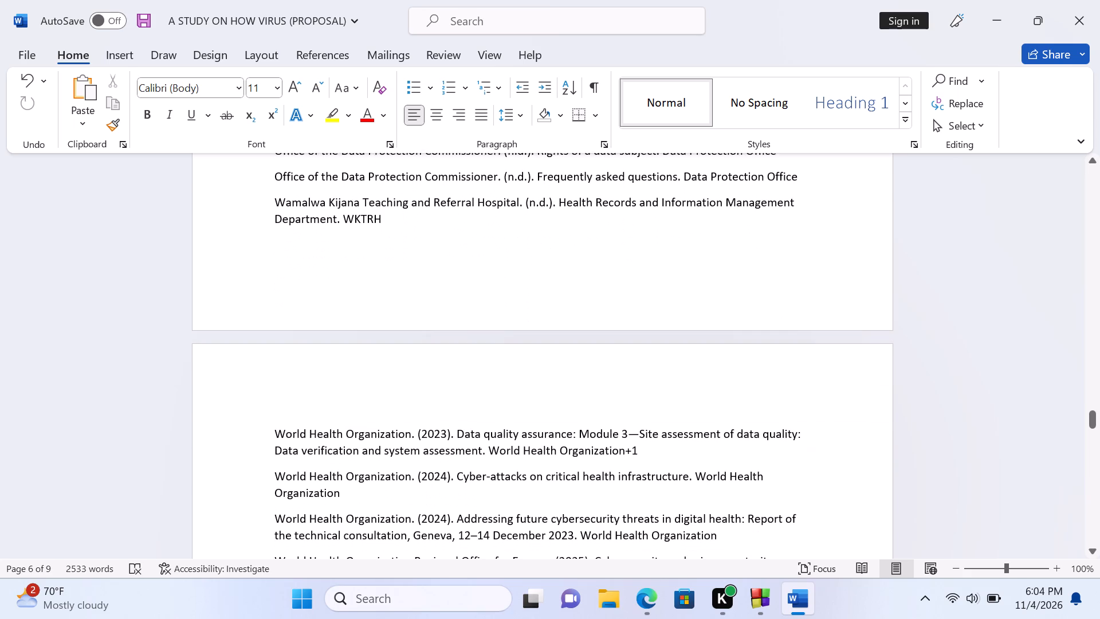
Review the World Health Organization references and the opening operational definitions, from Electronic Health Records to Malware.
scroll(768, 472, down, 2)
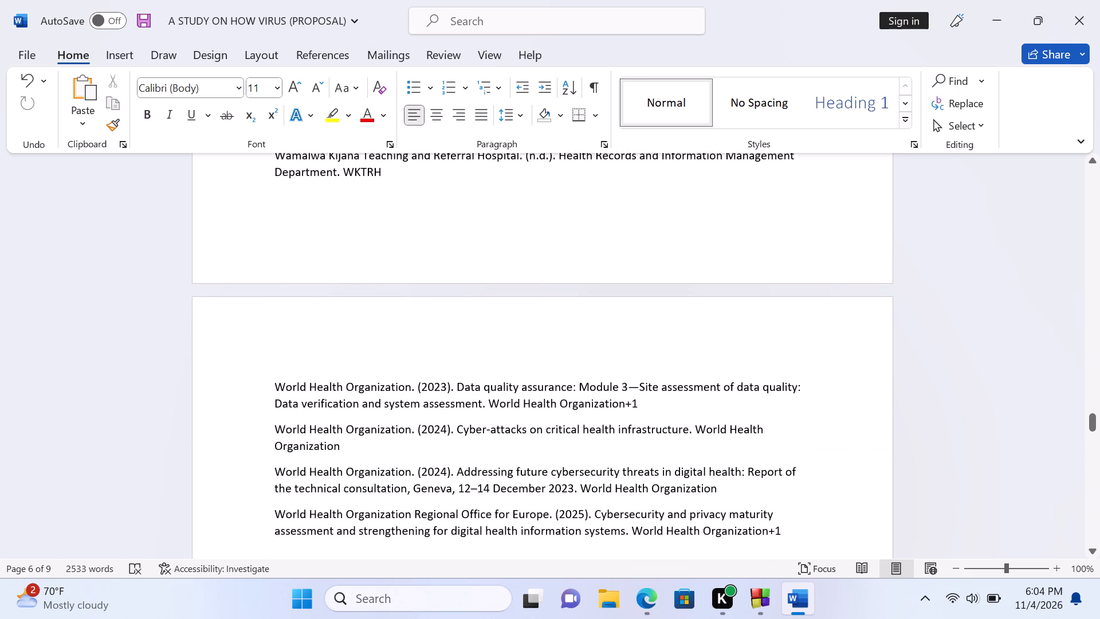
scroll(768, 472, down, 1)
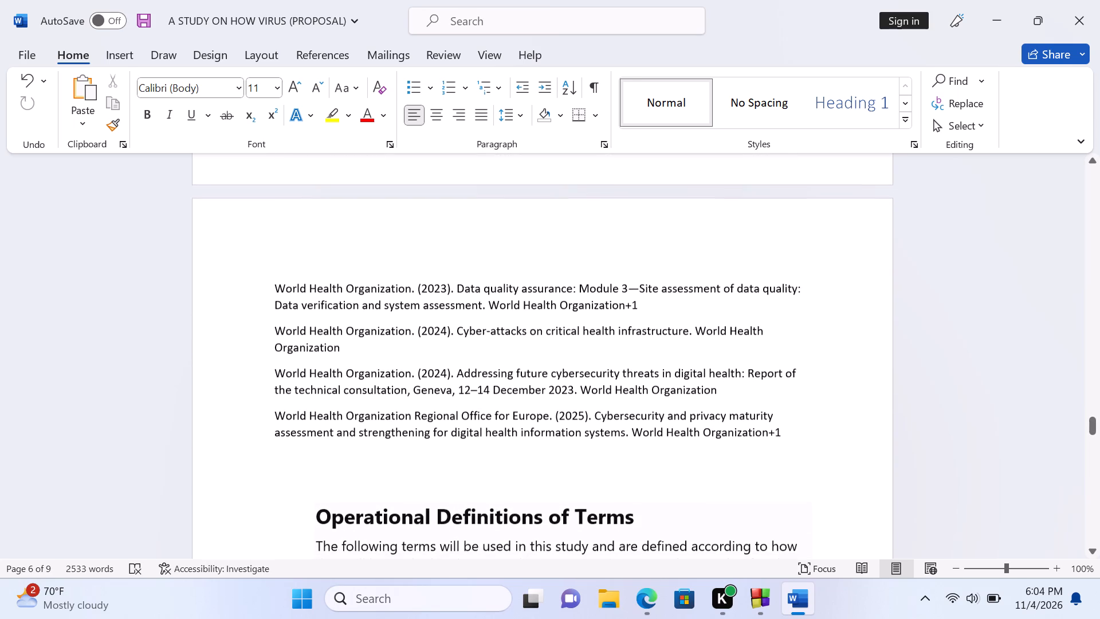
scroll(768, 472, down, 4)
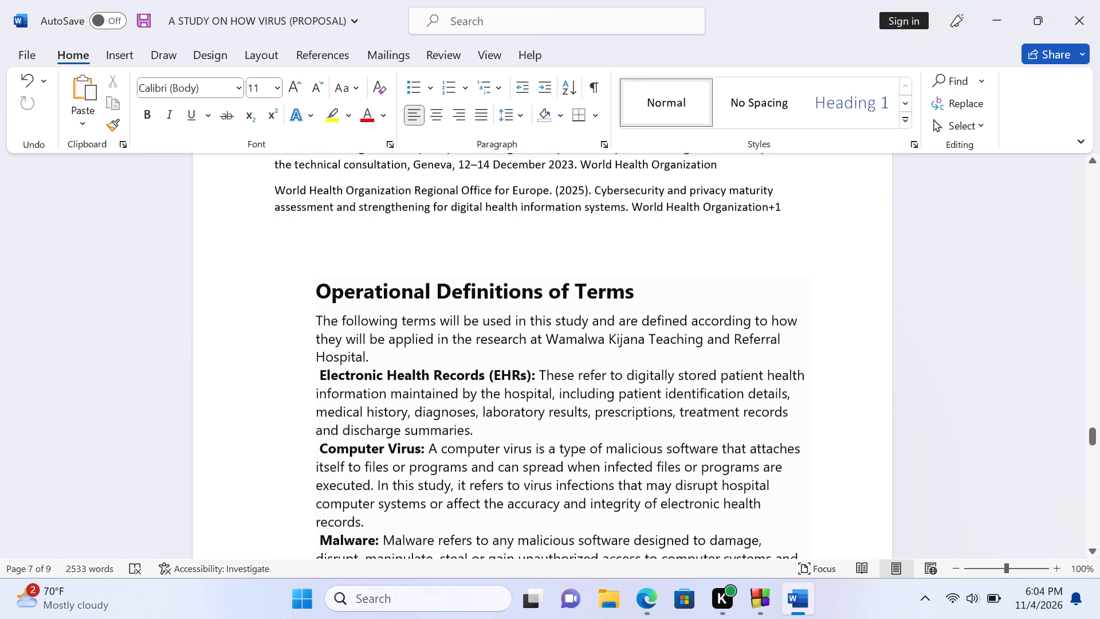
scroll(768, 472, down, 1)
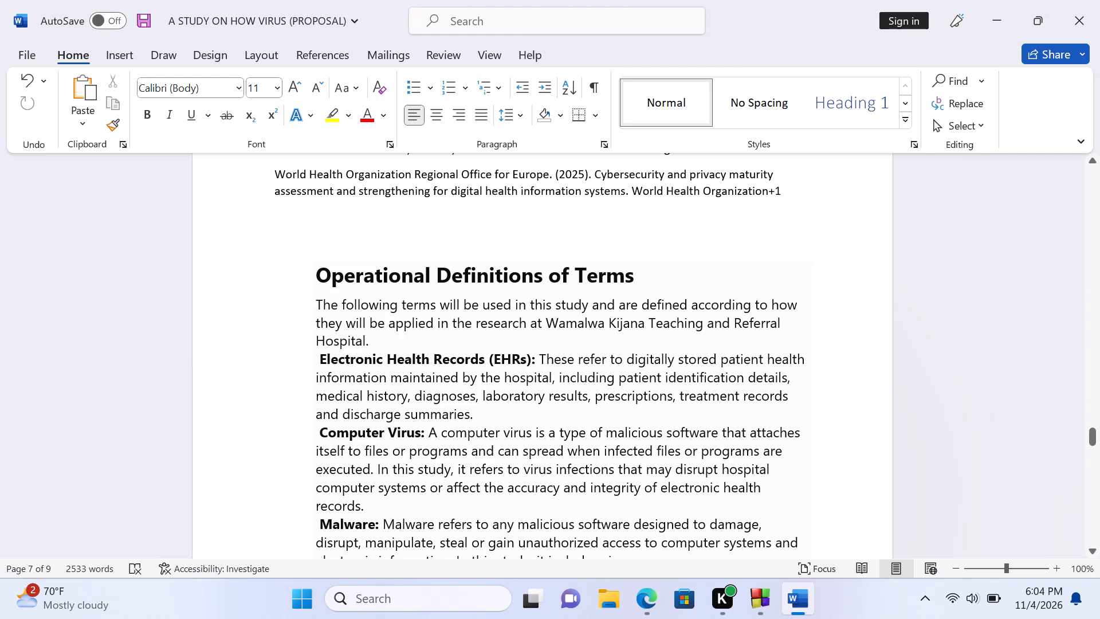
scroll(768, 472, down, 3)
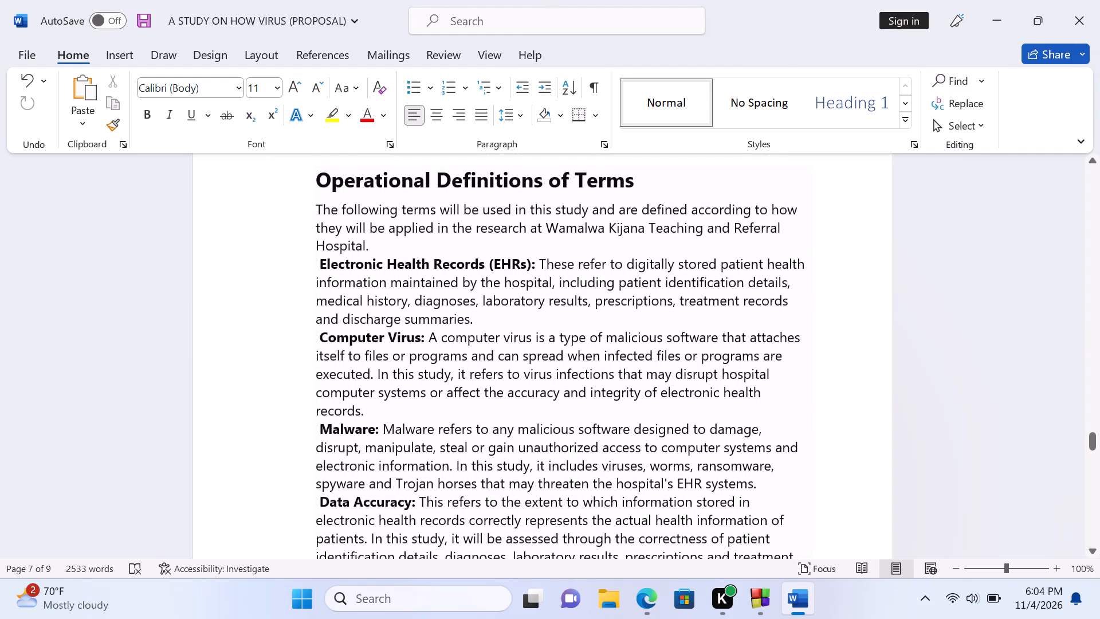
scroll(768, 472, up, 1)
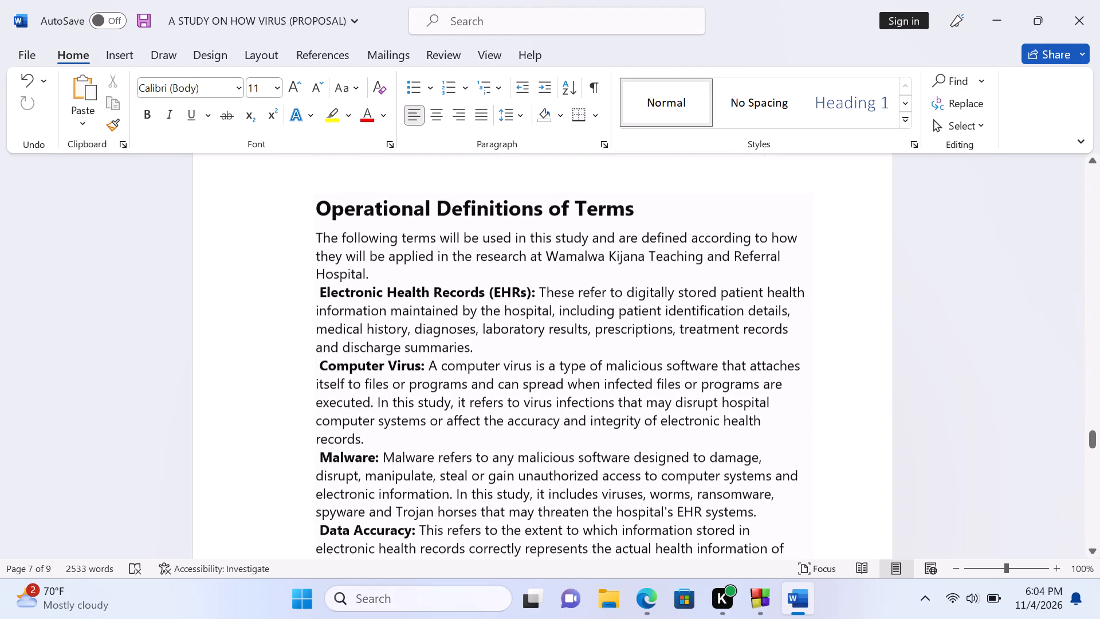
scroll(768, 472, up, 1)
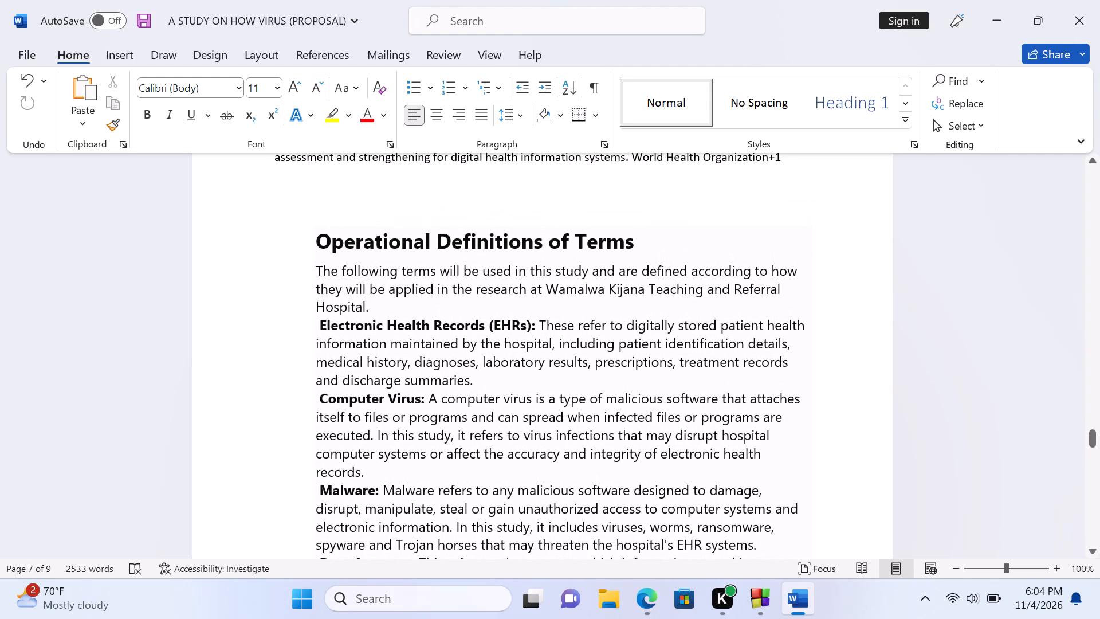
scroll(768, 472, up, 1)
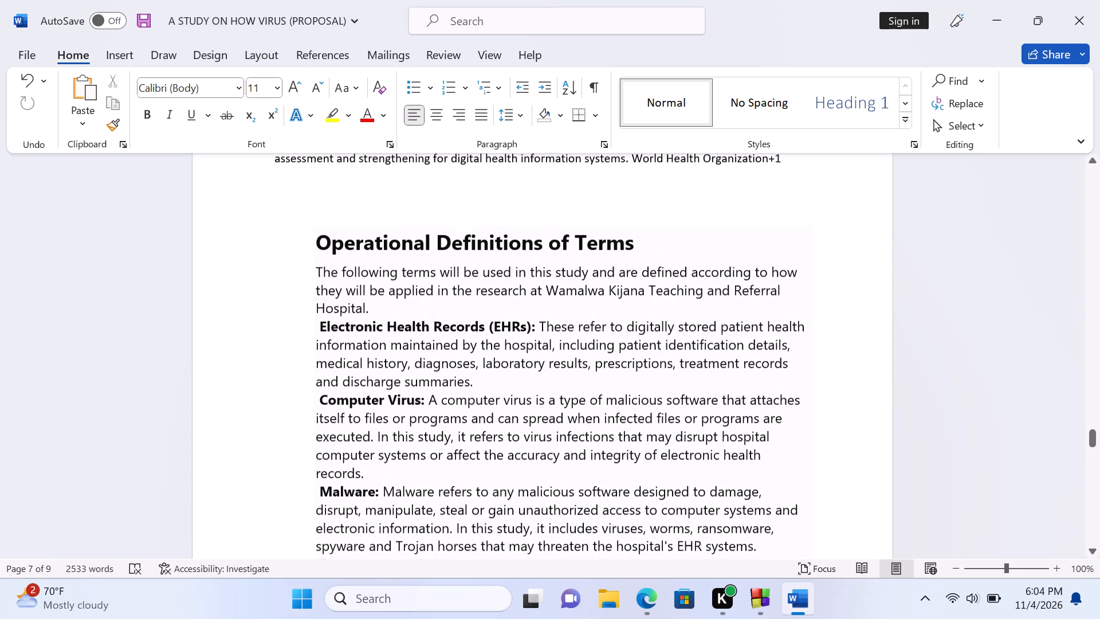
scroll(768, 472, up, 1)
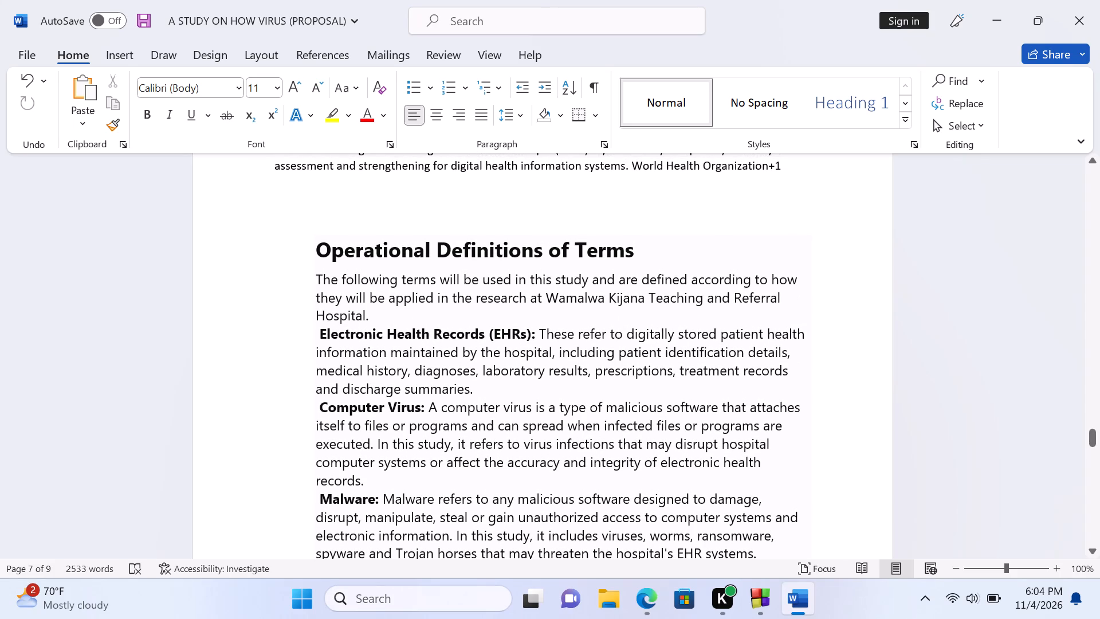
scroll(768, 472, down, 1)
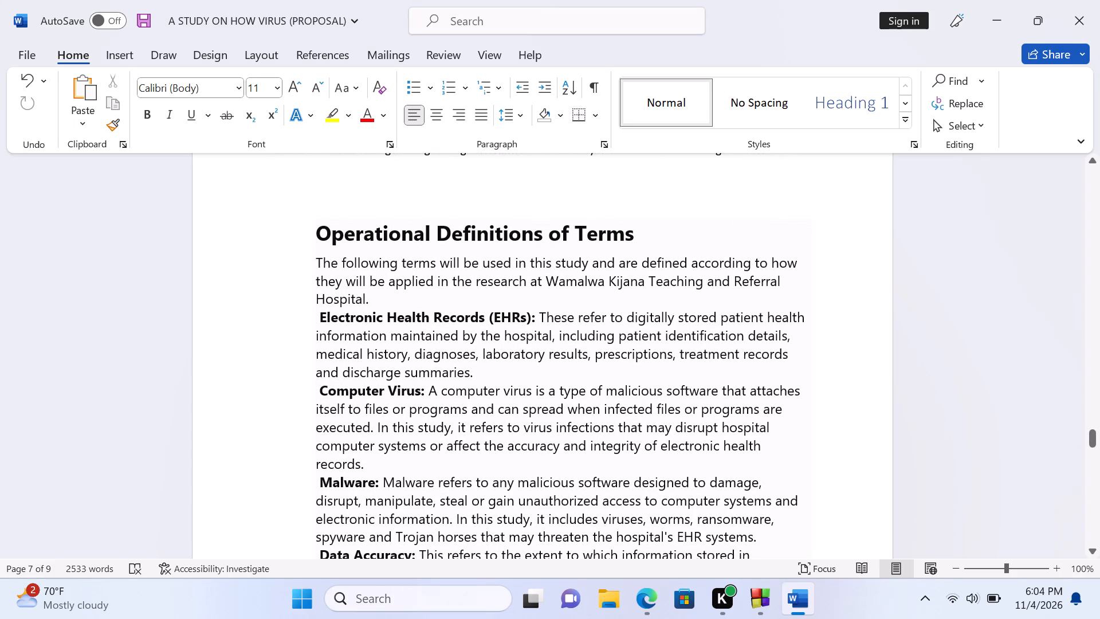
scroll(768, 472, down, 1)
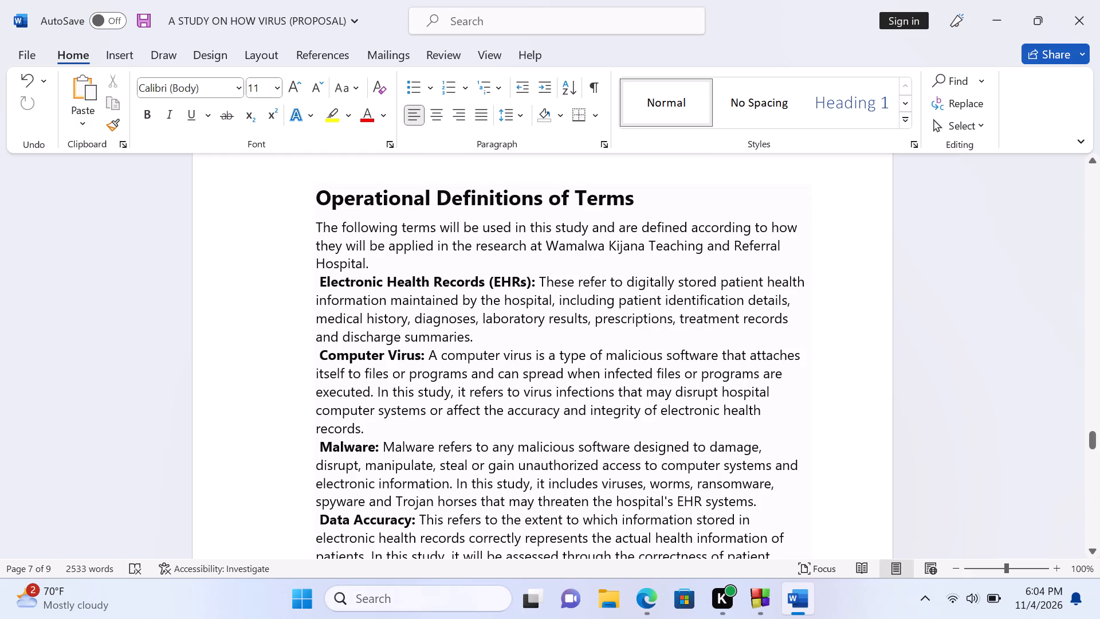
Review the remaining operational definitions forward from Data Accuracy to Cybersecurity Awareness.
scroll(768, 472, down, 5)
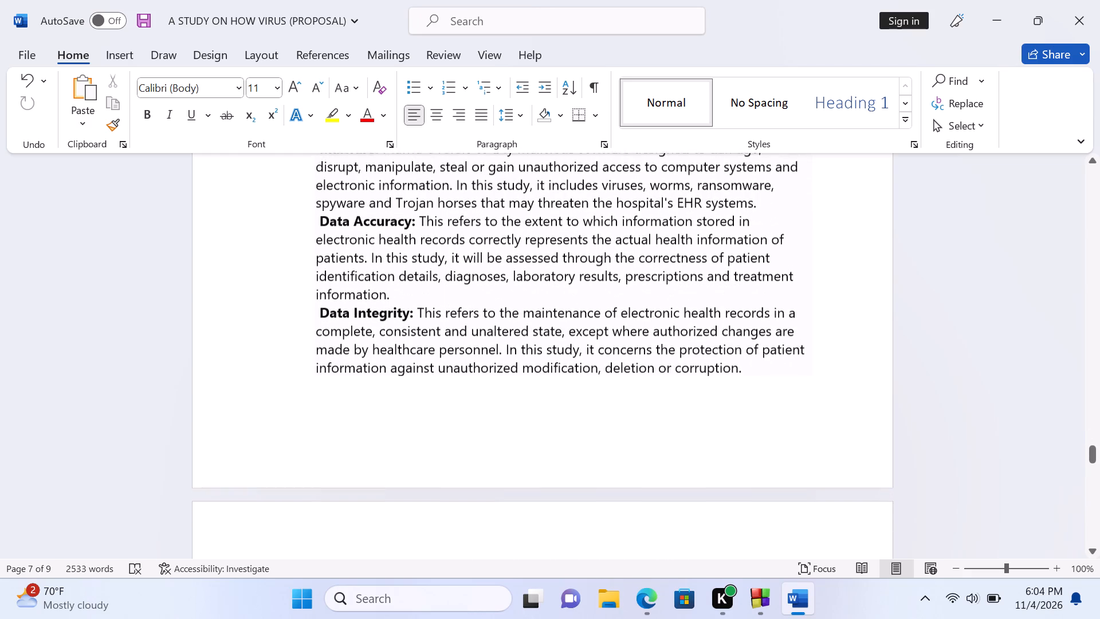
scroll(768, 472, down, 3)
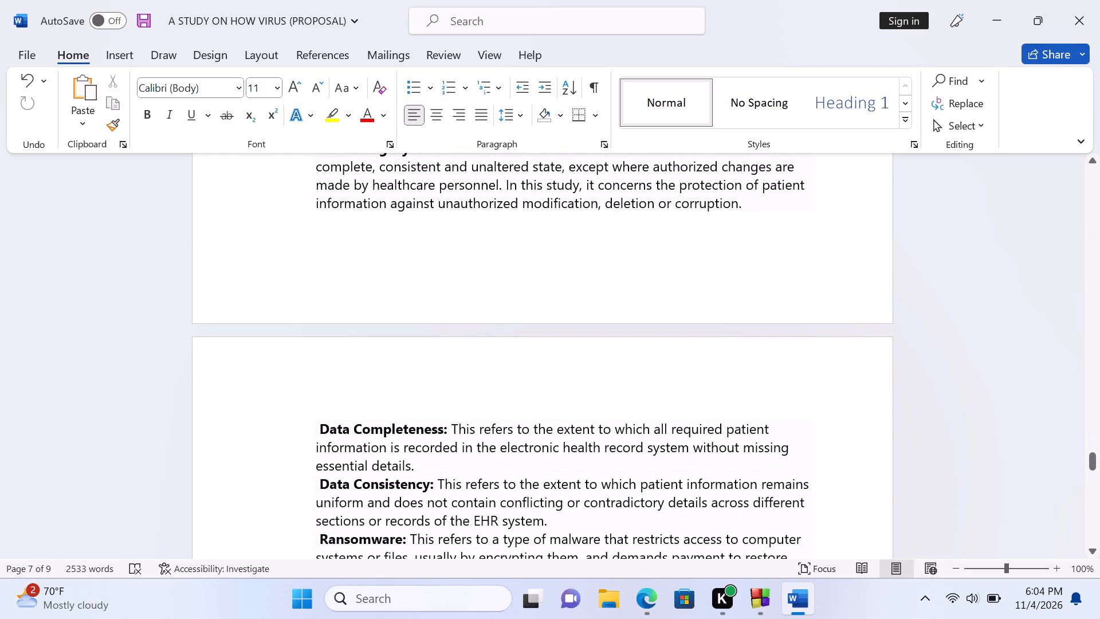
scroll(768, 472, down, 2)
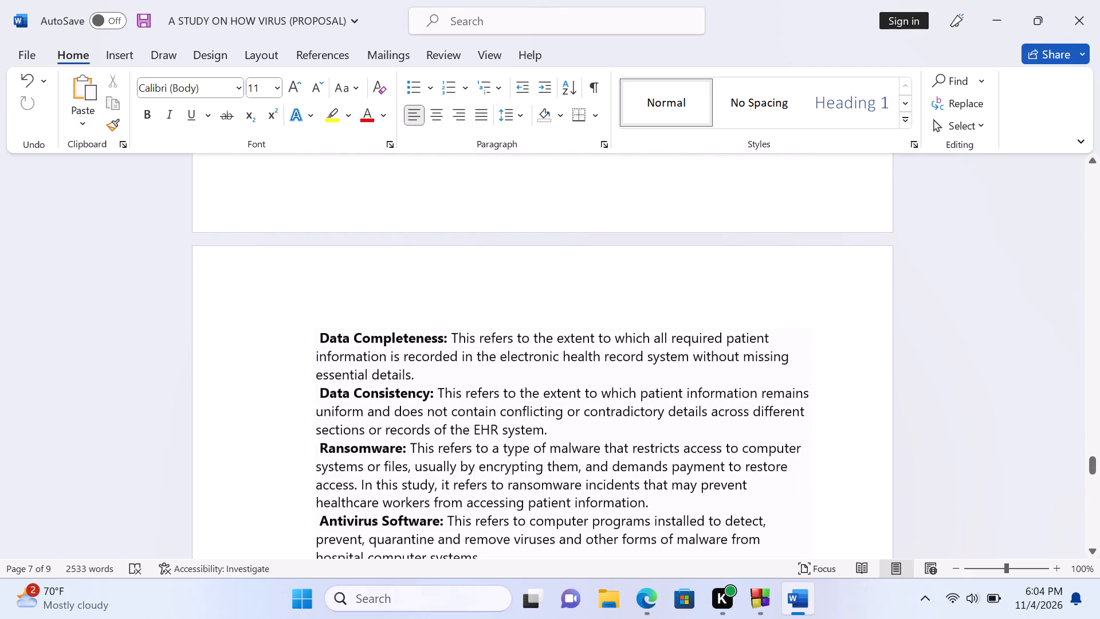
scroll(768, 472, down, 2)
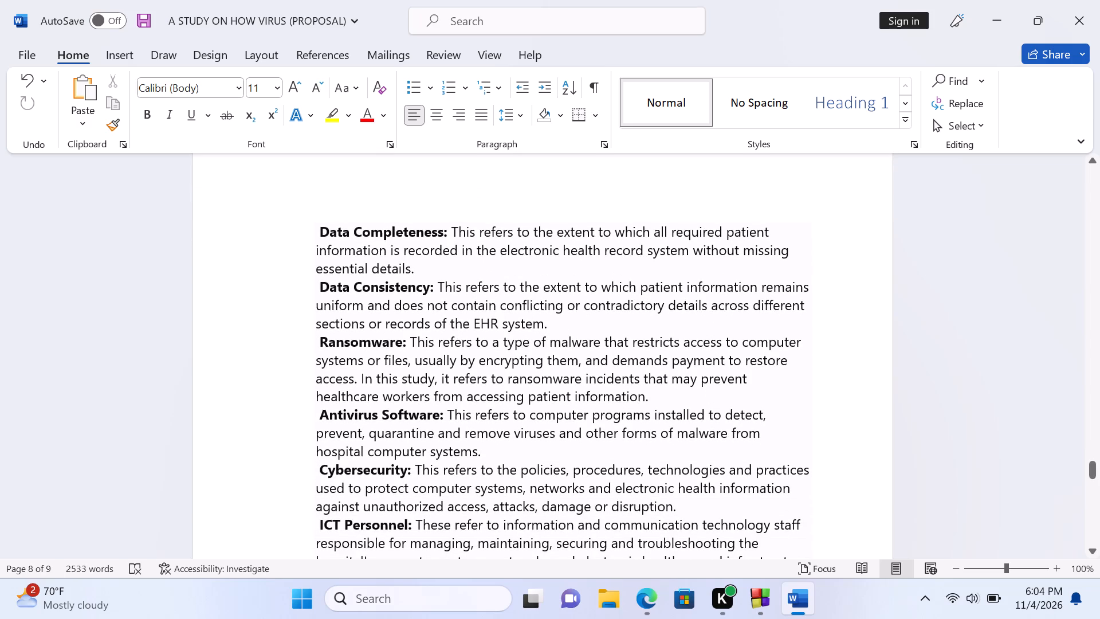
scroll(768, 472, down, 2)
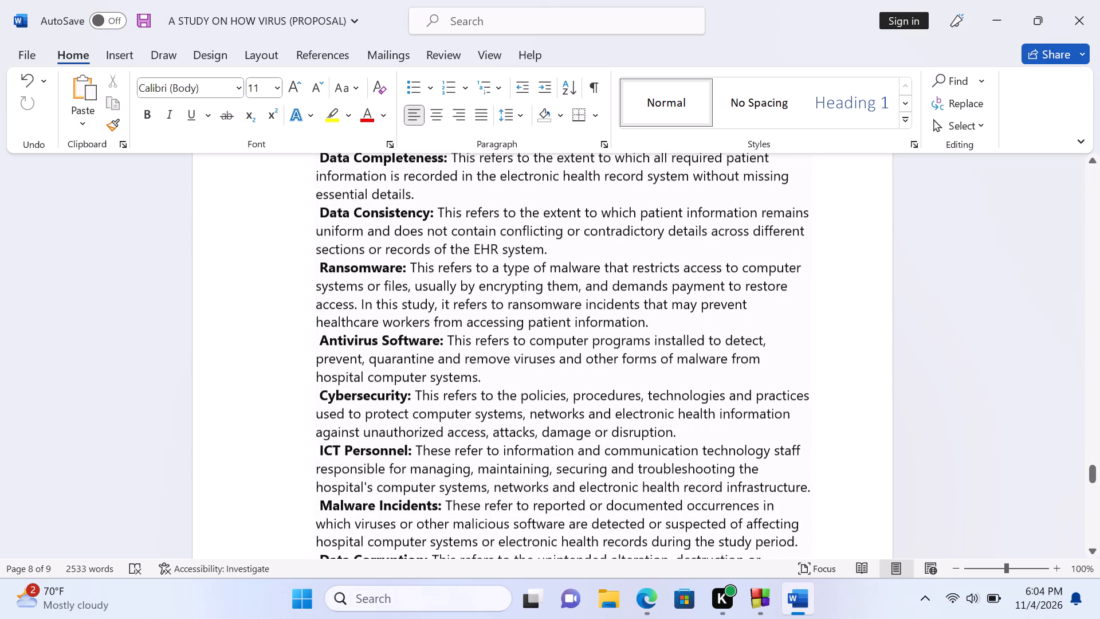
scroll(768, 472, down, 4)
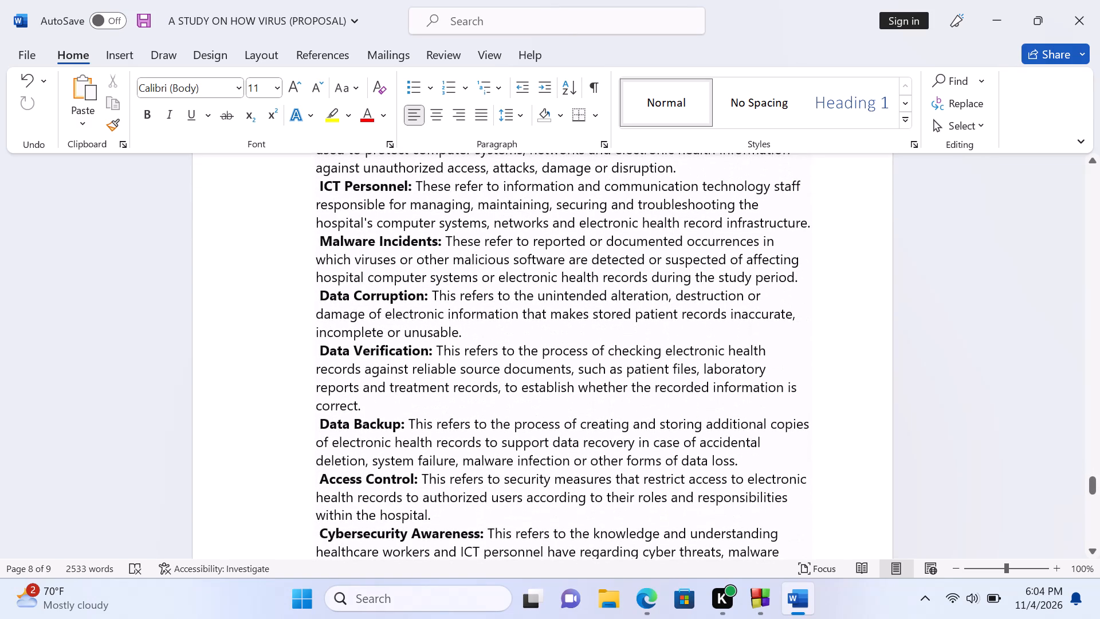
scroll(768, 472, down, 4)
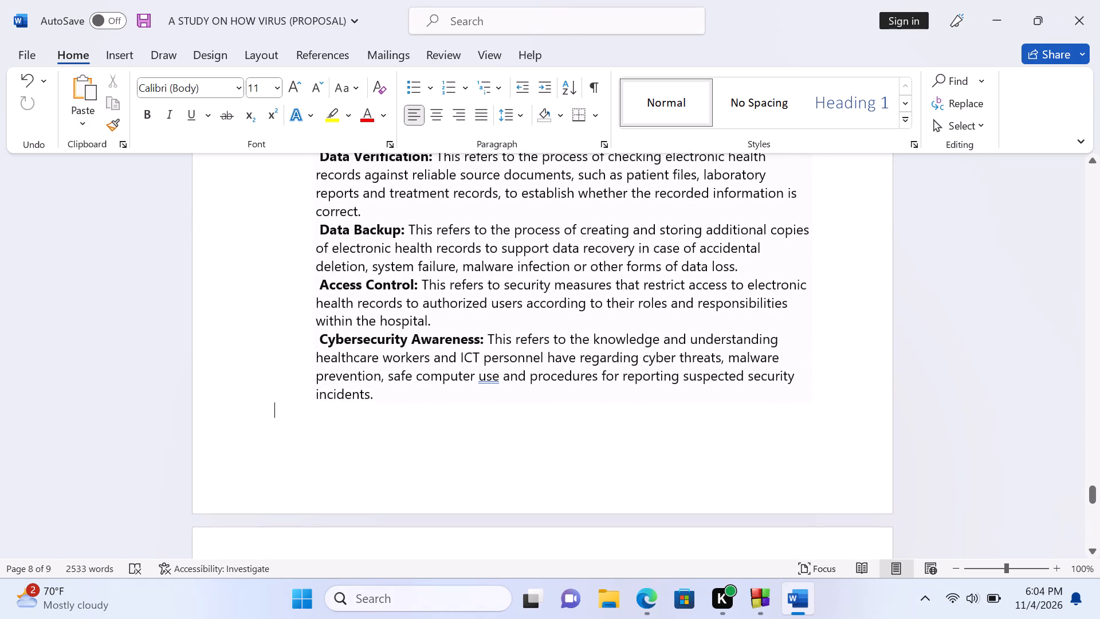
Examine the page after the Cybersecurity Awareness definition and look back over the definitions from ICT Personnel onward.
scroll(768, 472, down, 5)
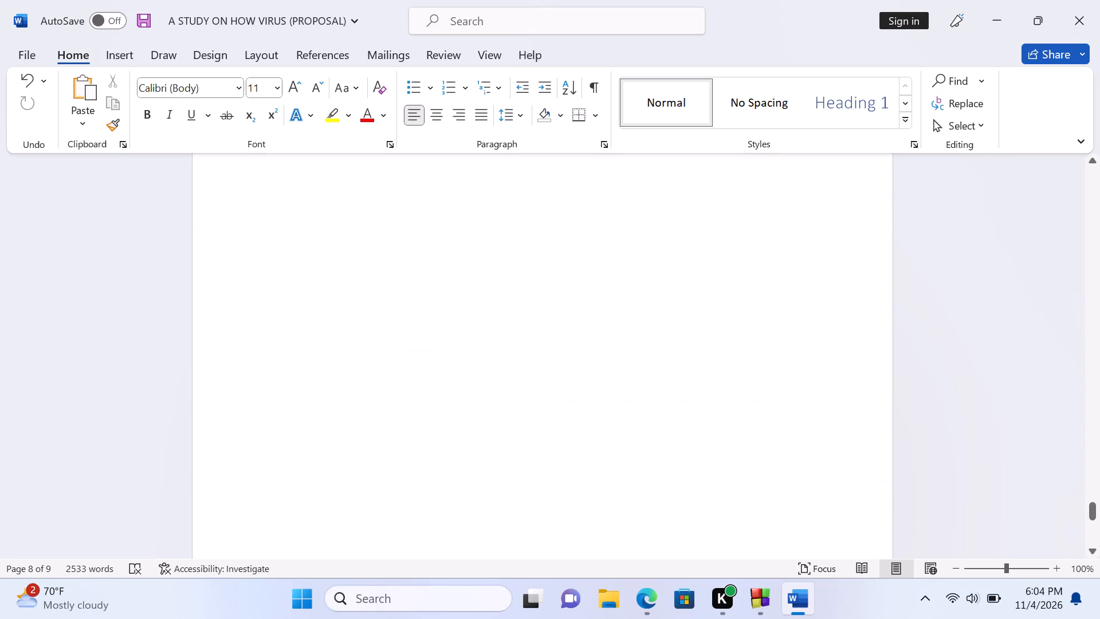
scroll(768, 472, down, 2)
scroll(768, 472, up, 6)
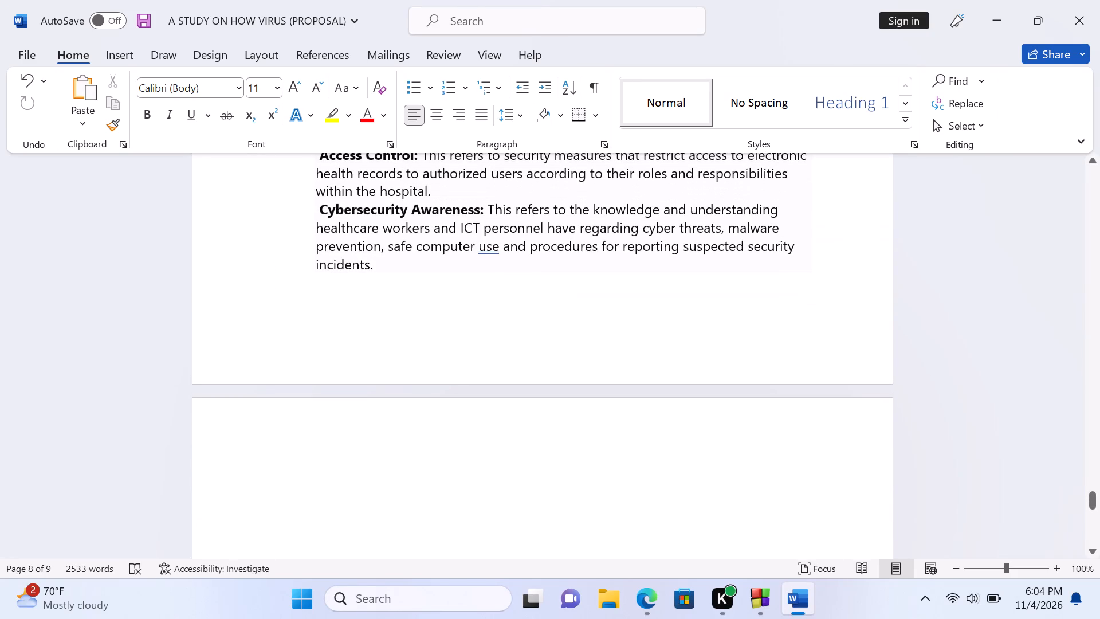
scroll(768, 472, down, 2)
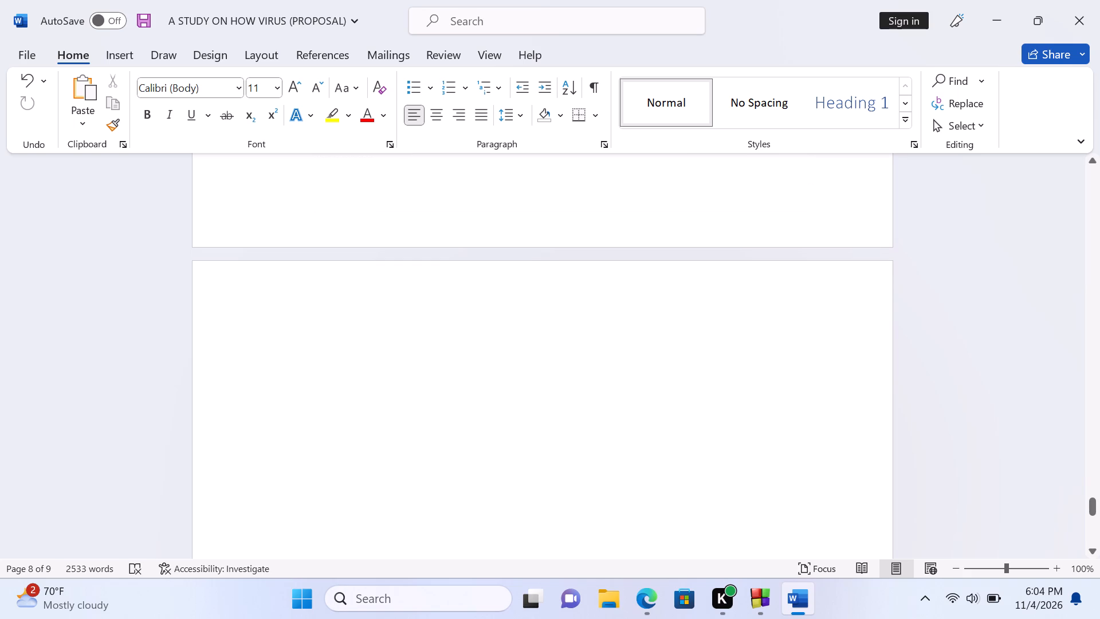
scroll(768, 472, down, 2)
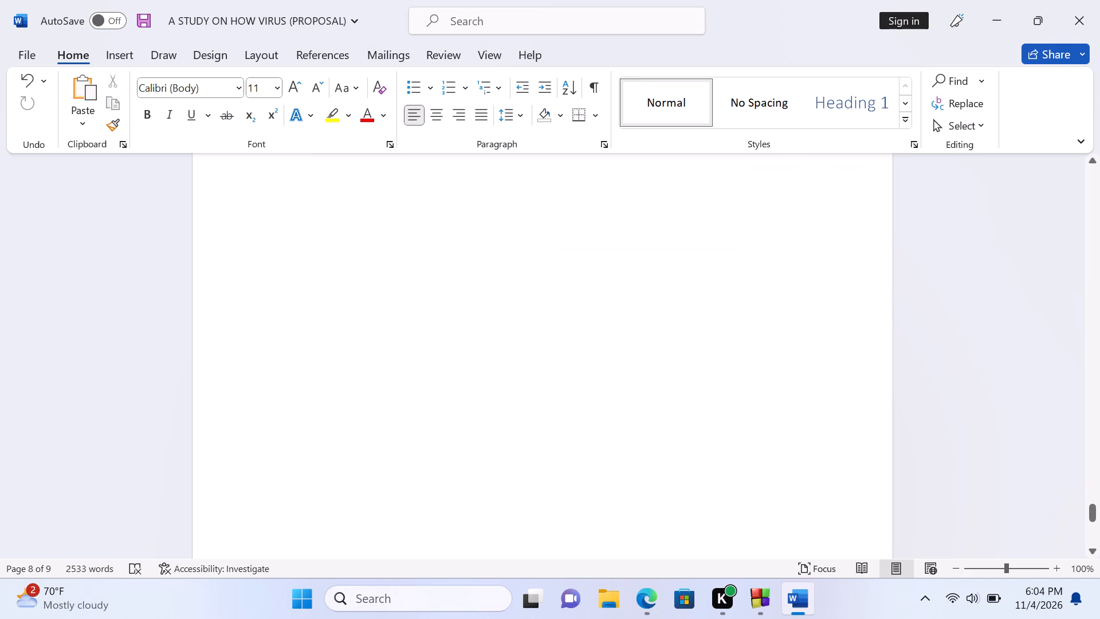
scroll(768, 472, up, 11)
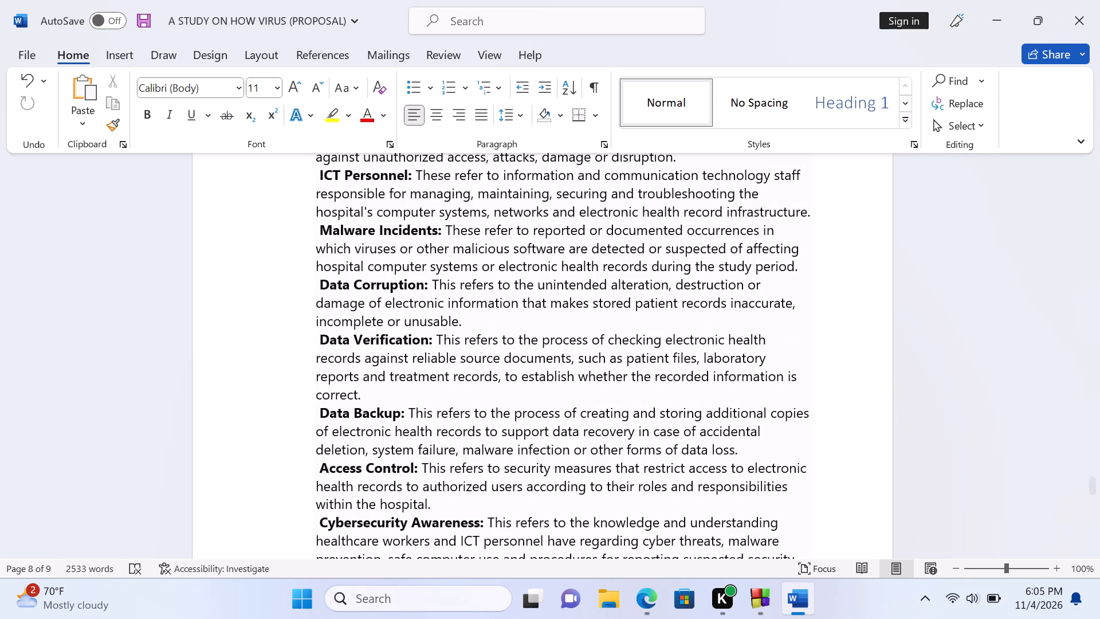
Recheck the closing definitions from Data Backup to Cybersecurity Awareness and the document's last page through to its end.
scroll(768, 472, down, 4)
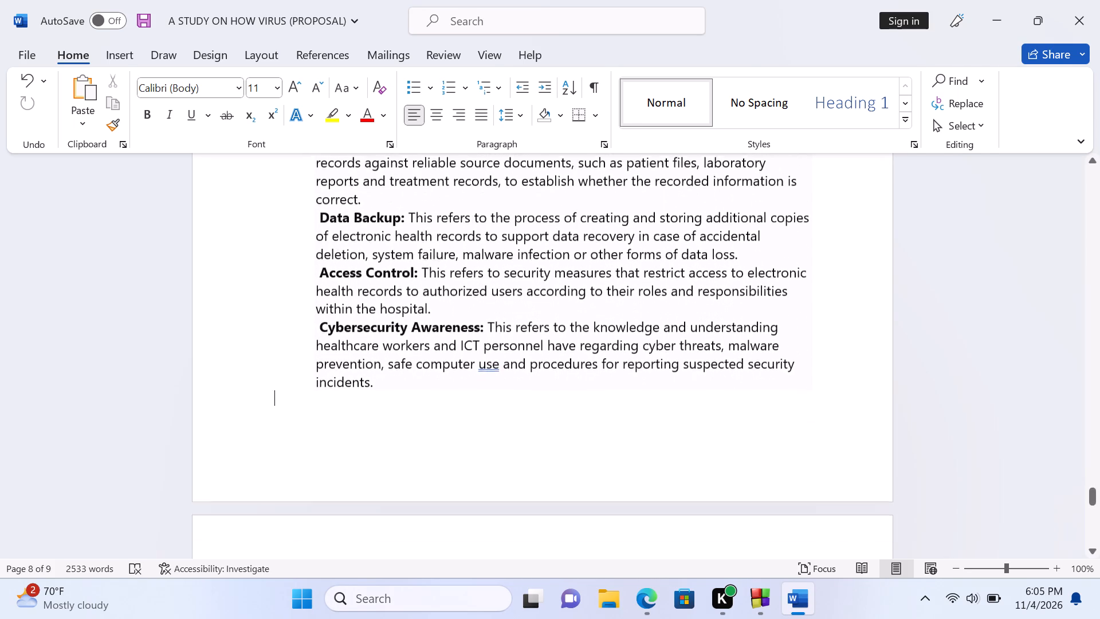
scroll(768, 472, down, 9)
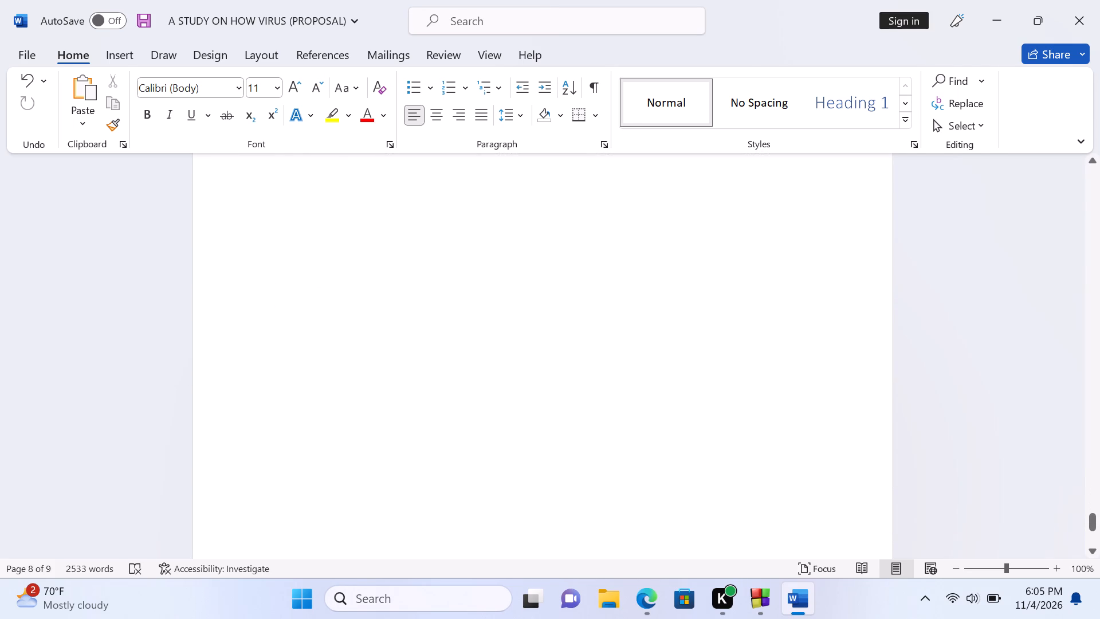
scroll(768, 472, down, 5)
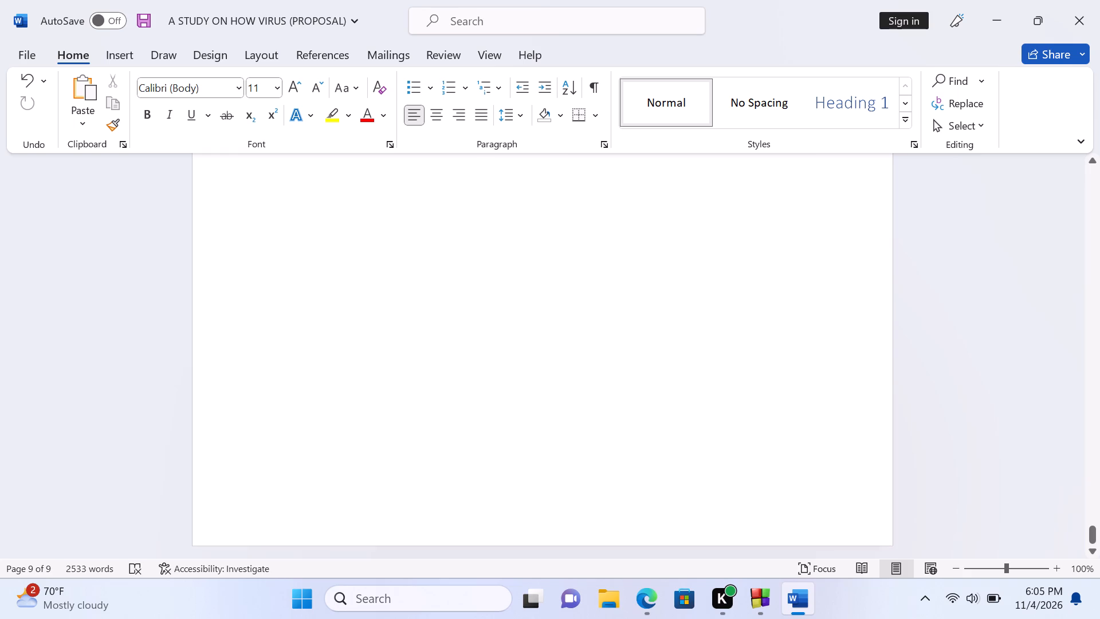
scroll(768, 472, up, 13)
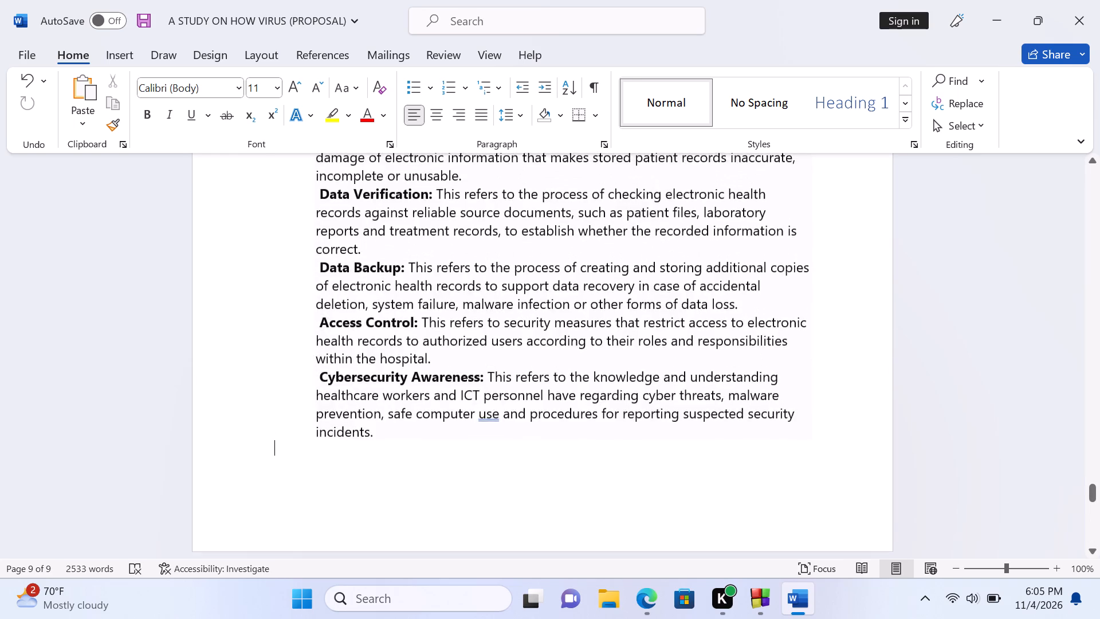
scroll(768, 472, up, 2)
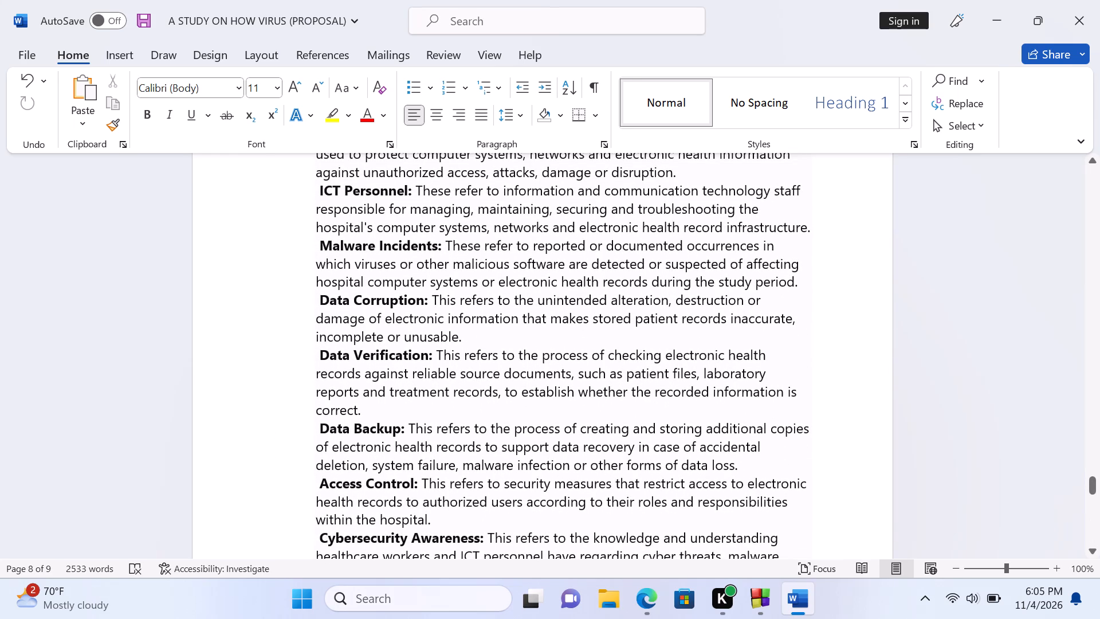
scroll(768, 472, down, 9)
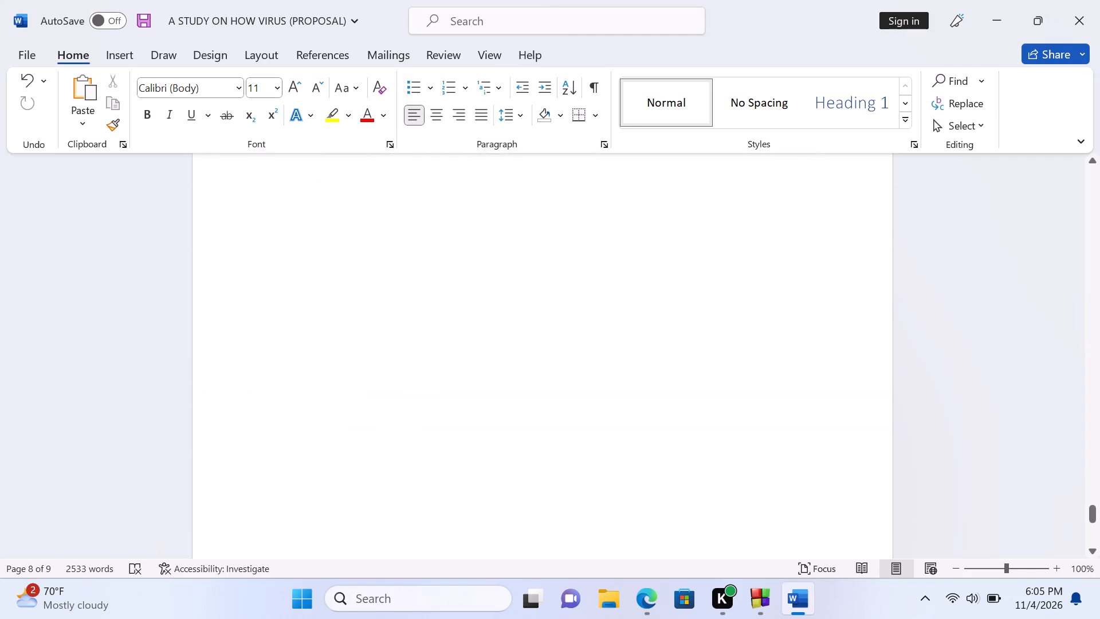
scroll(768, 472, left, 2)
scroll(877, 618, down, 3)
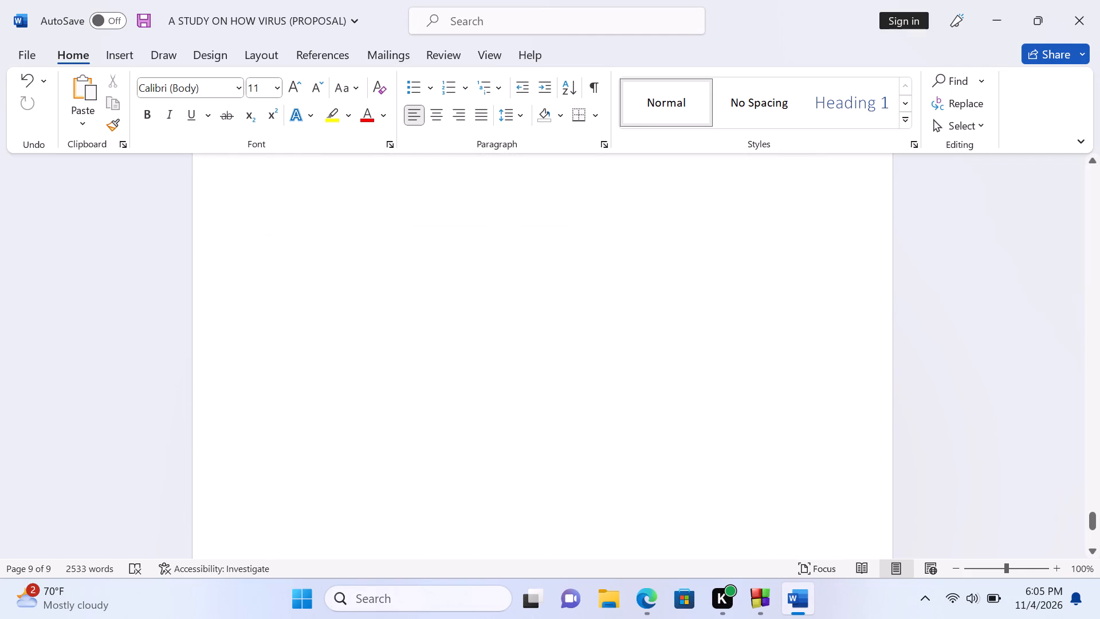
Review the proposal backwards from the last page to the Hospital Management paragraph, and return to the References list.
scroll(564, 332, up, 15)
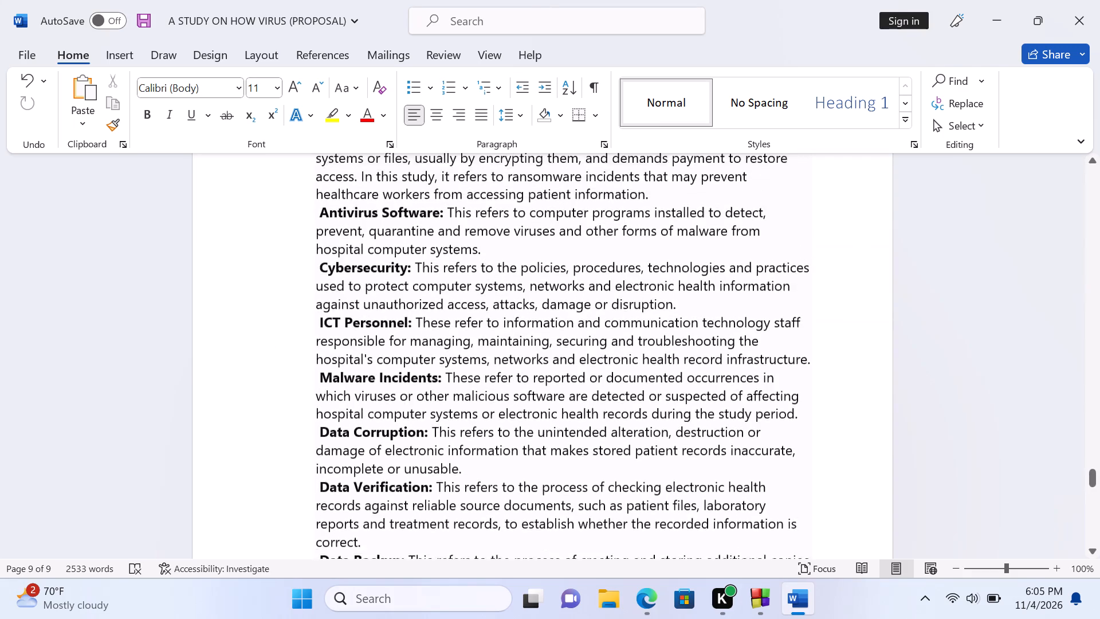
scroll(564, 332, up, 16)
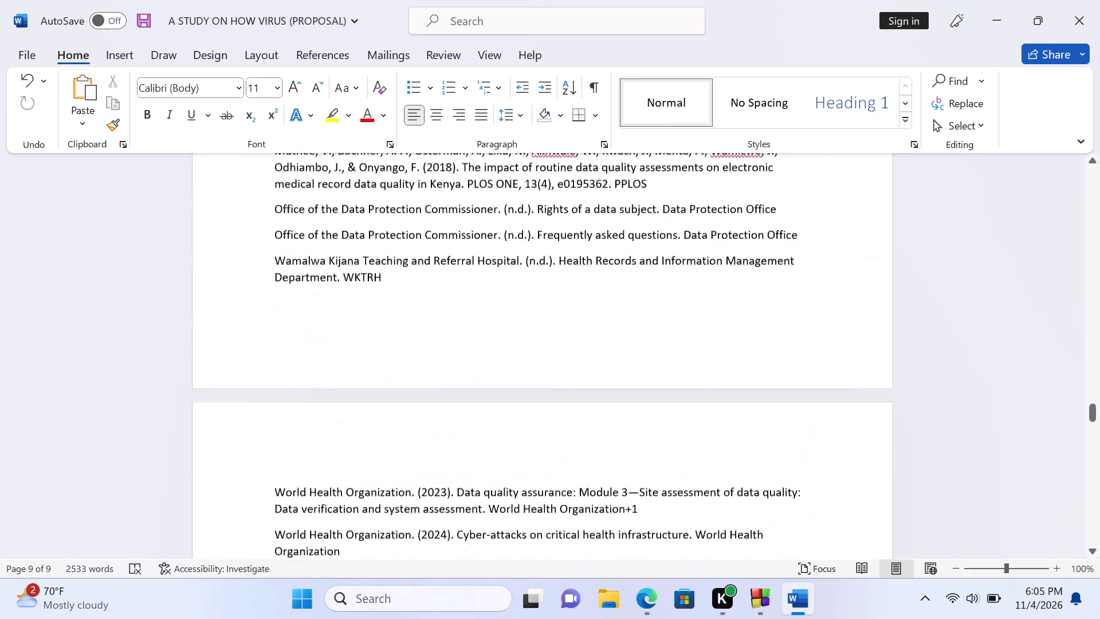
scroll(564, 332, up, 9)
scroll(564, 332, down, 1)
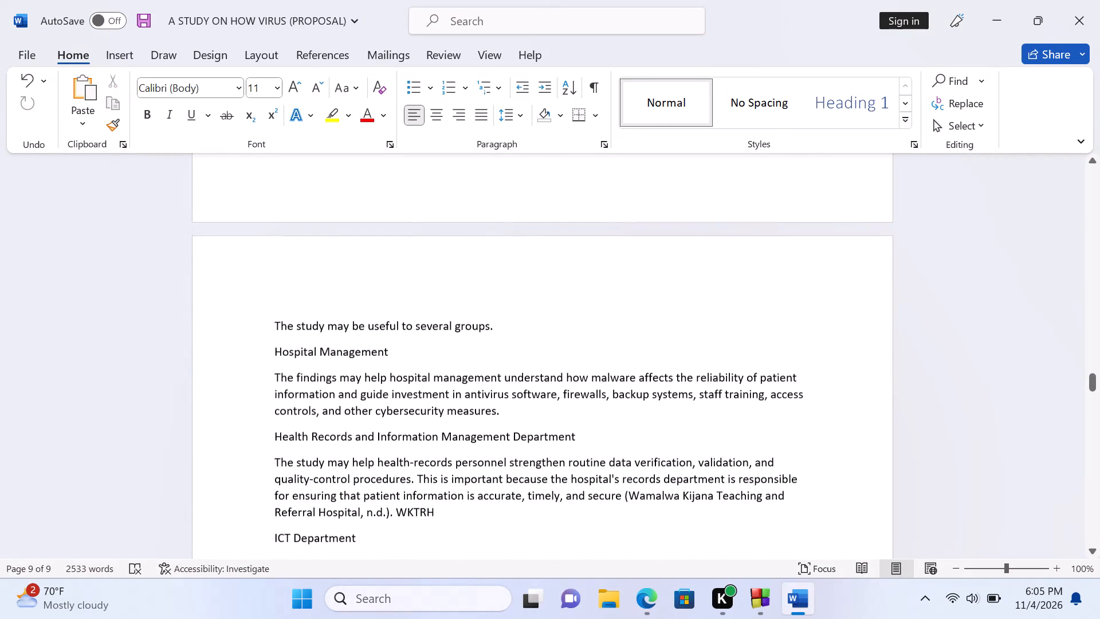
scroll(564, 332, down, 9)
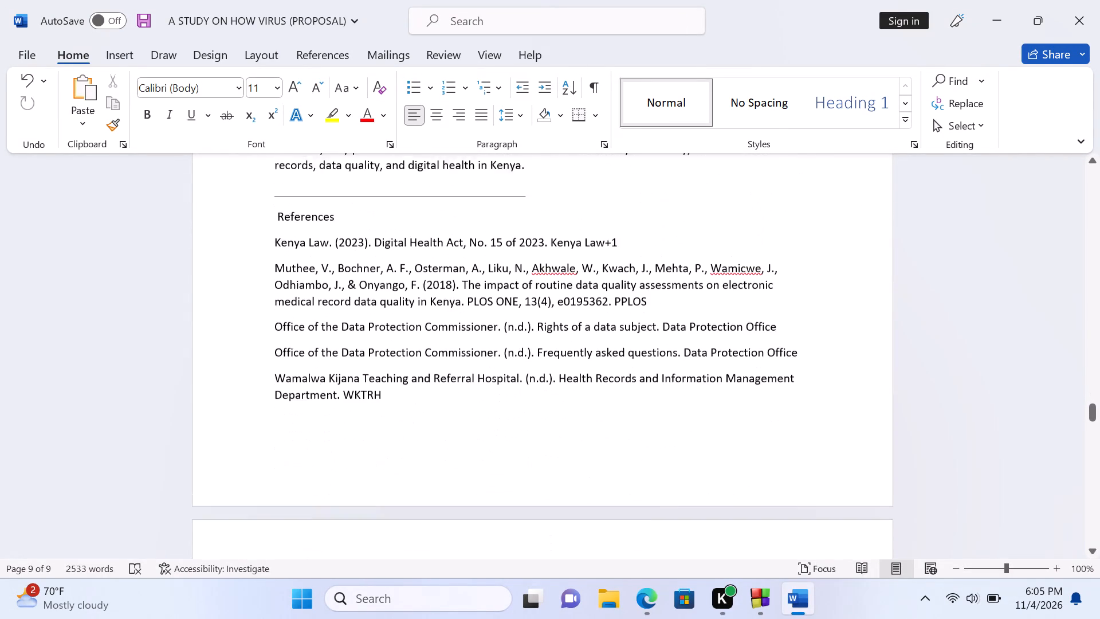
Compare the text formatting of the last World Health Organization references with the introductory paragraph of Operational Definitions of Terms.
scroll(564, 332, down, 8)
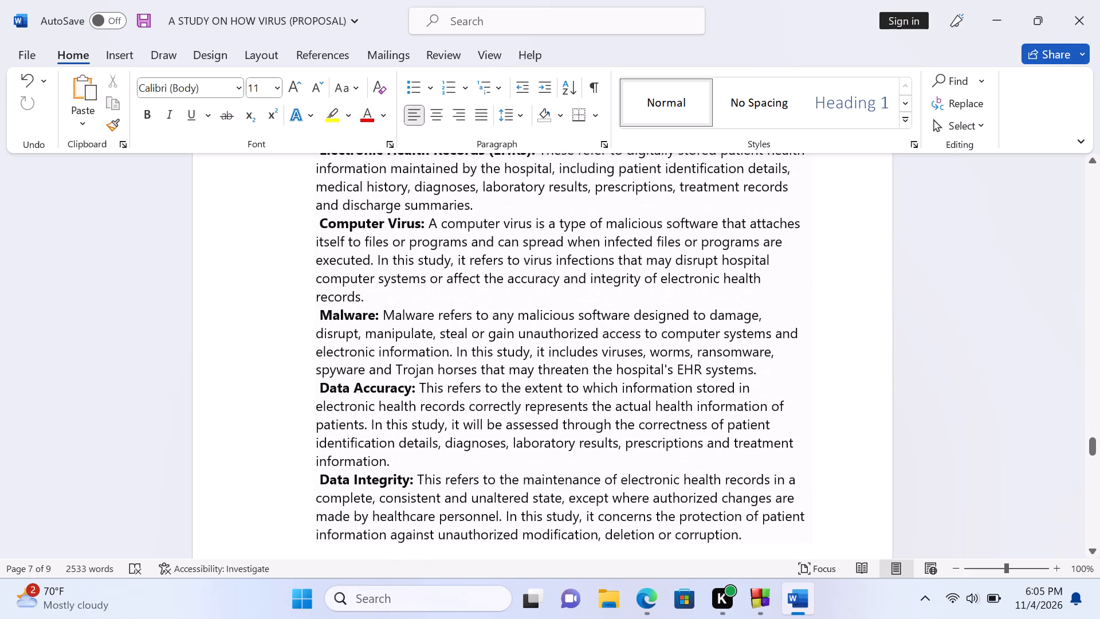
scroll(564, 332, down, 2)
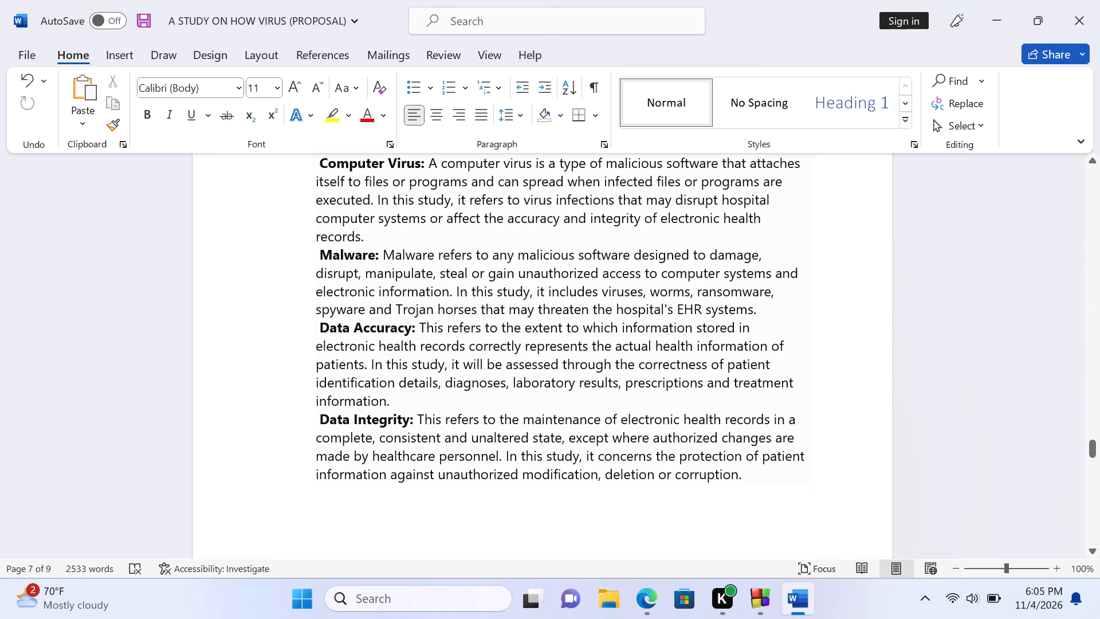
scroll(564, 332, up, 8)
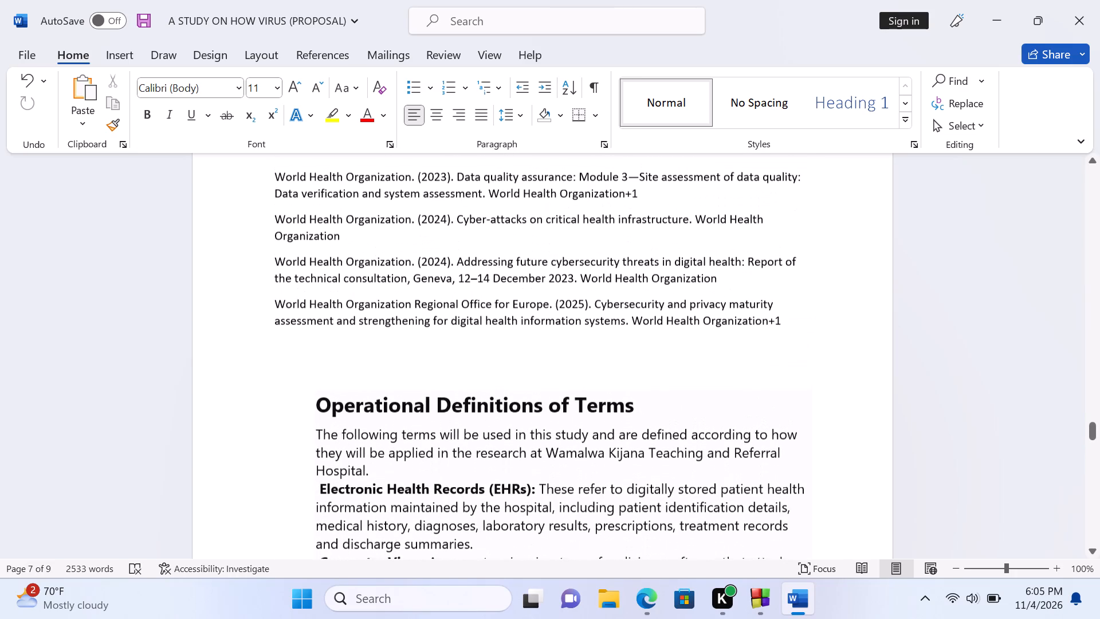
click(272, 268)
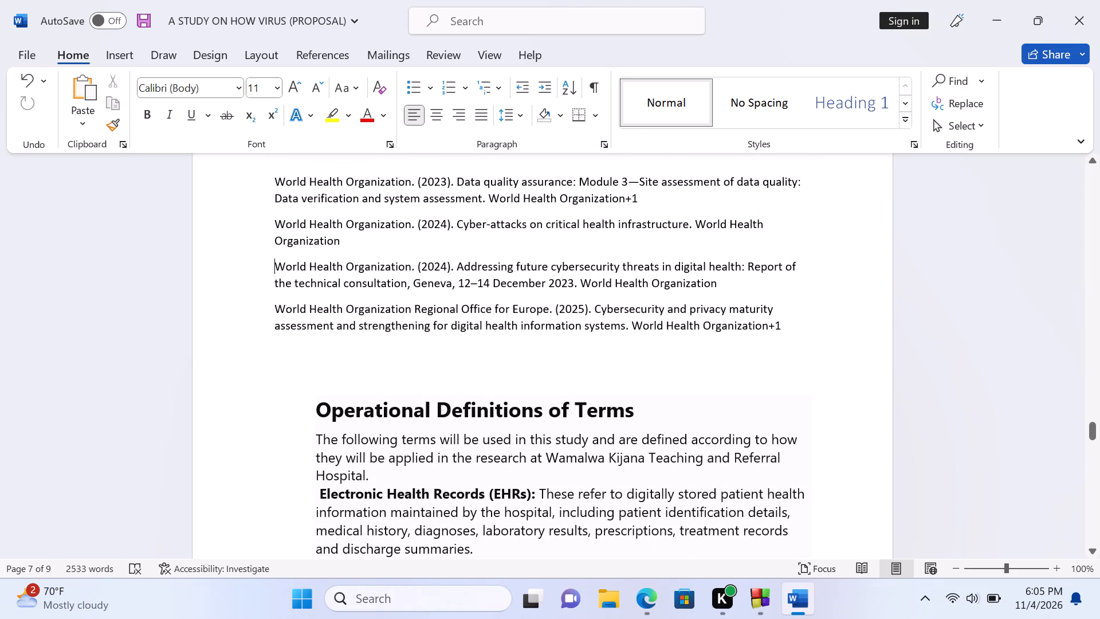
drag(272, 268, 517, 298)
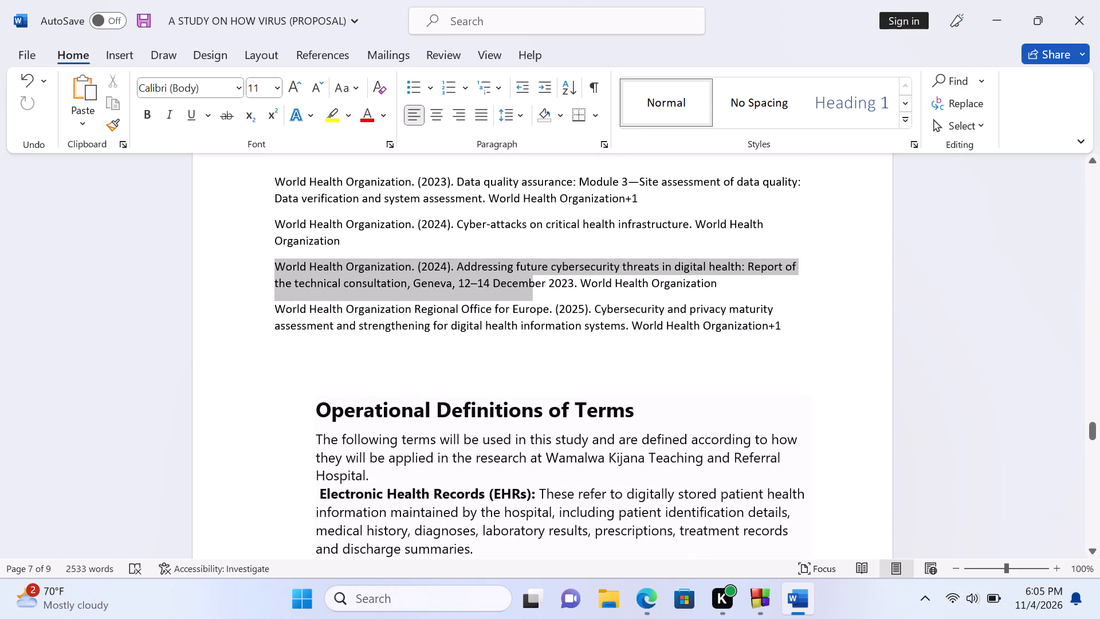
drag(517, 298, 535, 303)
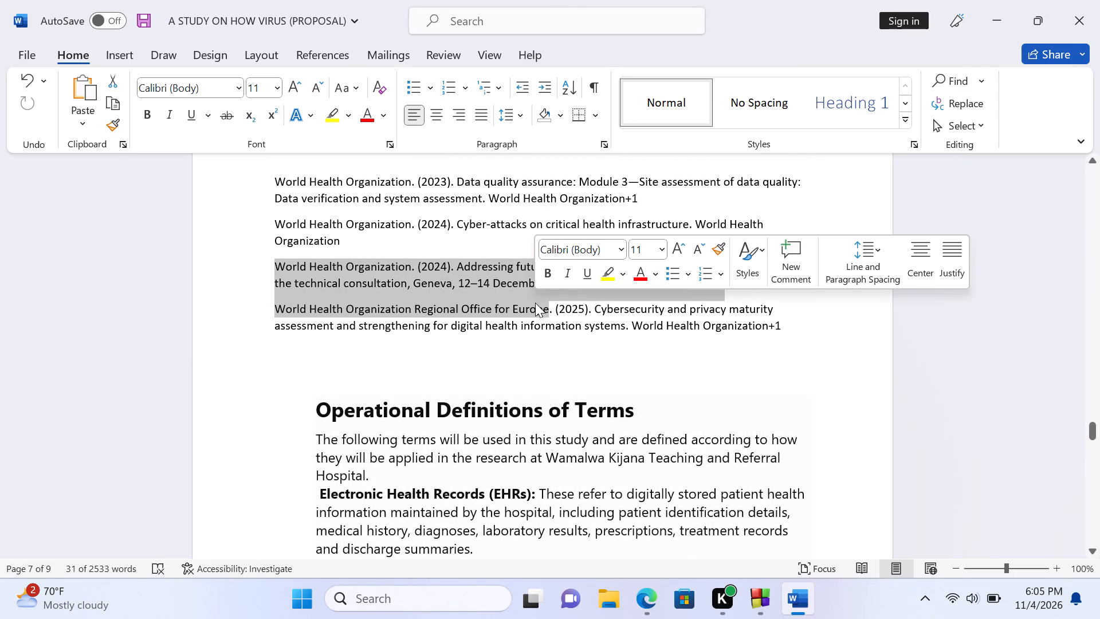
click(320, 355)
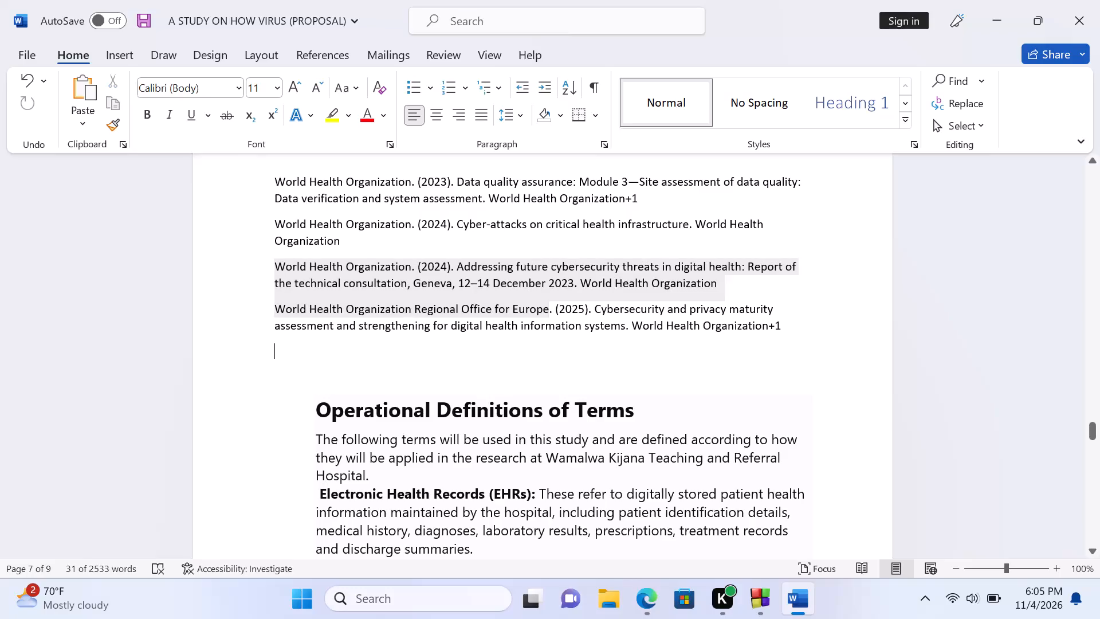
drag(314, 442, 522, 475)
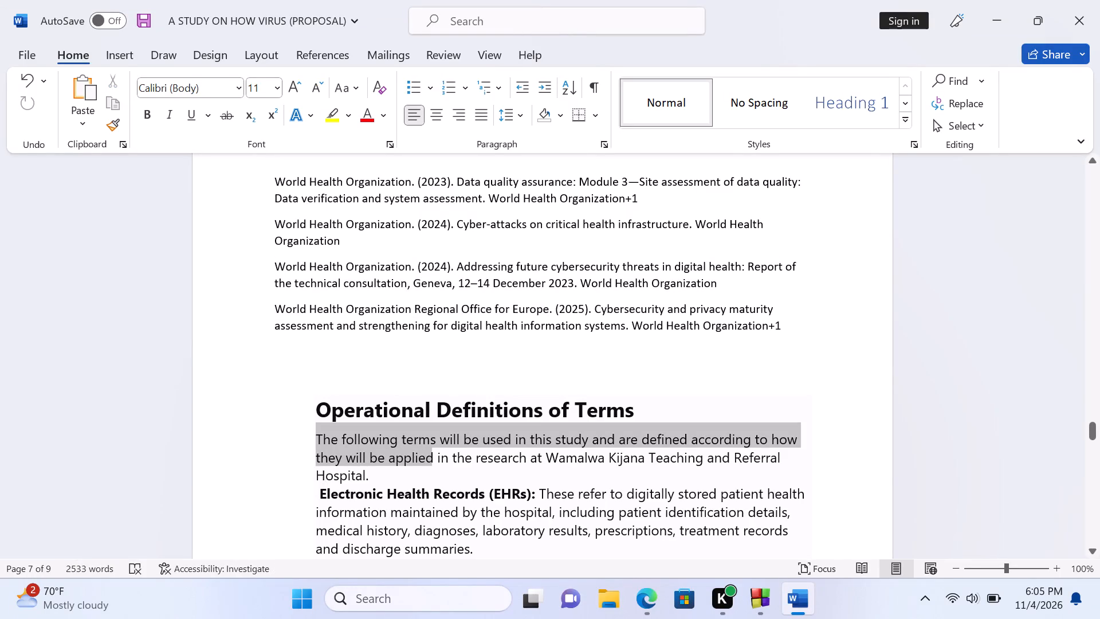
drag(522, 475, 530, 479)
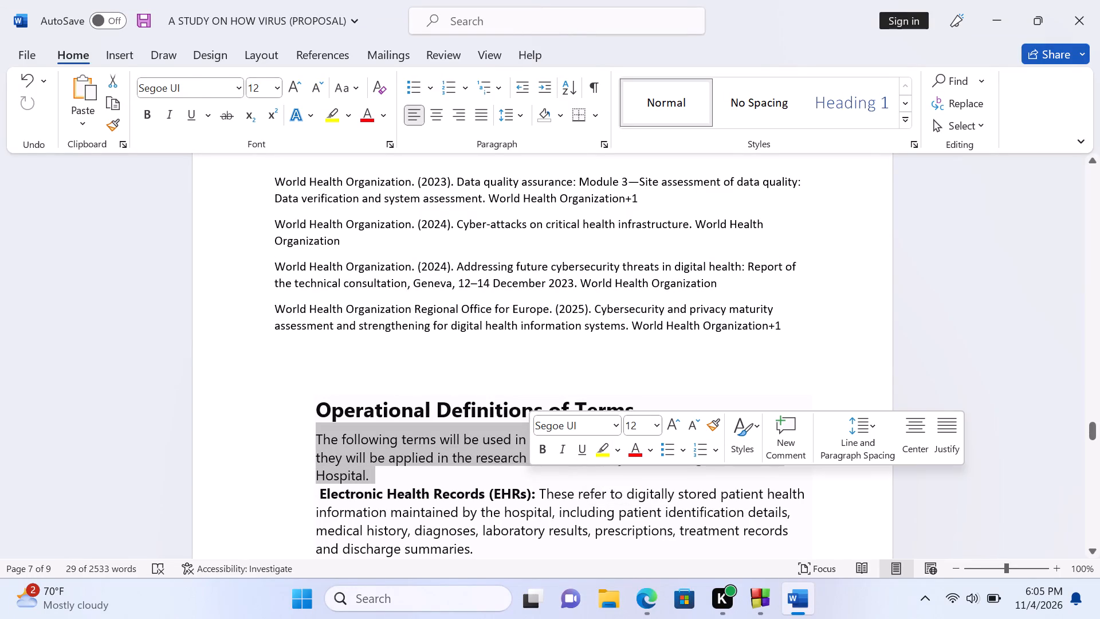
click(277, 485)
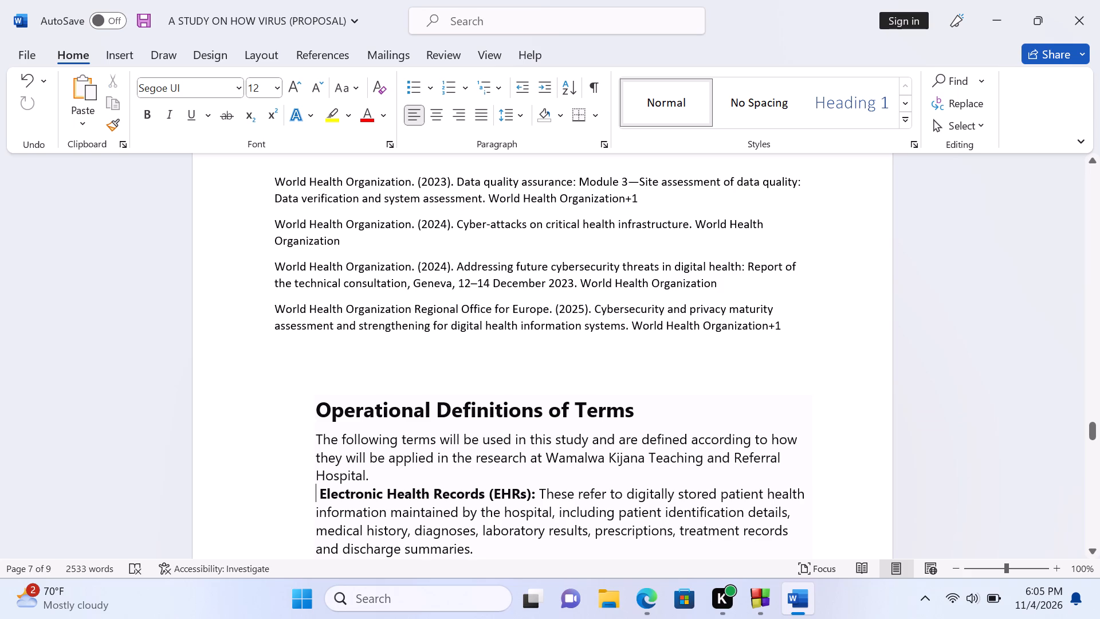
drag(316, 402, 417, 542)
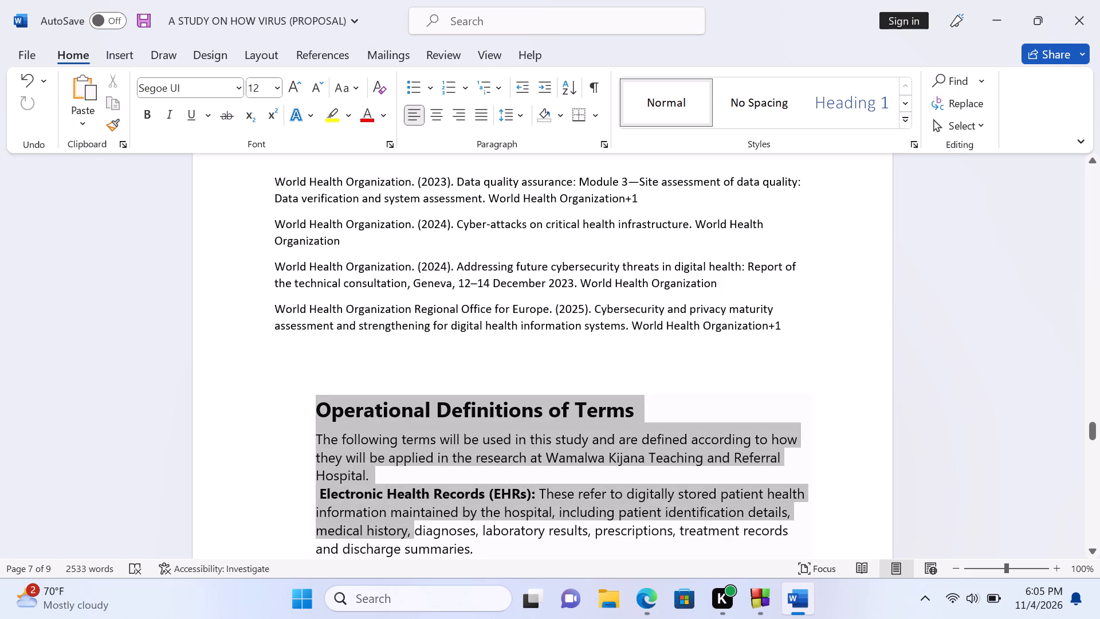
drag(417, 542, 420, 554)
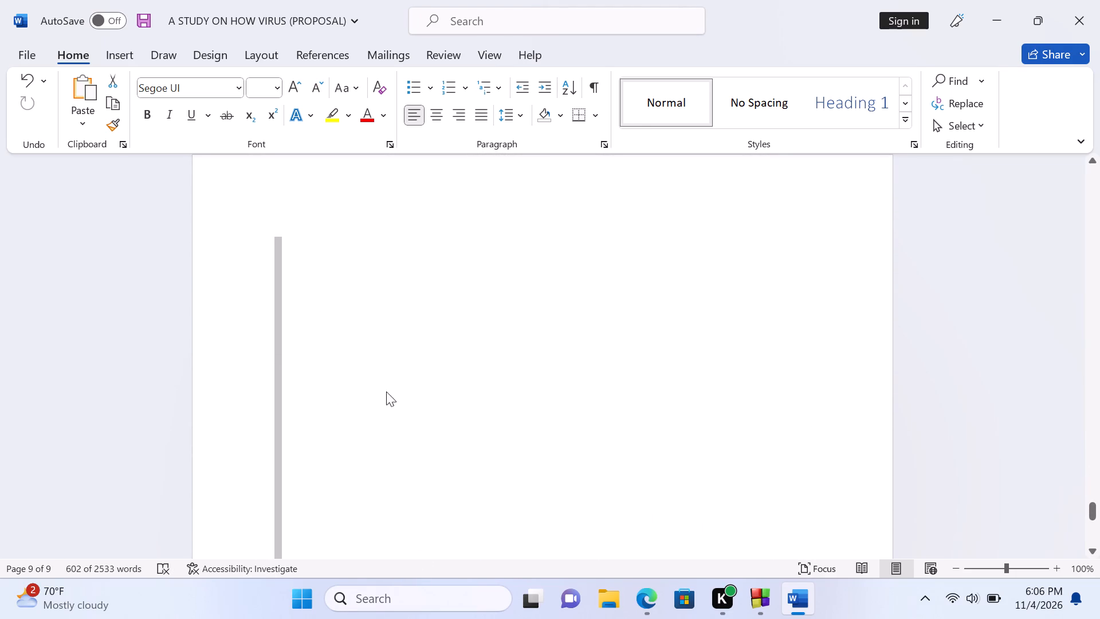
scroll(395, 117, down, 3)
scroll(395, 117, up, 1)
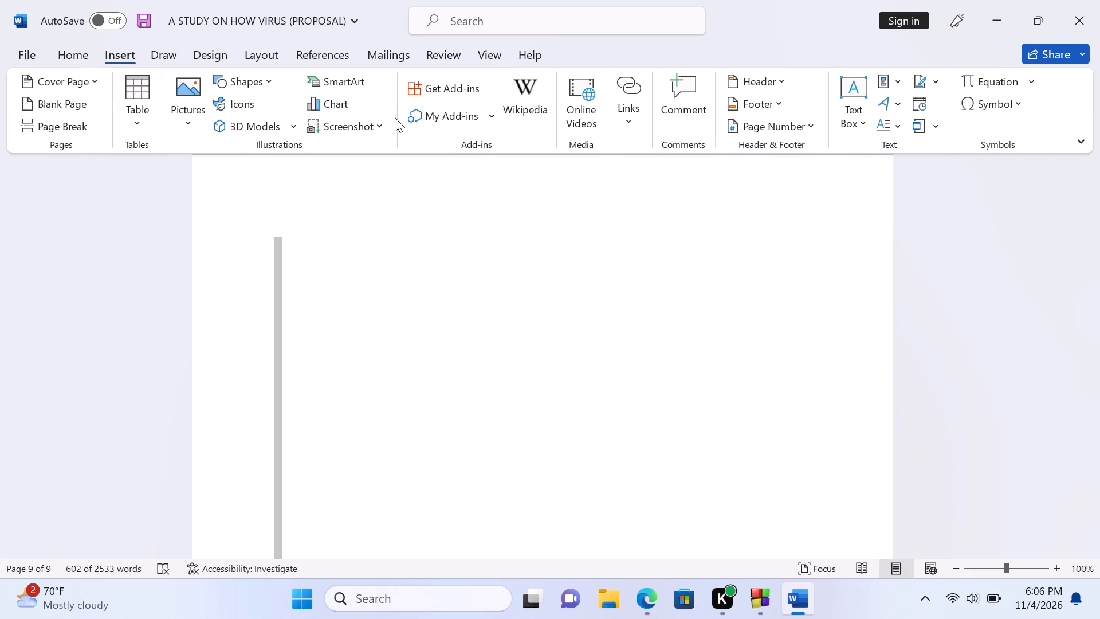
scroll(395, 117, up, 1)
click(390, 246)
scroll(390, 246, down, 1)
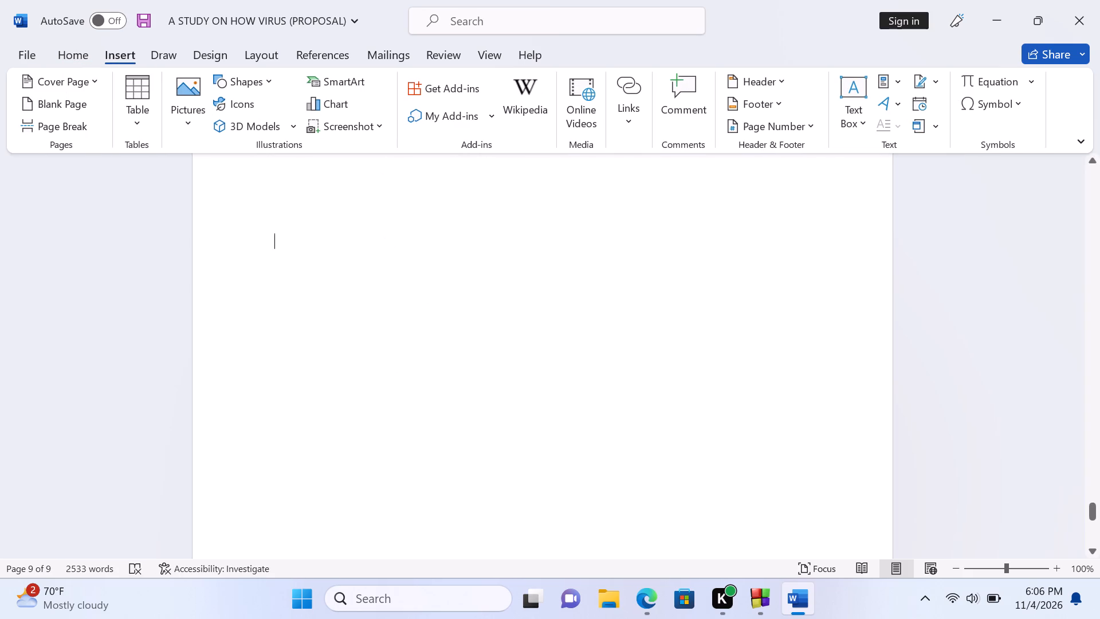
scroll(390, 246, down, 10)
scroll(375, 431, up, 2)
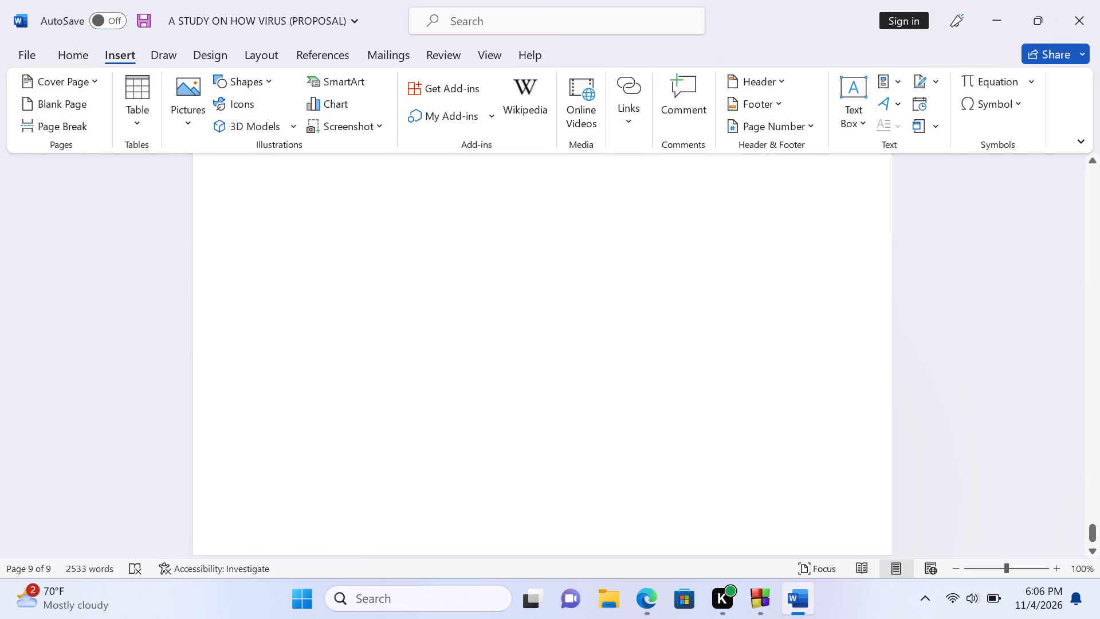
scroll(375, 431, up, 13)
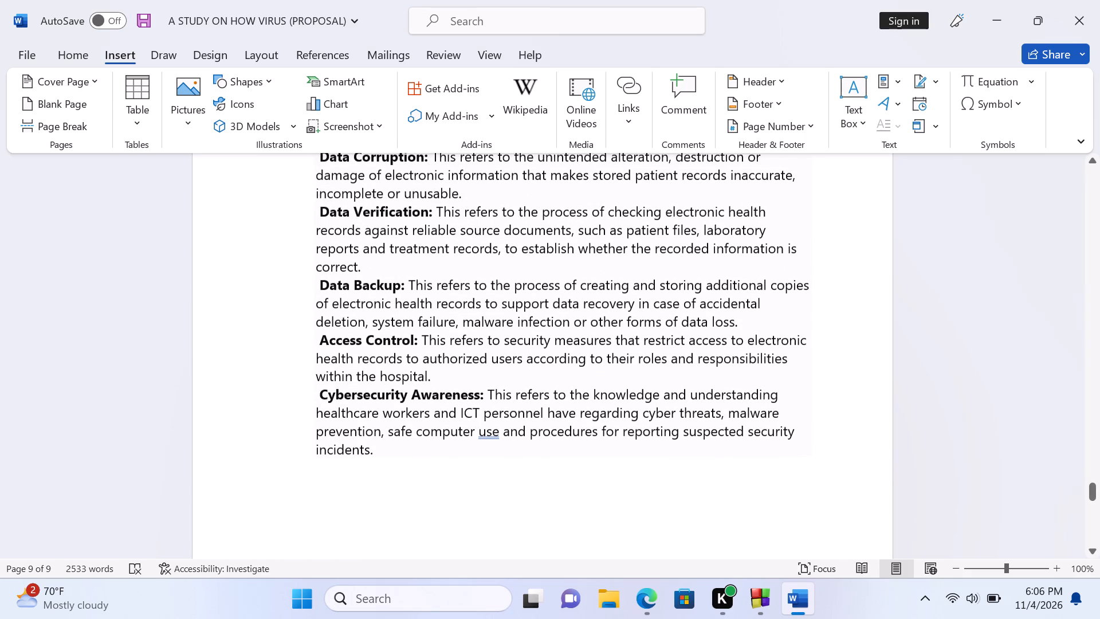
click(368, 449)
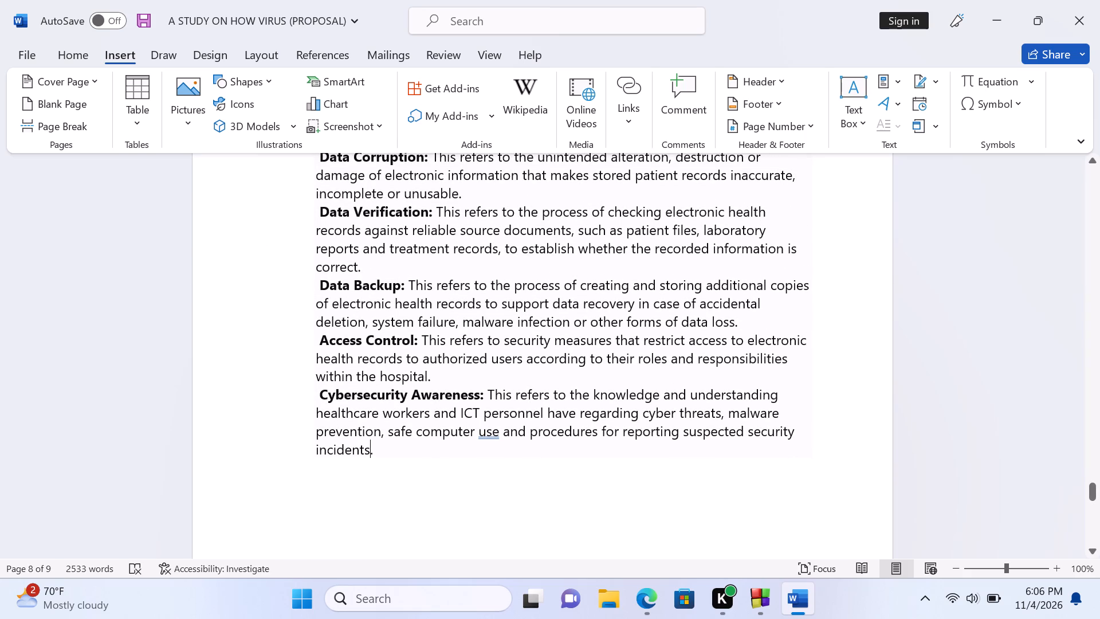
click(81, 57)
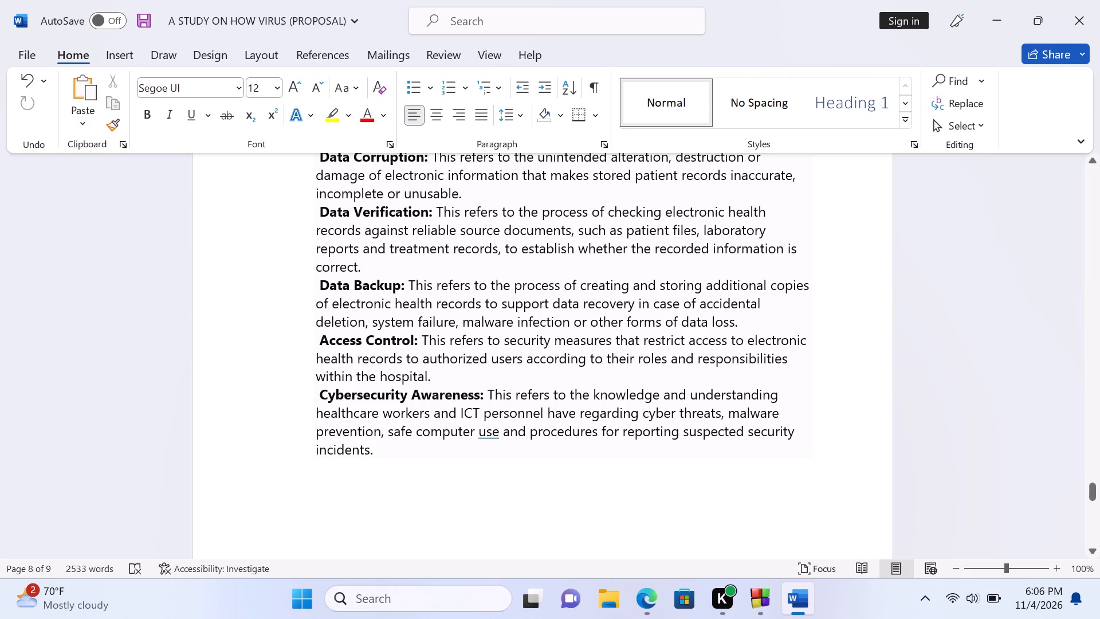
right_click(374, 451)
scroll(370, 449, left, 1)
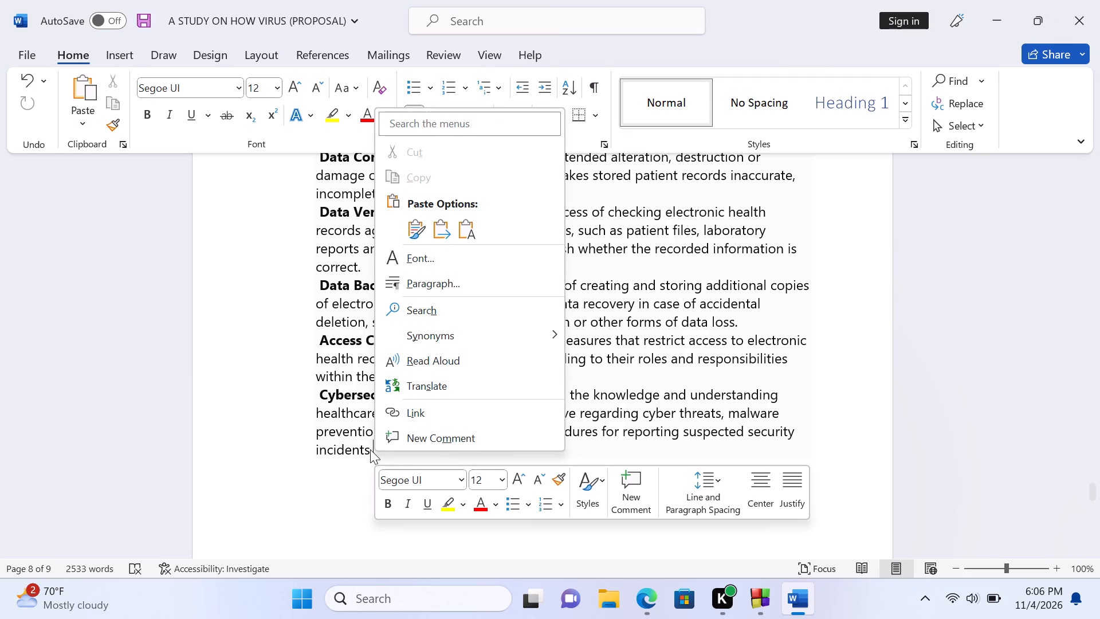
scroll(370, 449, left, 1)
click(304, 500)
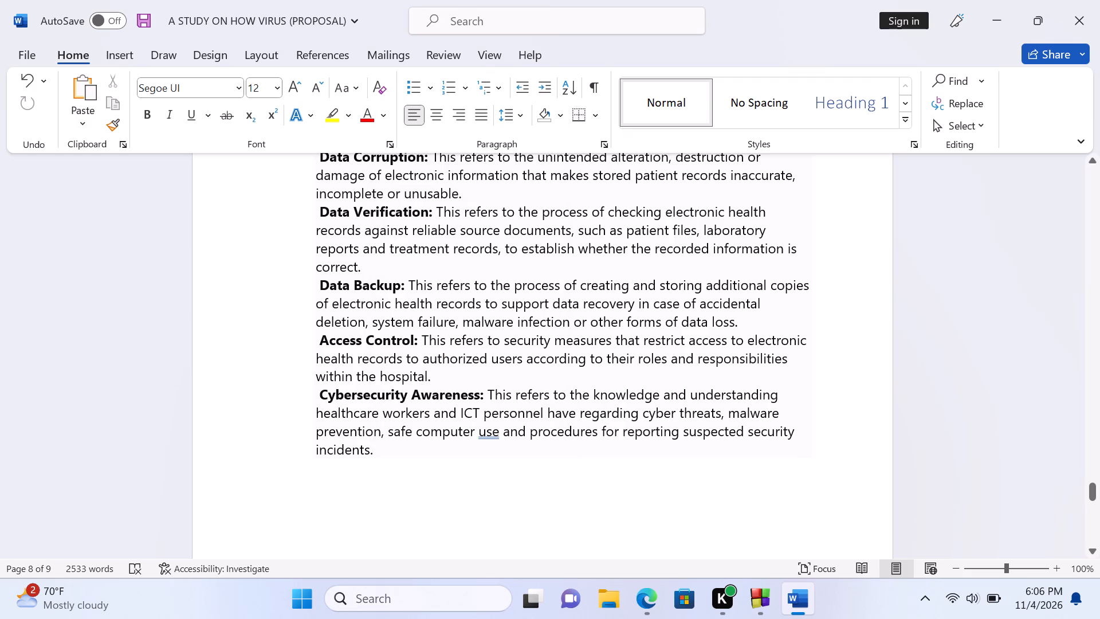
Set the whole Operational Definitions of Terms section, from its heading through the Cybersecurity Awareness definition, to font size 11.
scroll(312, 280, up, 15)
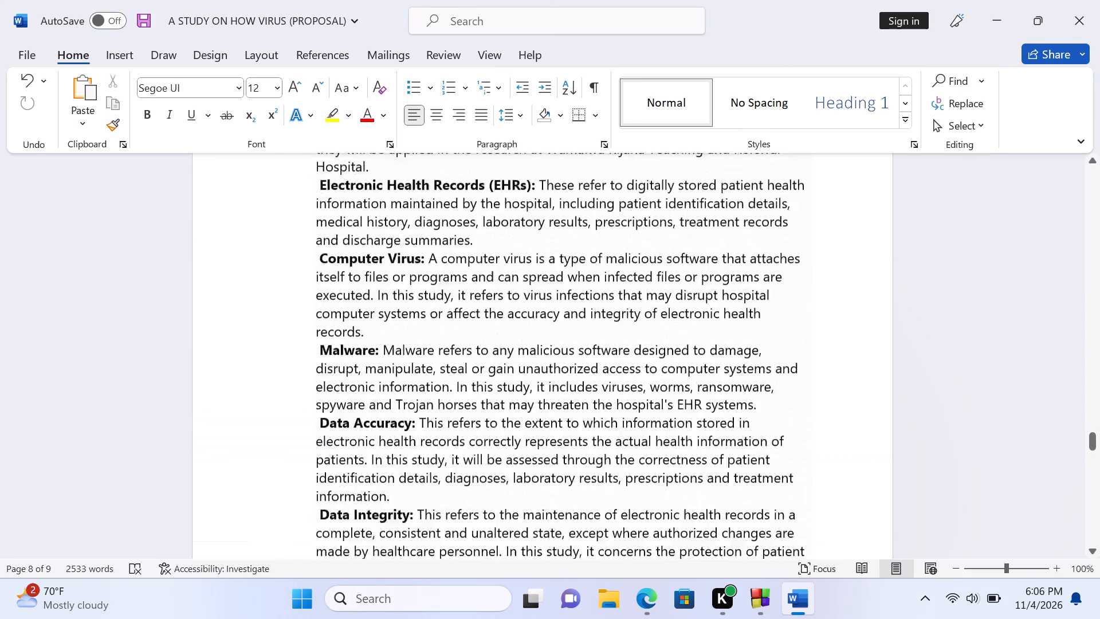
scroll(312, 280, up, 1)
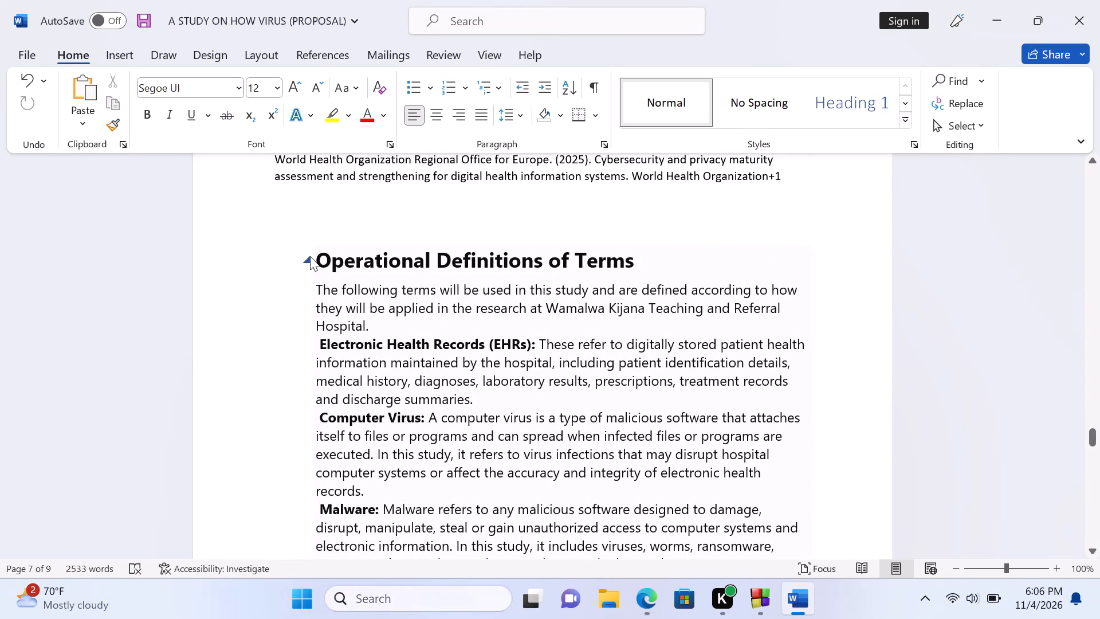
click(311, 252)
scroll(311, 252, right, 2)
drag(314, 259, 450, 453)
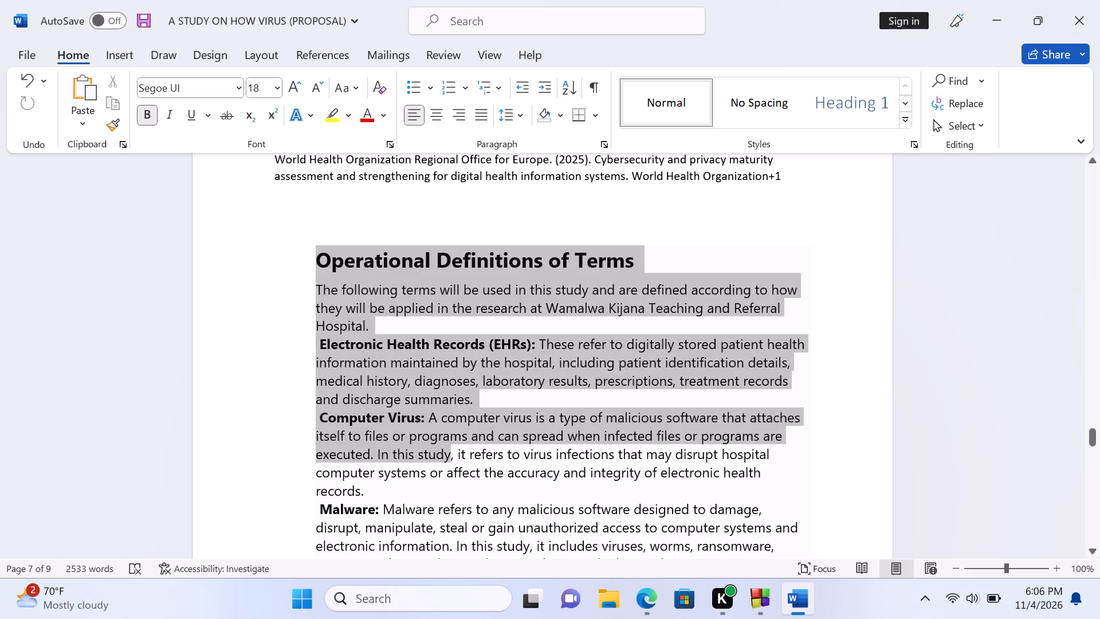
drag(450, 453, 396, 416)
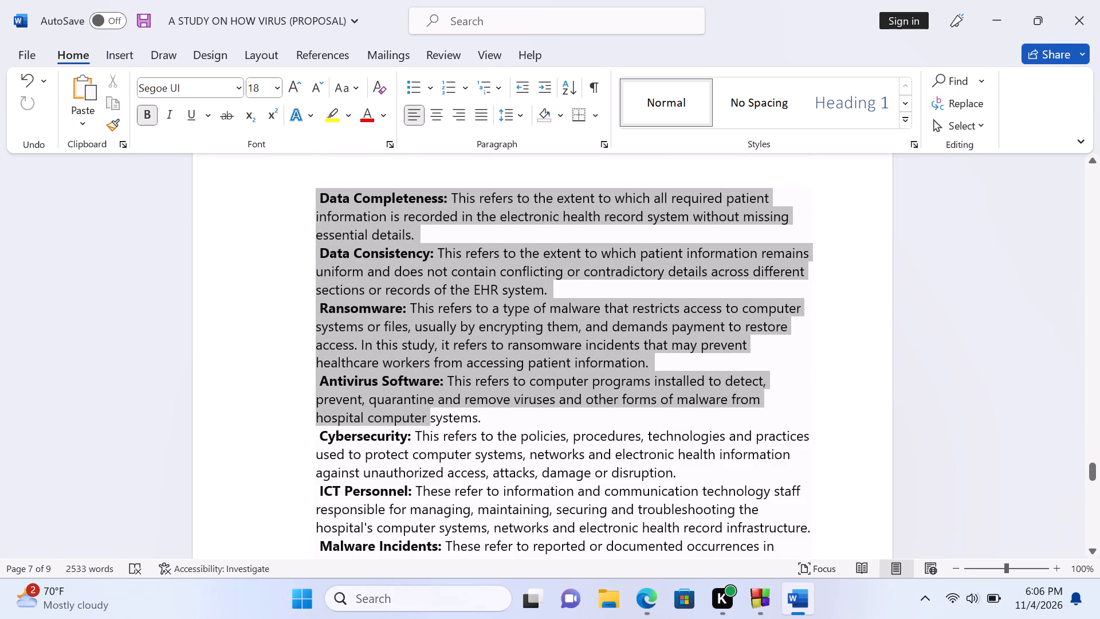
drag(396, 416, 494, 542)
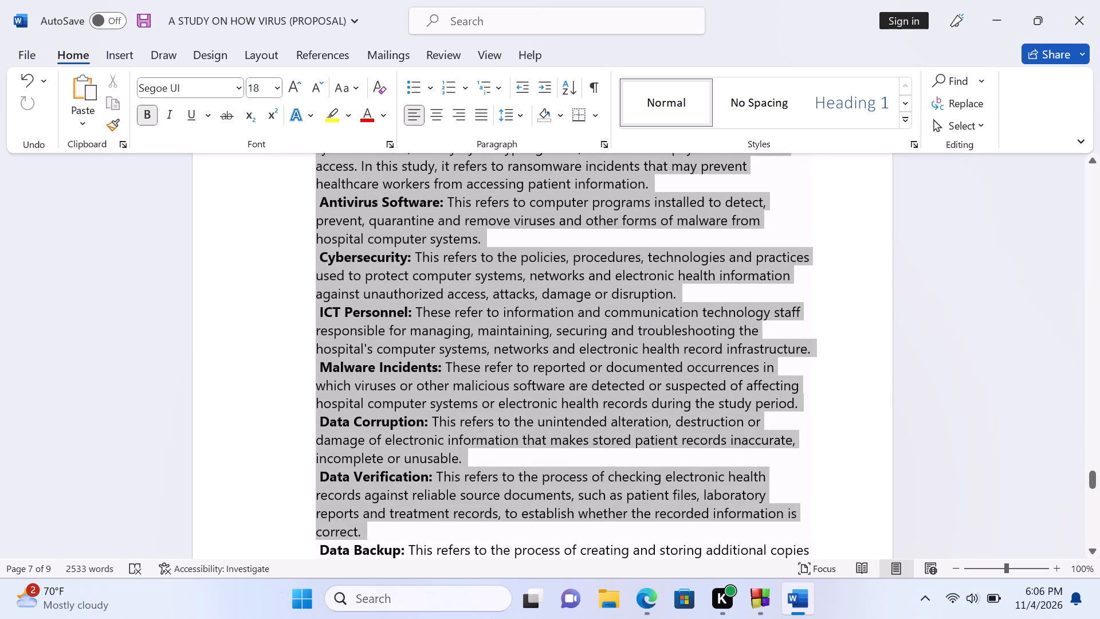
drag(494, 542, 384, 221)
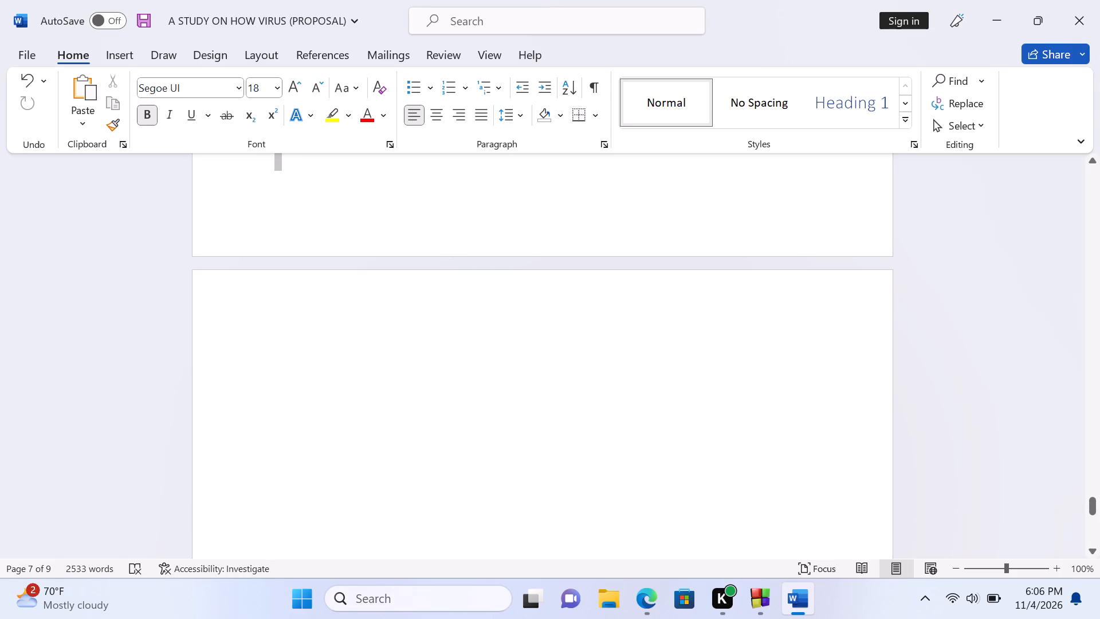
drag(384, 221, 438, 522)
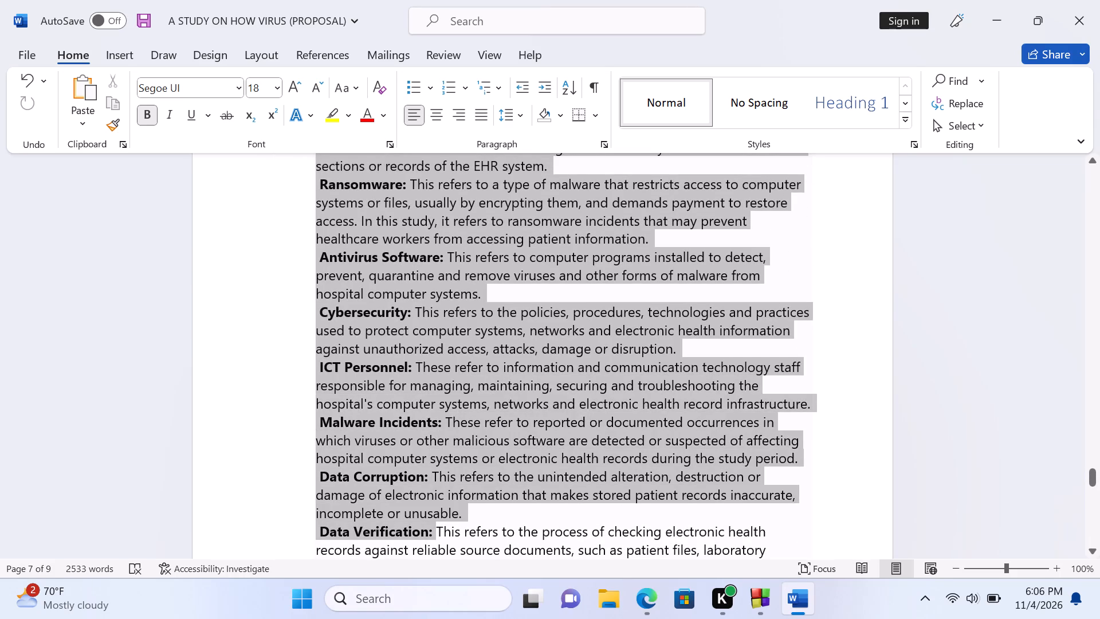
drag(438, 522, 466, 618)
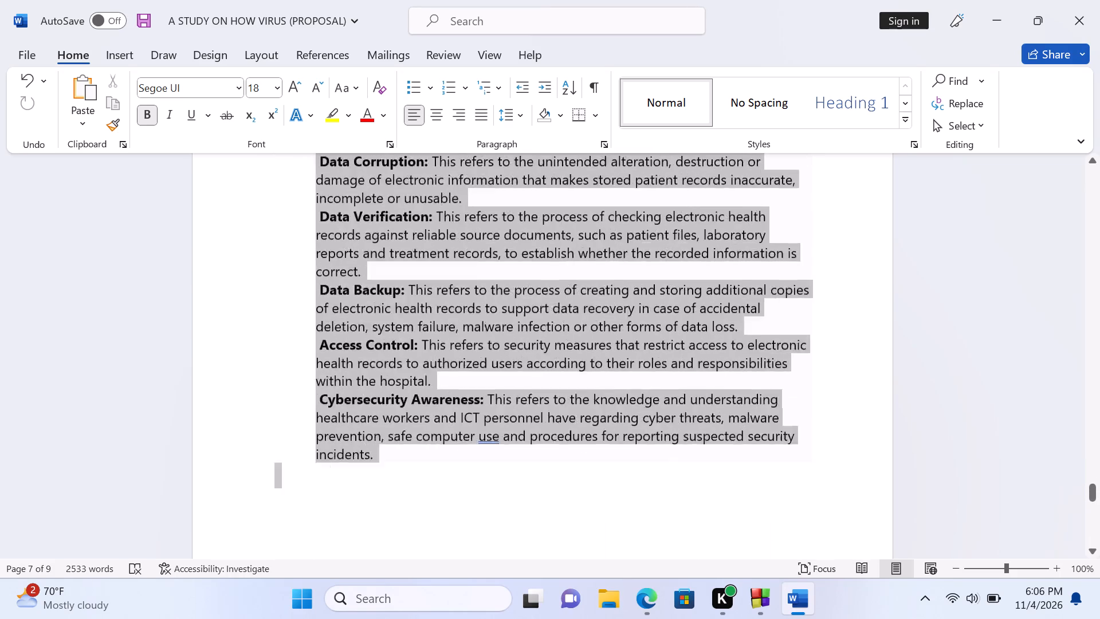
drag(466, 618, 408, 174)
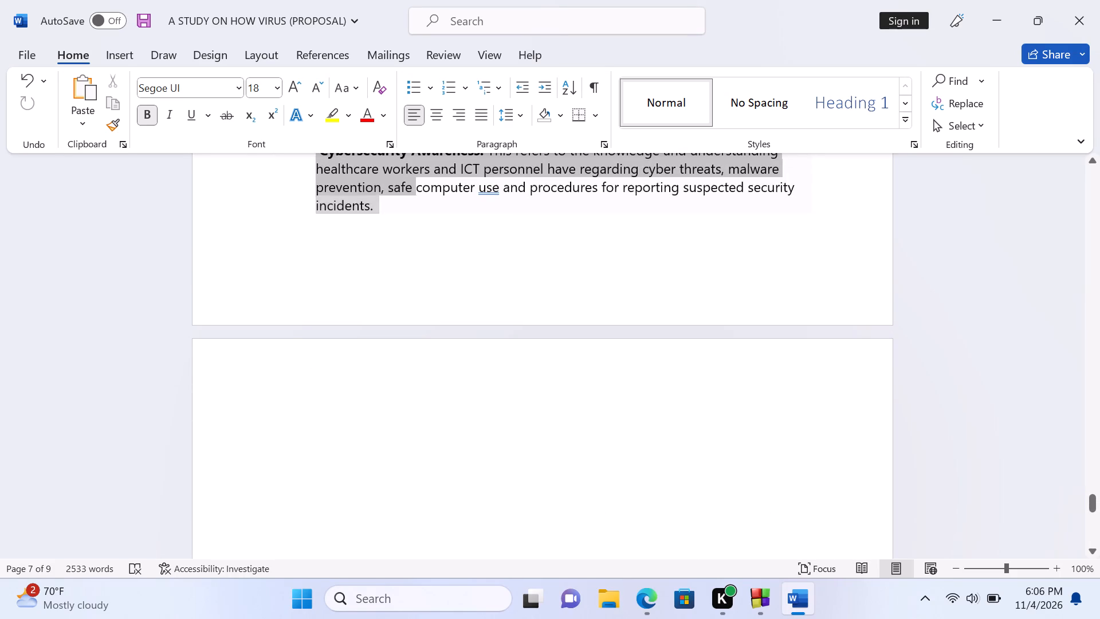
drag(408, 174, 427, 253)
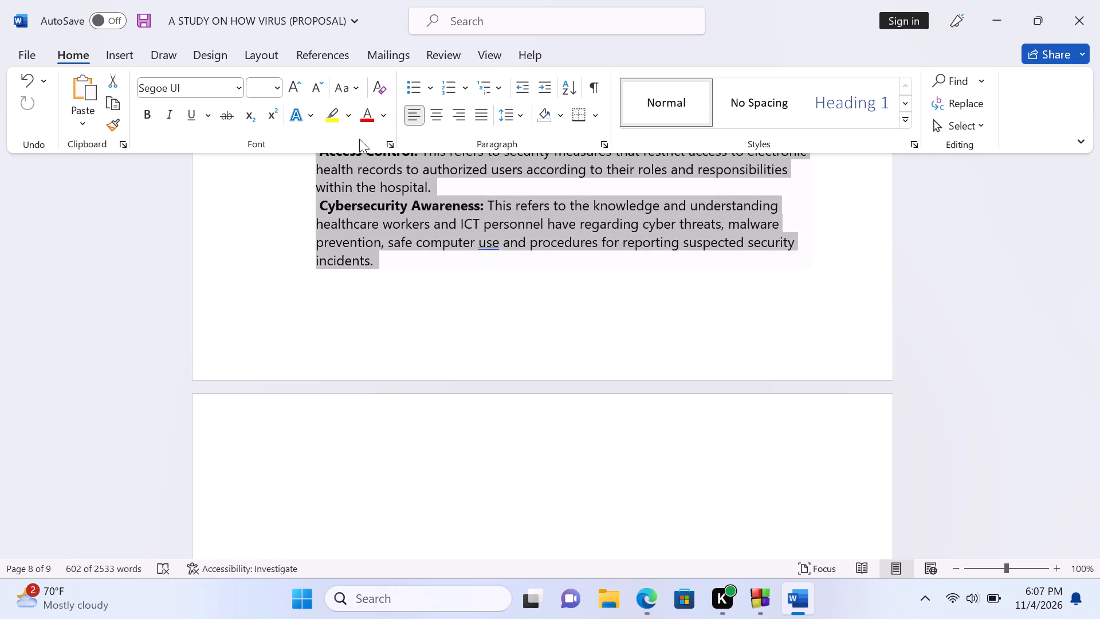
click(278, 87)
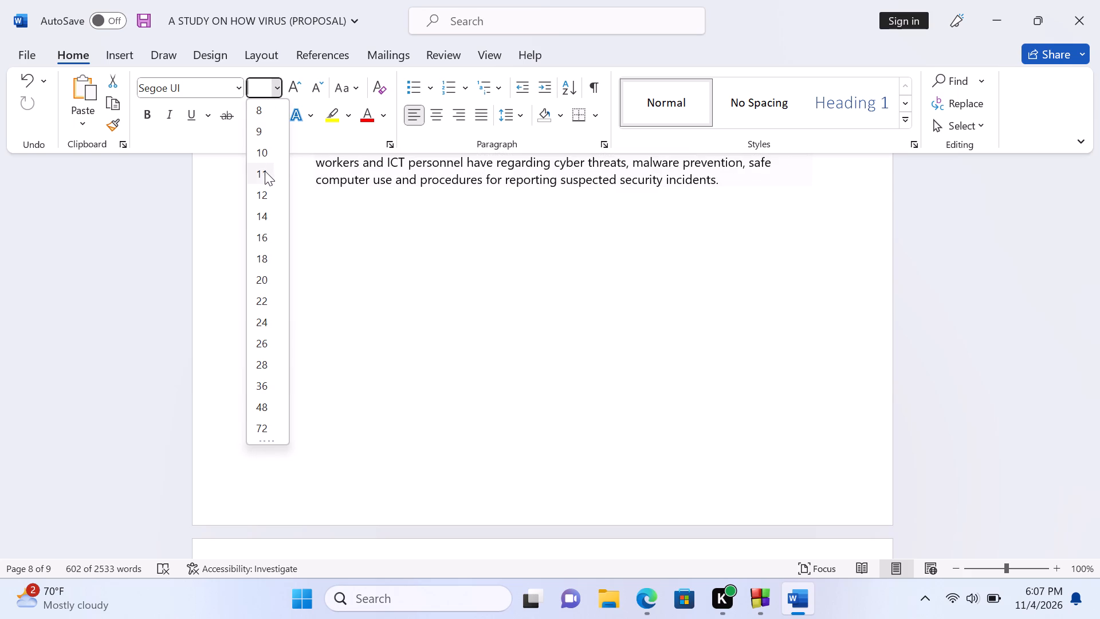
click(265, 171)
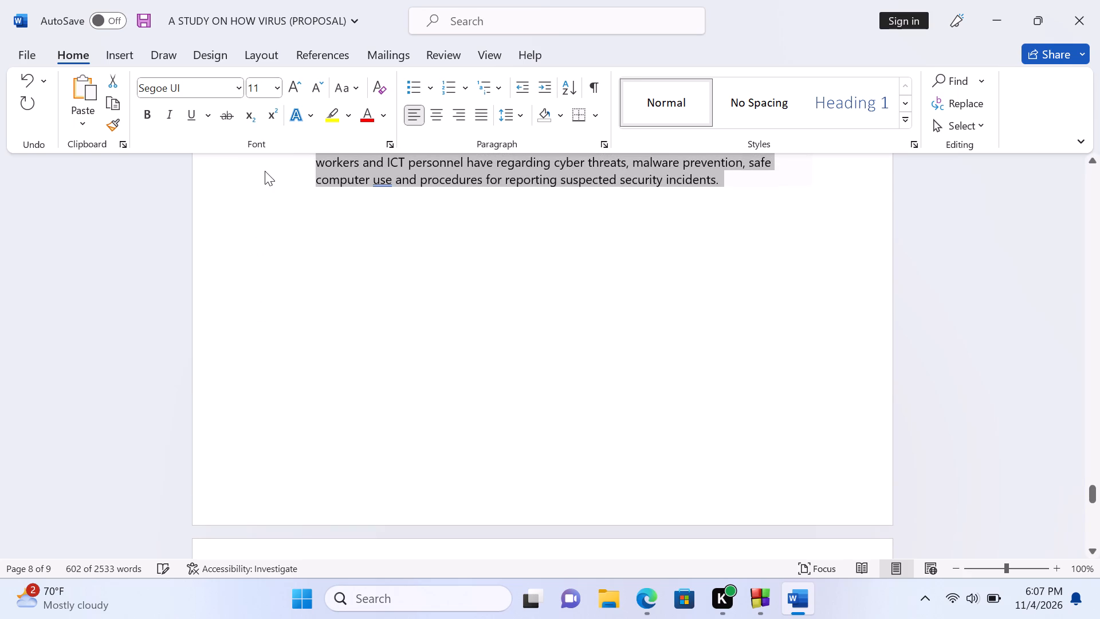
Review the resized definitions backwards from Cybersecurity Awareness to the Operational Definitions of Terms heading, and check the heading's formatting.
scroll(339, 230, up, 1)
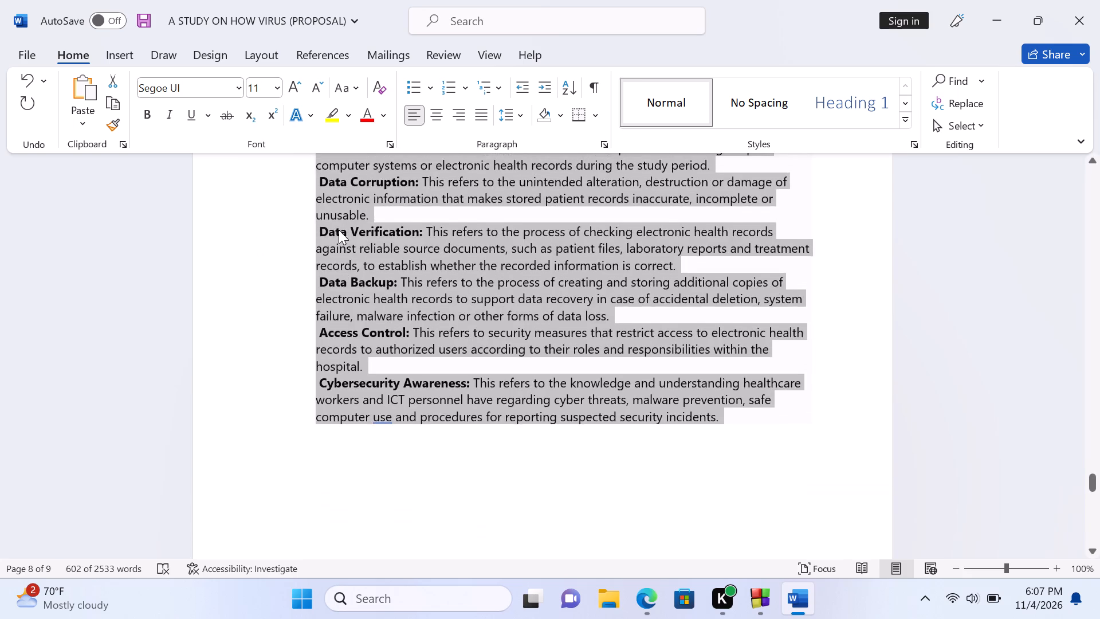
scroll(339, 230, up, 5)
click(280, 209)
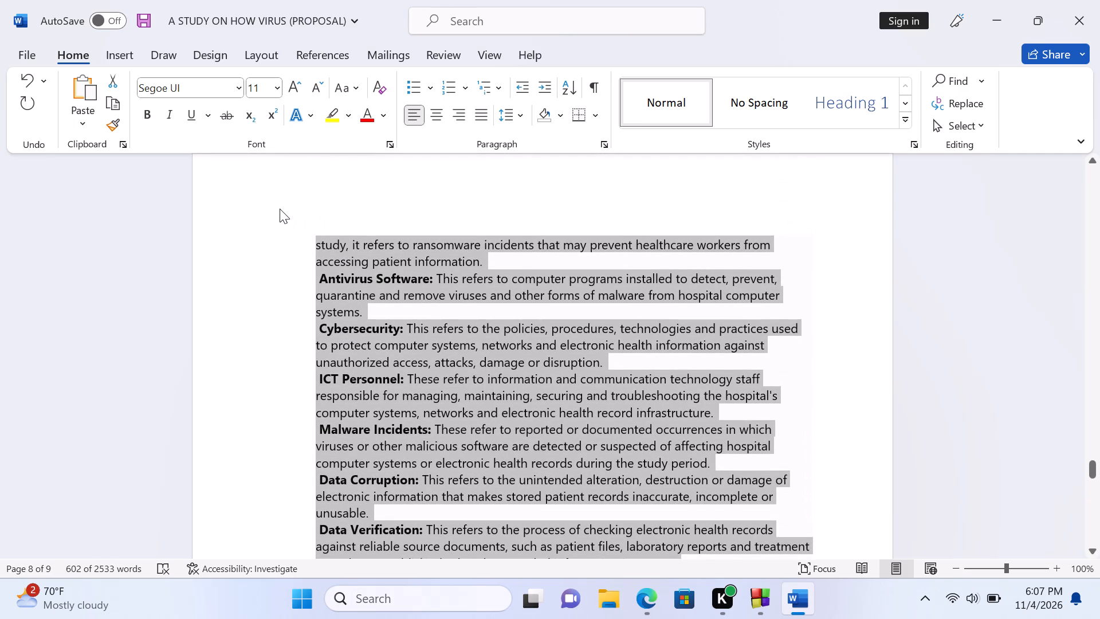
scroll(280, 209, down, 2)
scroll(280, 209, up, 5)
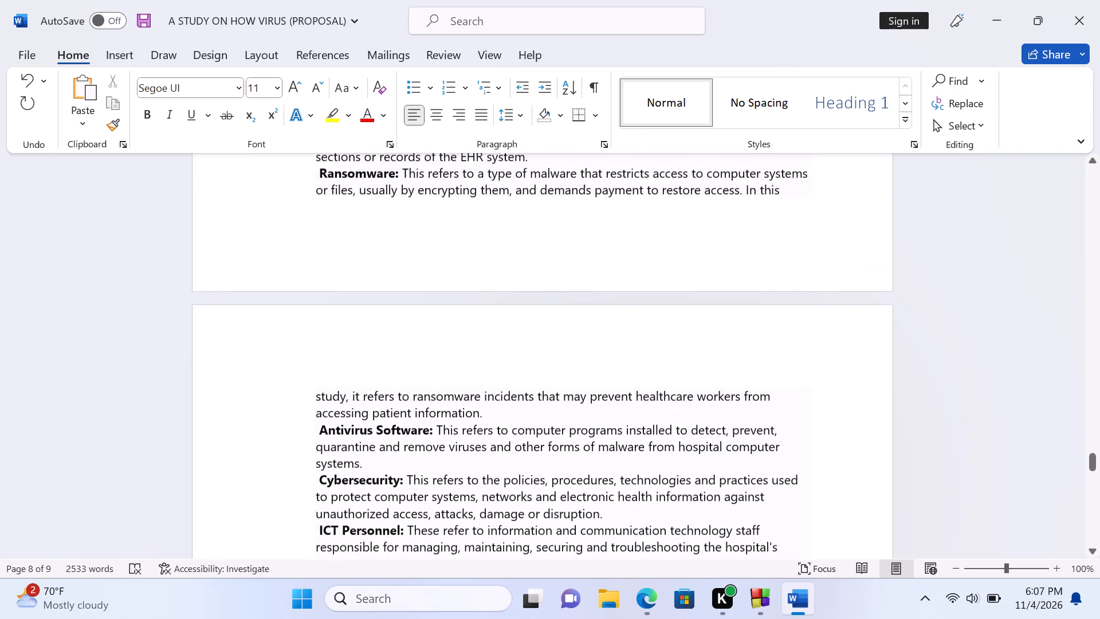
scroll(280, 209, up, 8)
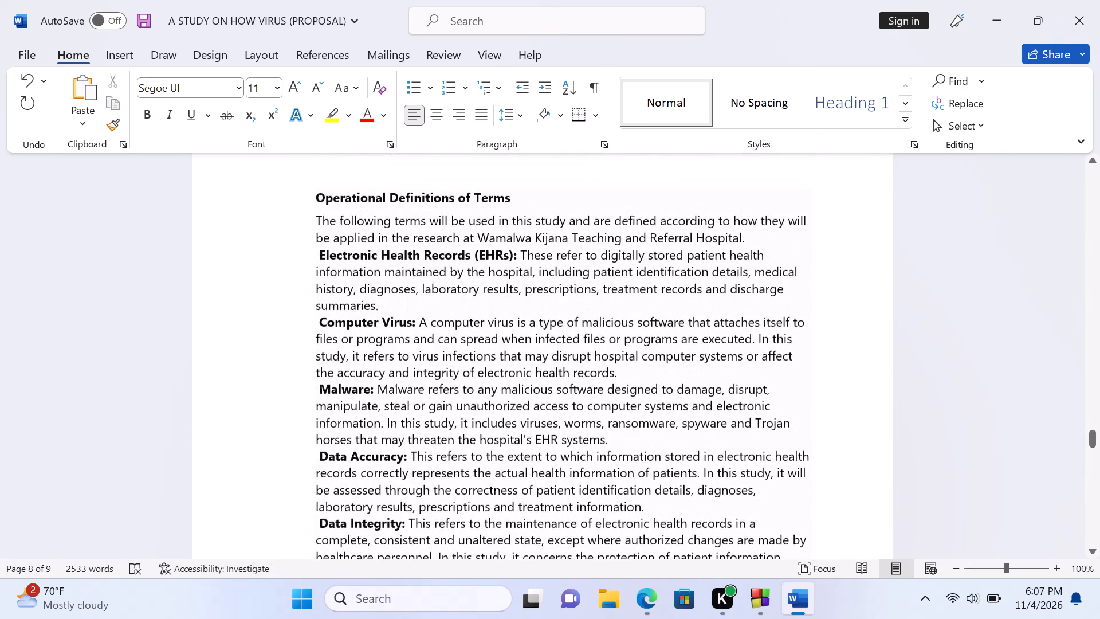
scroll(280, 209, up, 3)
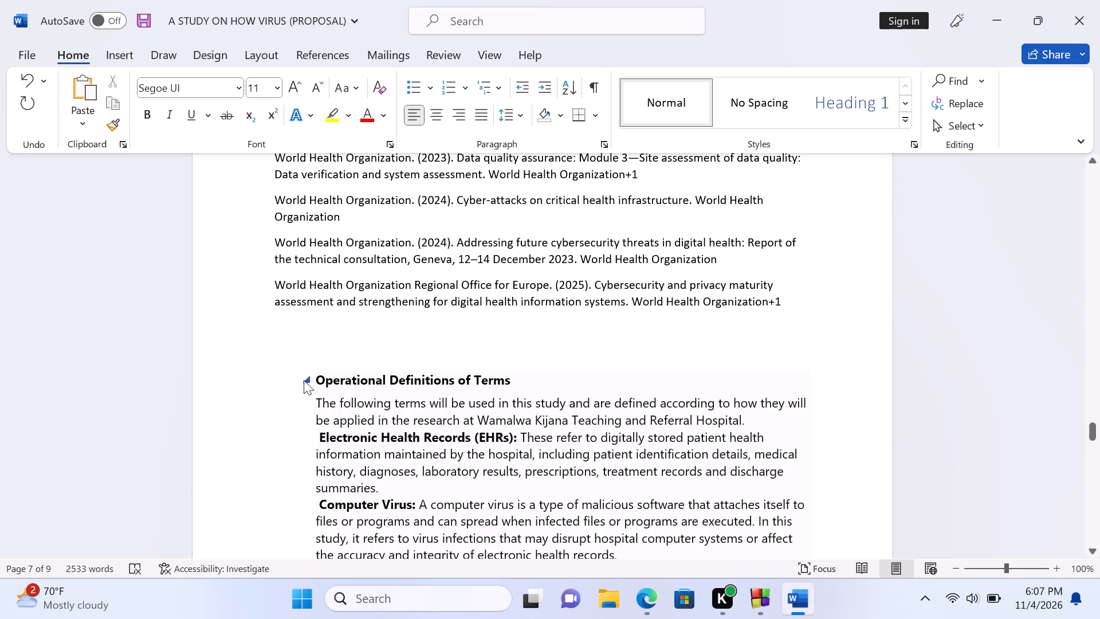
click(284, 403)
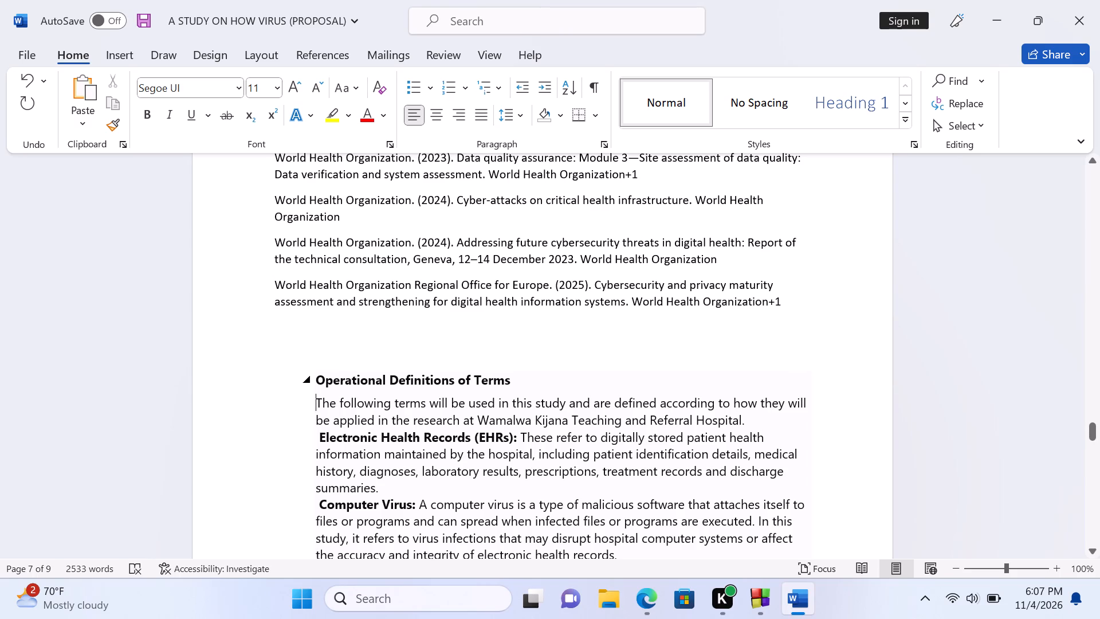
click(529, 377)
Recheck the definitions down to Ransomware and compare the section's start with the World Health Organization references above it.
scroll(527, 374, down, 4)
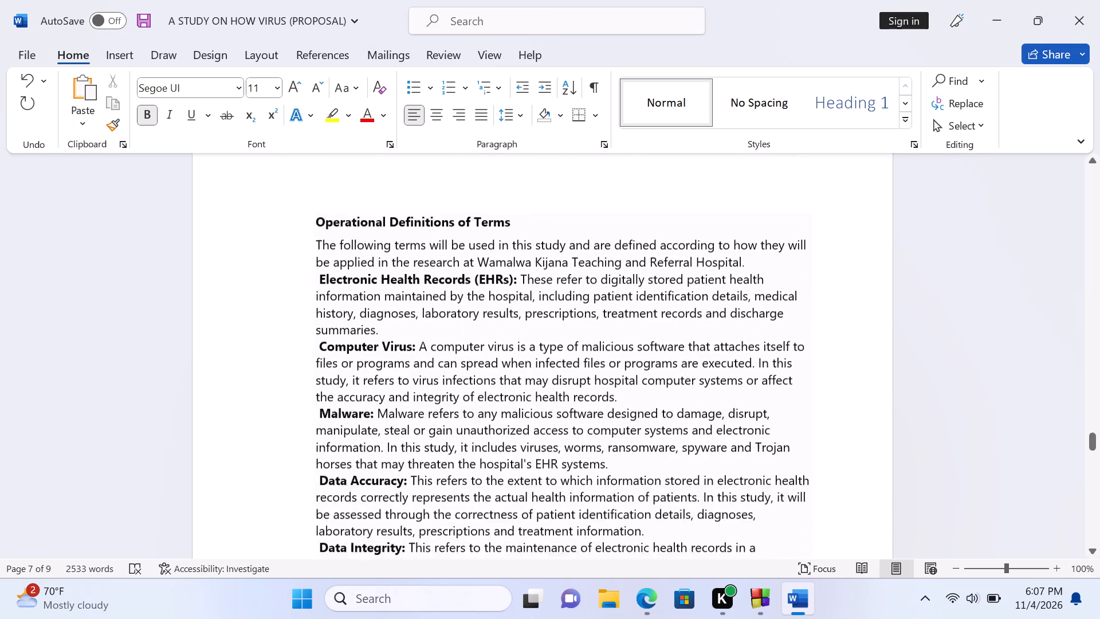
scroll(527, 374, down, 4)
scroll(527, 374, up, 3)
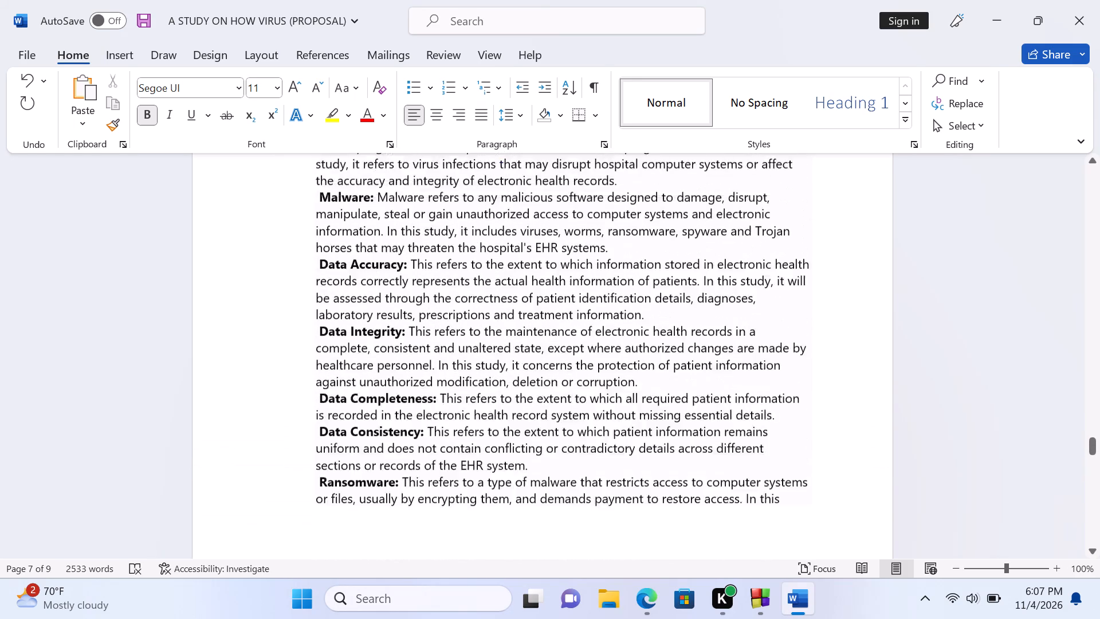
scroll(527, 374, up, 10)
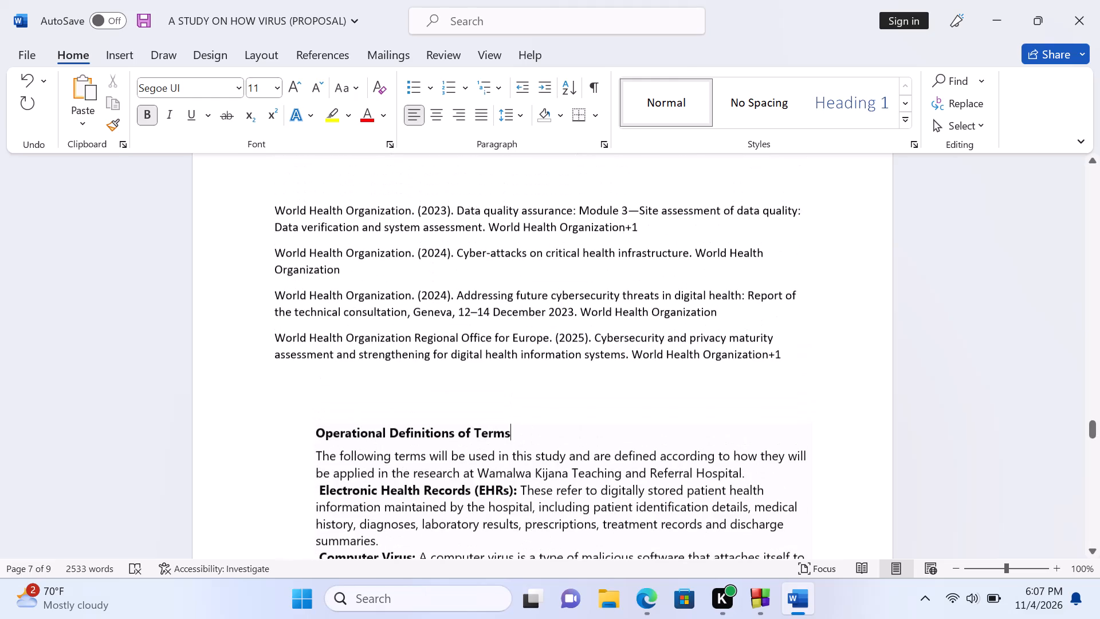
scroll(527, 374, up, 2)
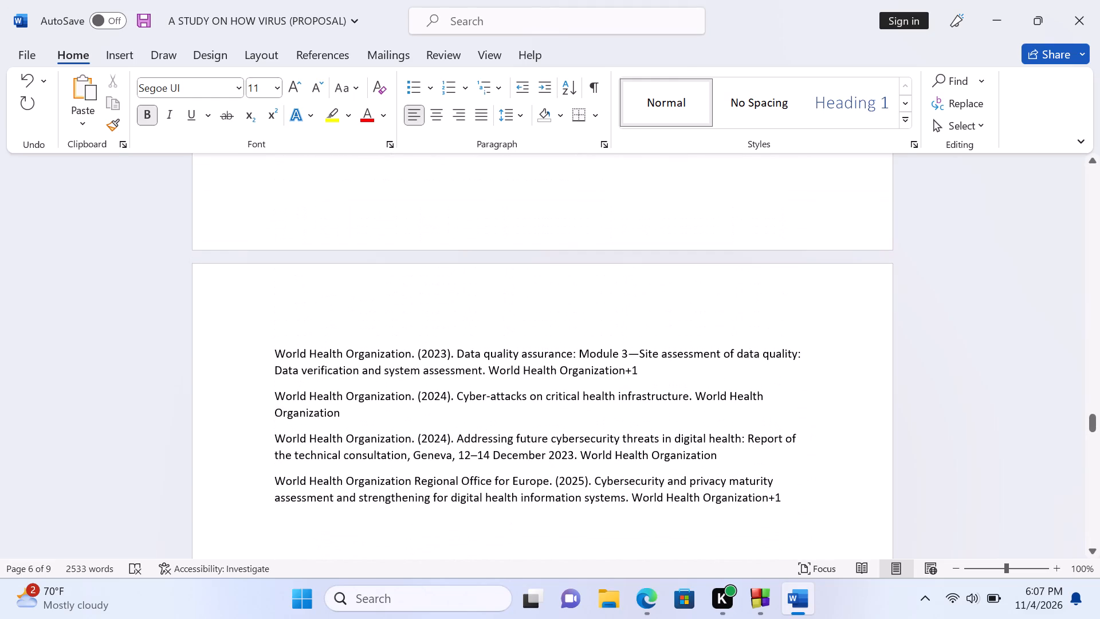
scroll(527, 374, down, 2)
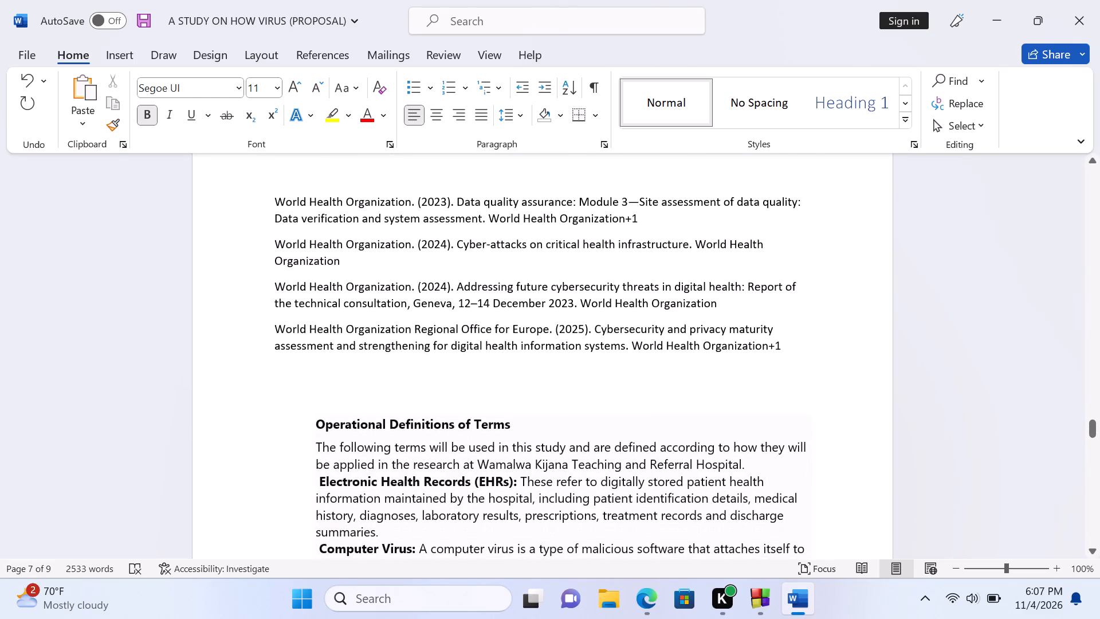
scroll(527, 374, down, 2)
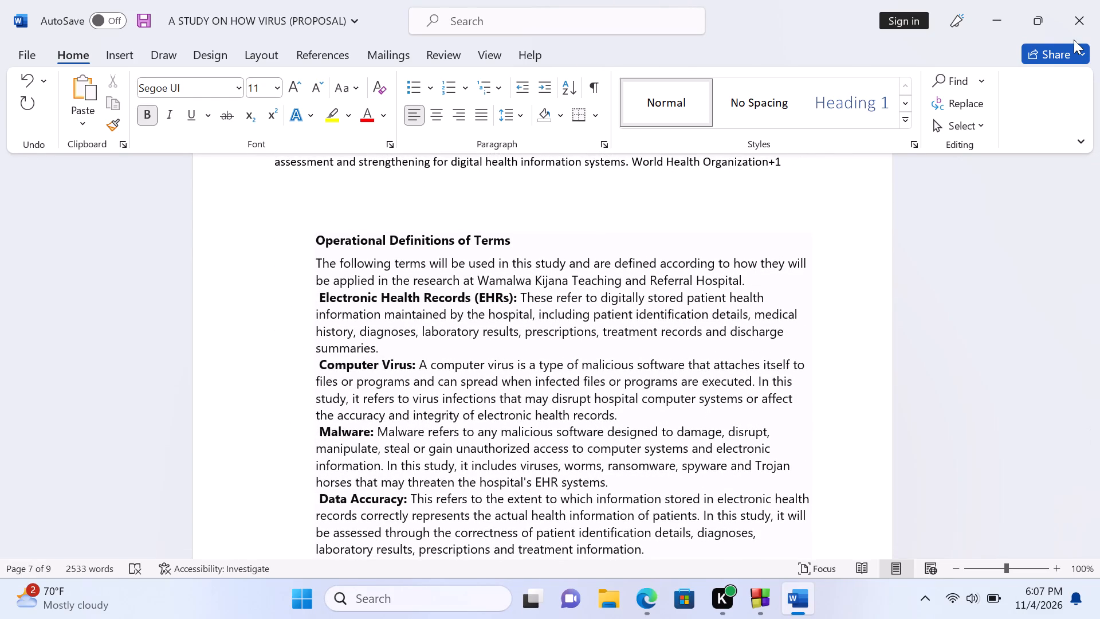
Close the proposal document and save the changes.
click(1079, 26)
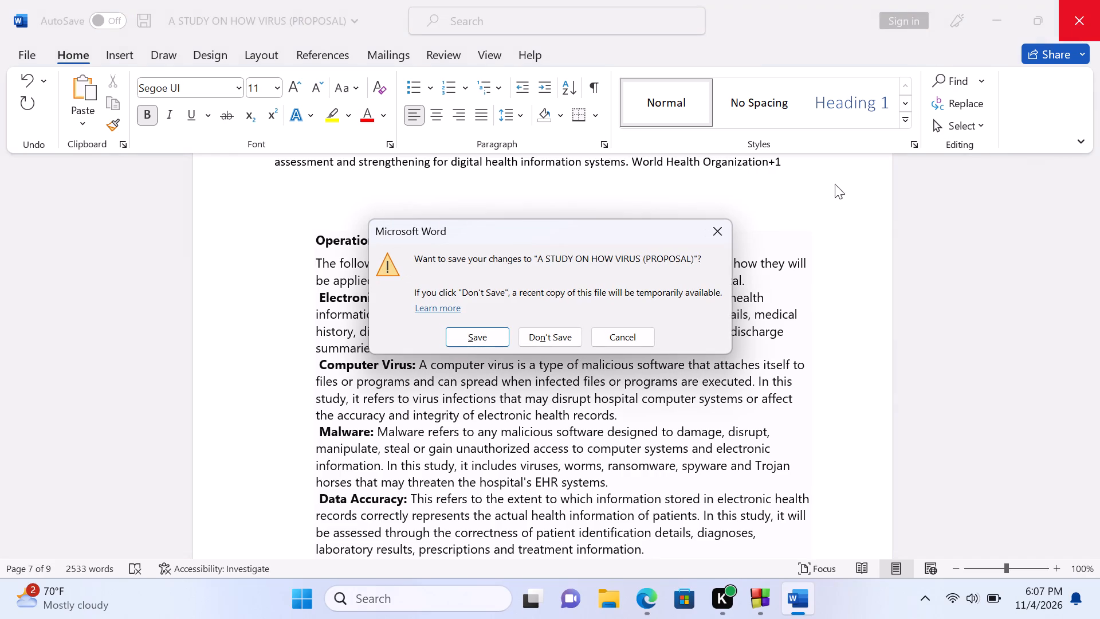
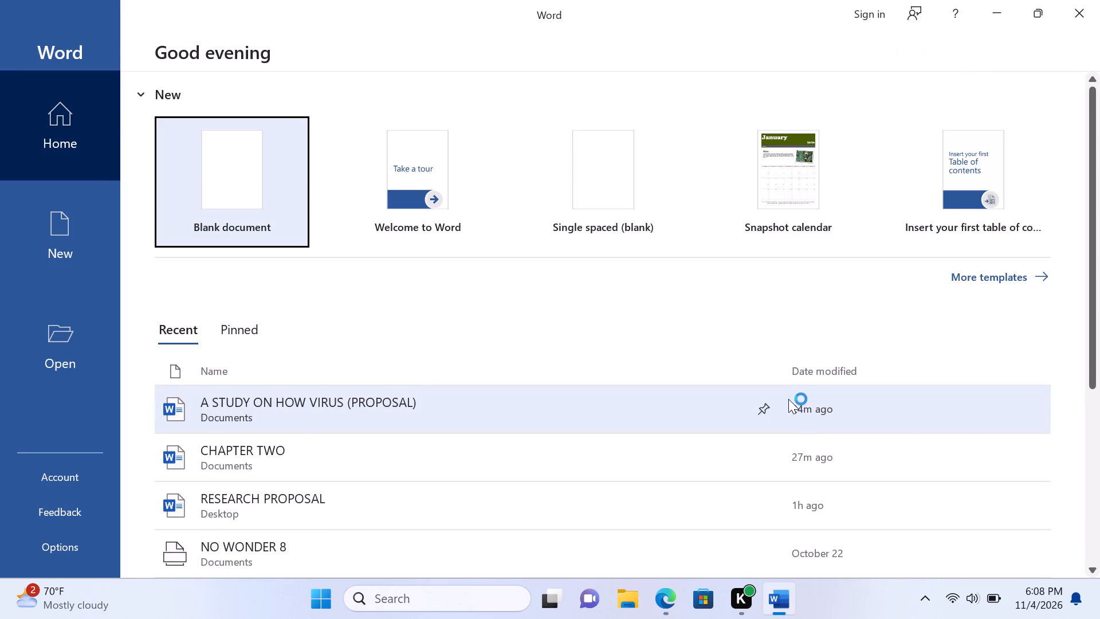
click(480, 410)
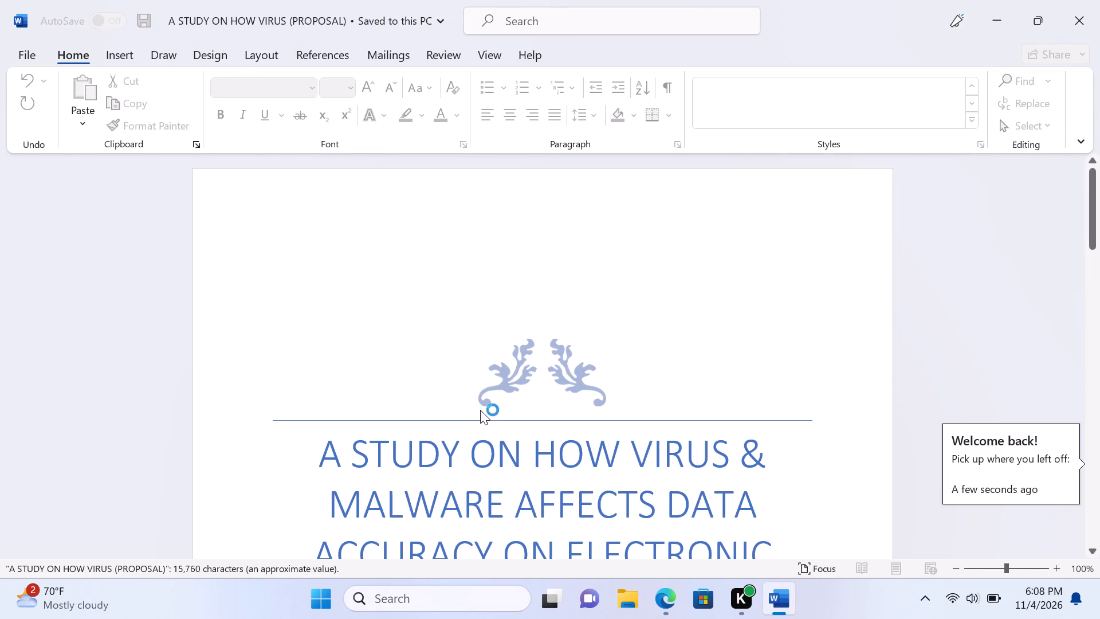
Review the reopened proposal from the title page through the background, assumptions, limitations and significance to the References section.
scroll(480, 410, down, 7)
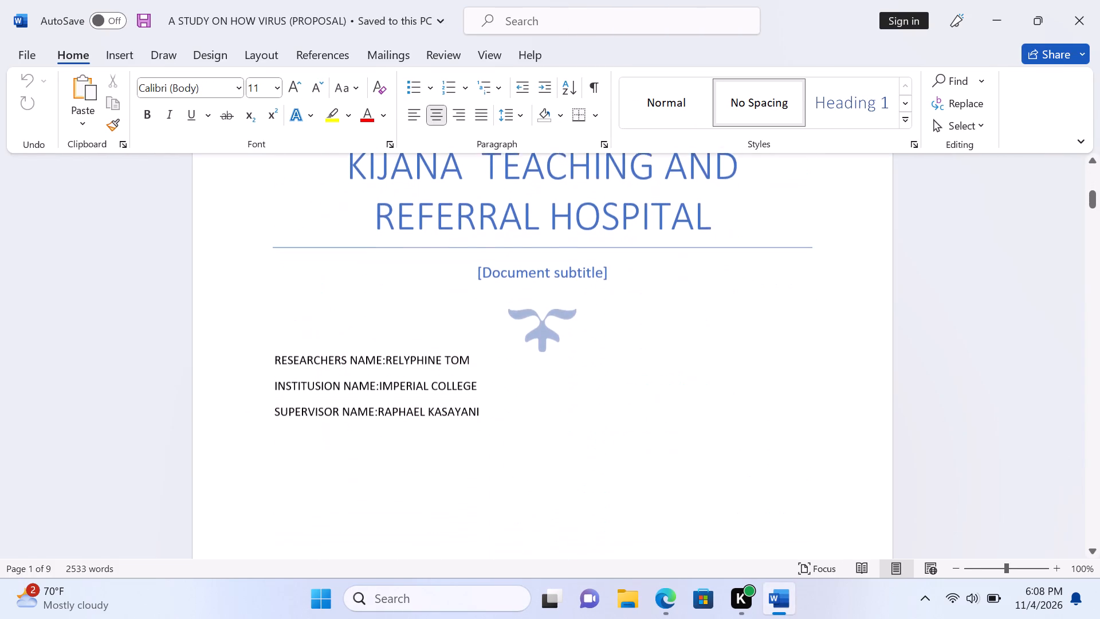
scroll(480, 410, down, 2)
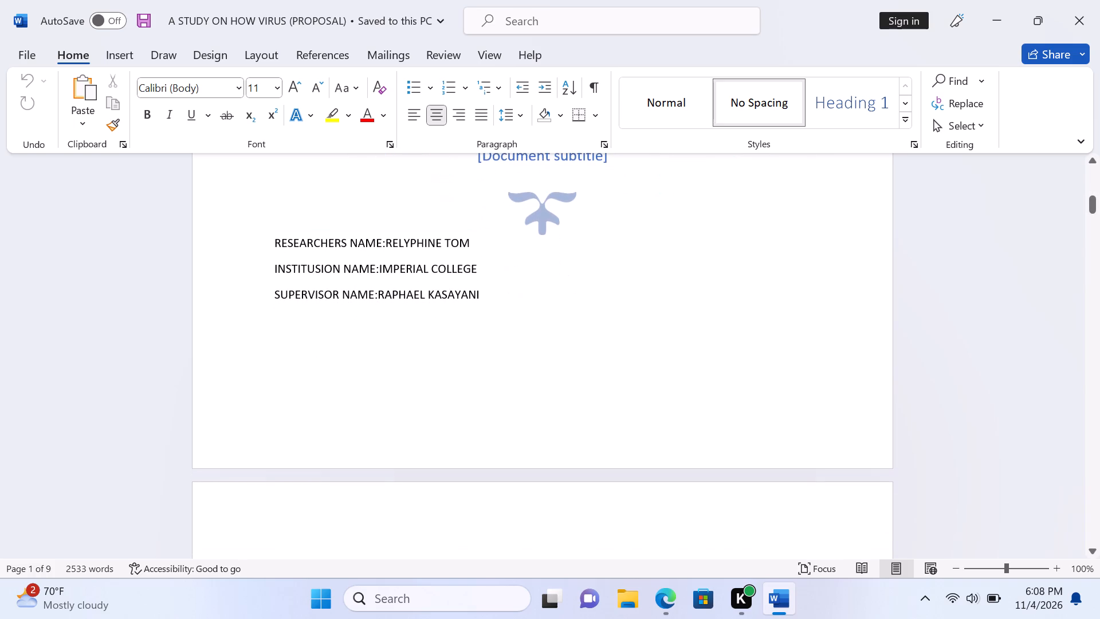
scroll(480, 410, down, 10)
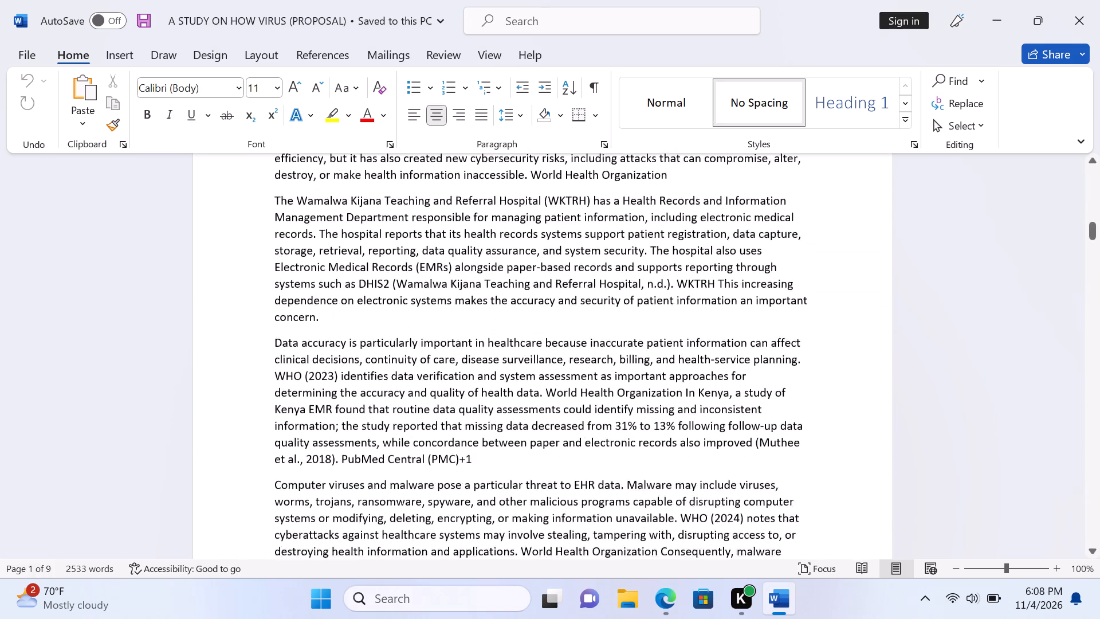
scroll(480, 410, down, 13)
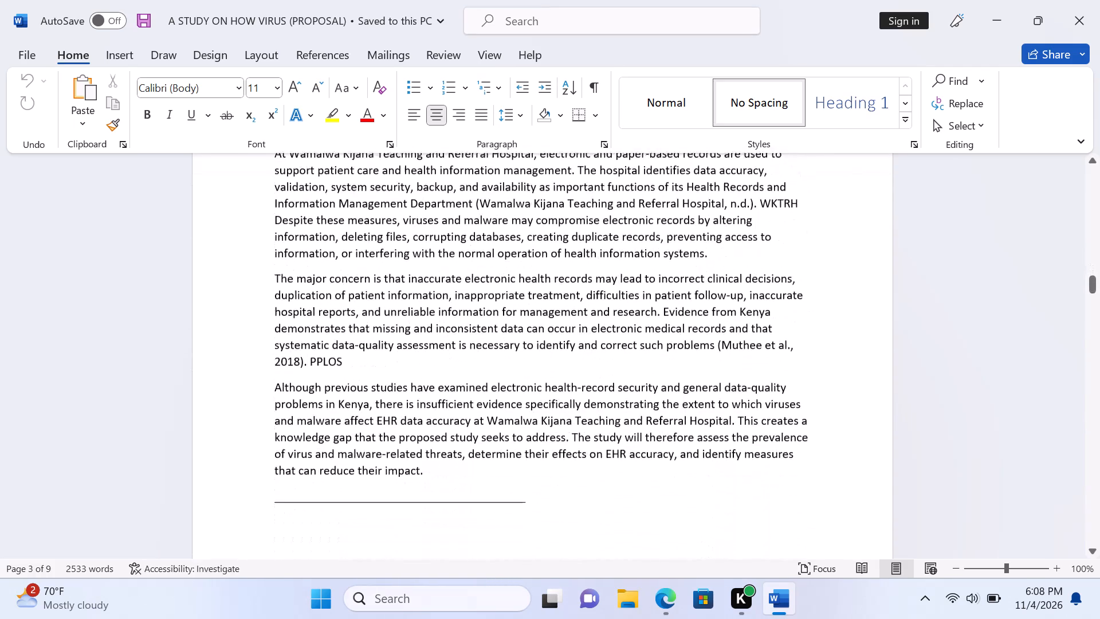
scroll(480, 410, down, 13)
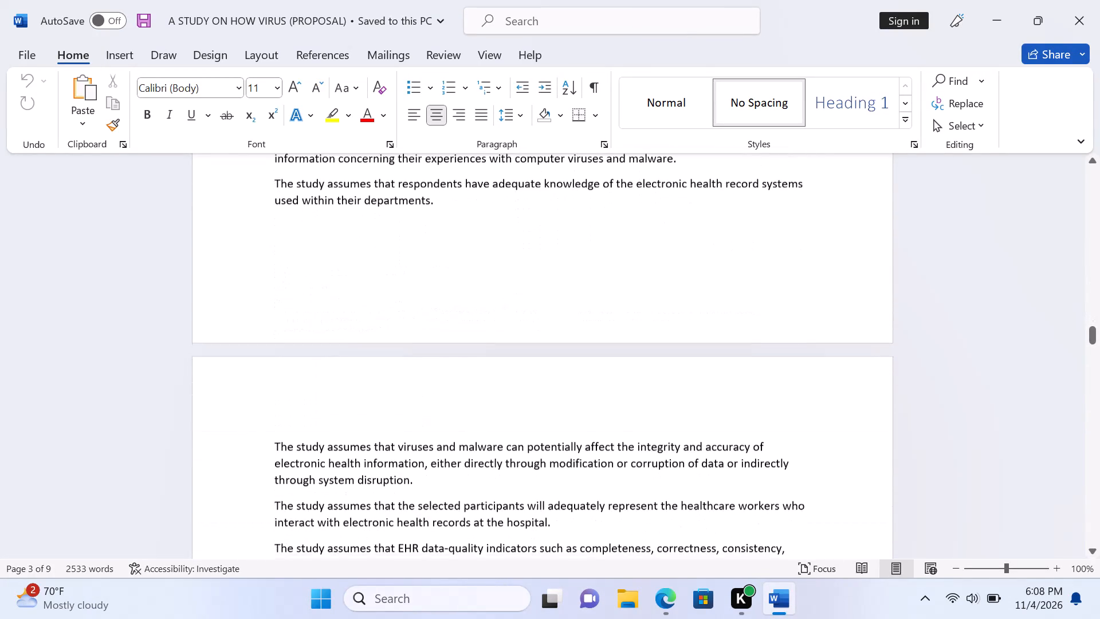
scroll(480, 410, down, 8)
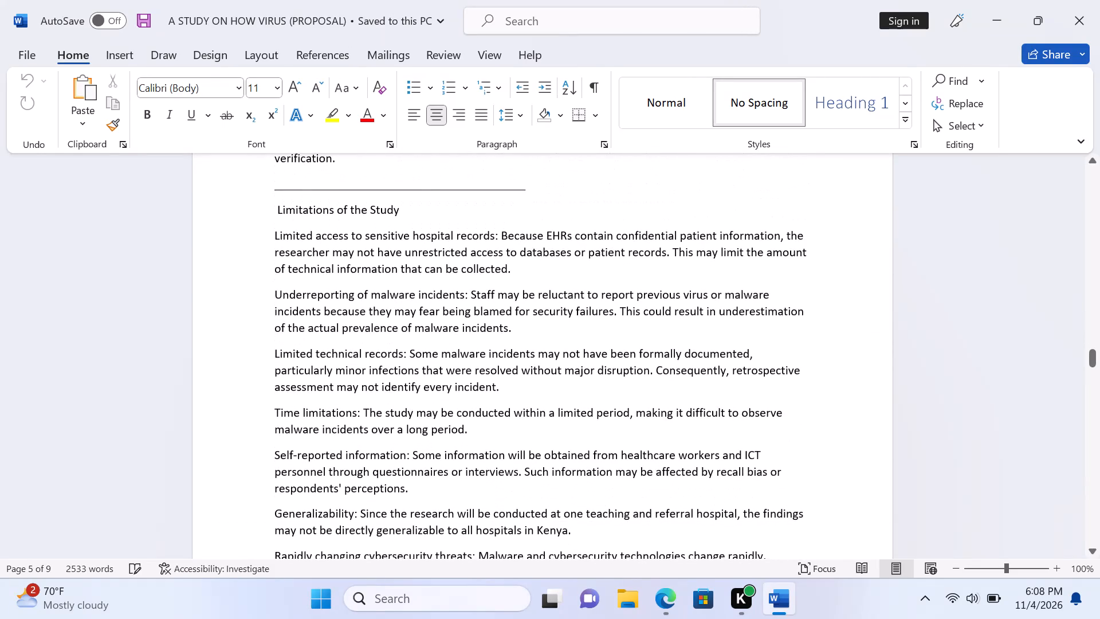
scroll(480, 410, down, 13)
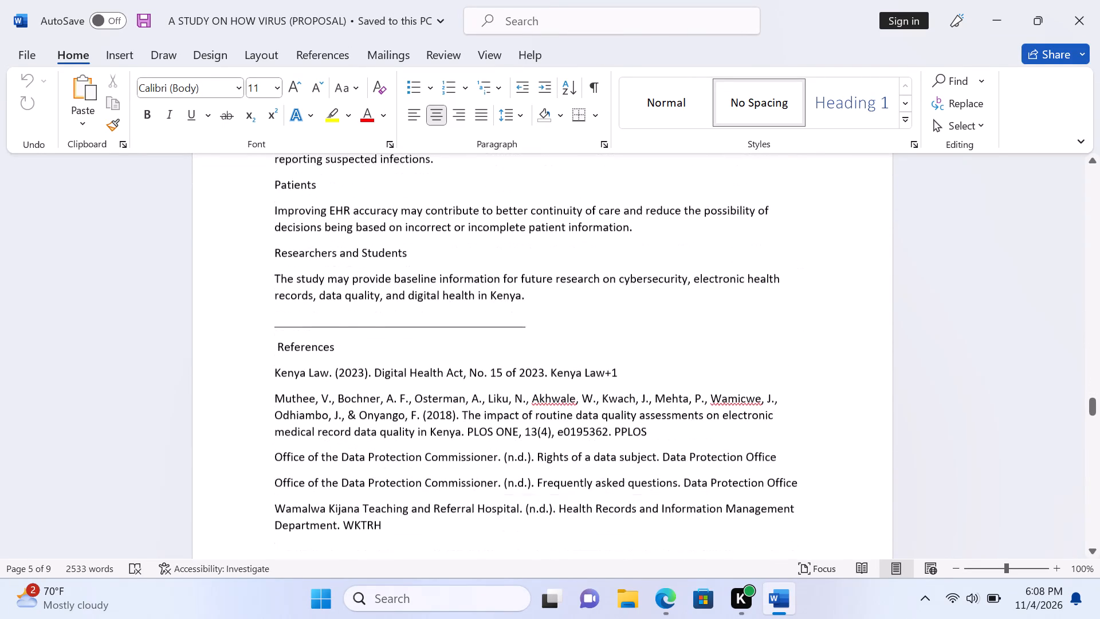
Check the World Health Organization references and the operational definitions down to Cybersecurity Awareness, and return to the start of the definitions.
scroll(480, 410, down, 5)
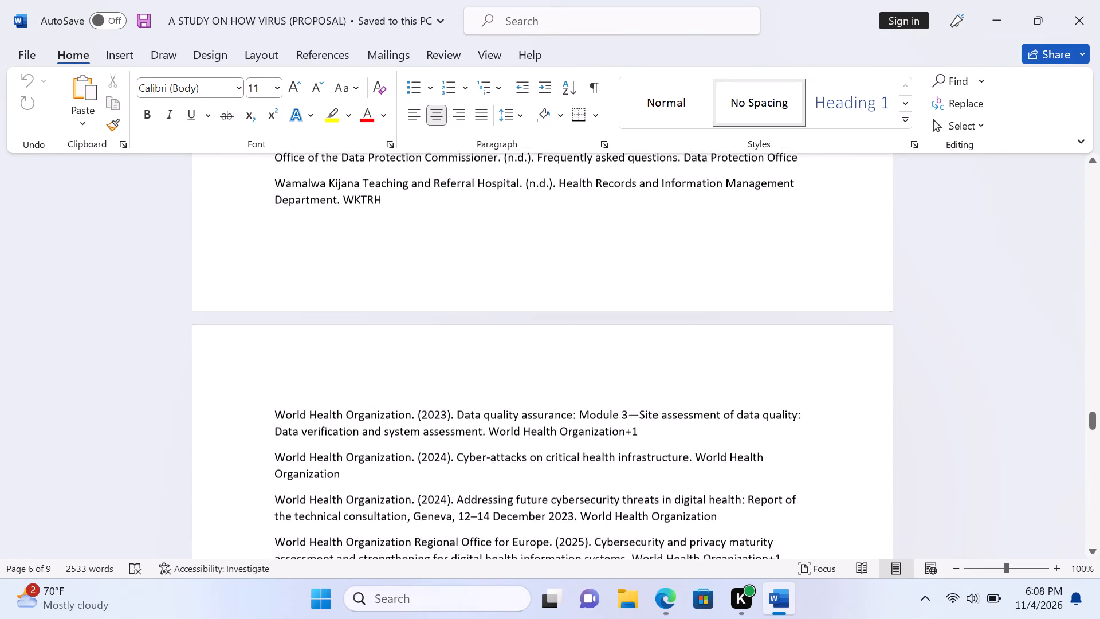
scroll(480, 410, down, 8)
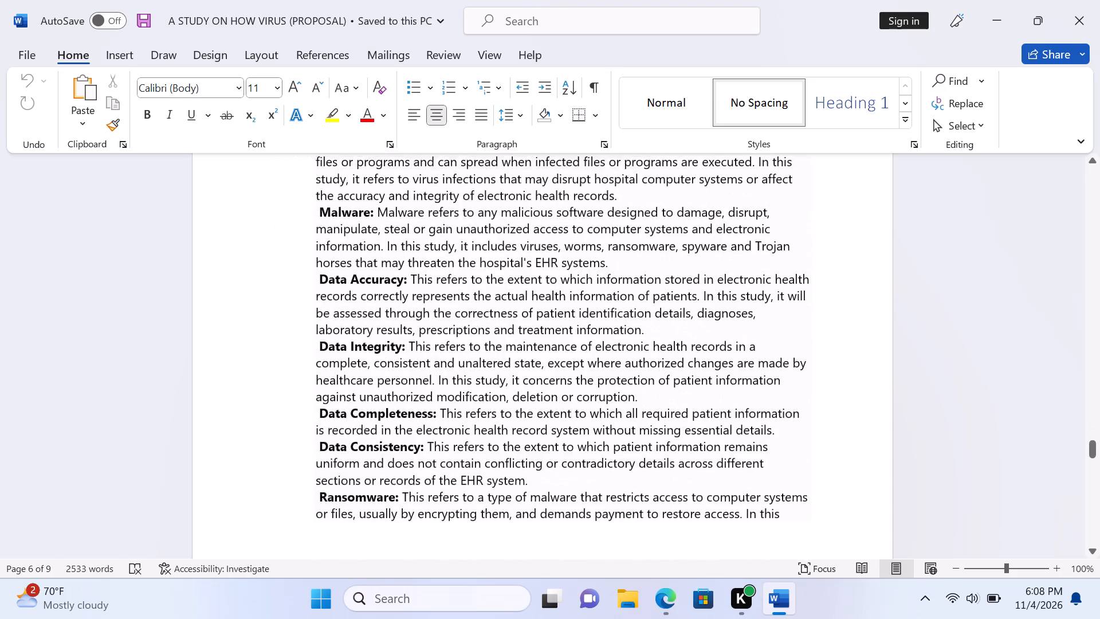
scroll(480, 410, down, 9)
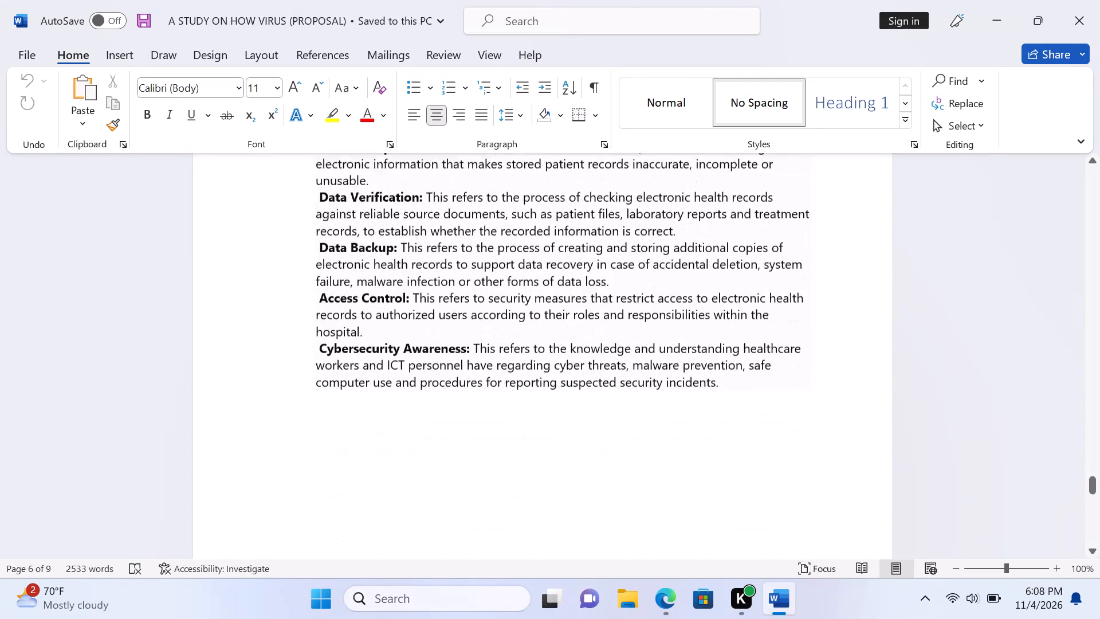
scroll(480, 410, down, 7)
scroll(480, 410, up, 17)
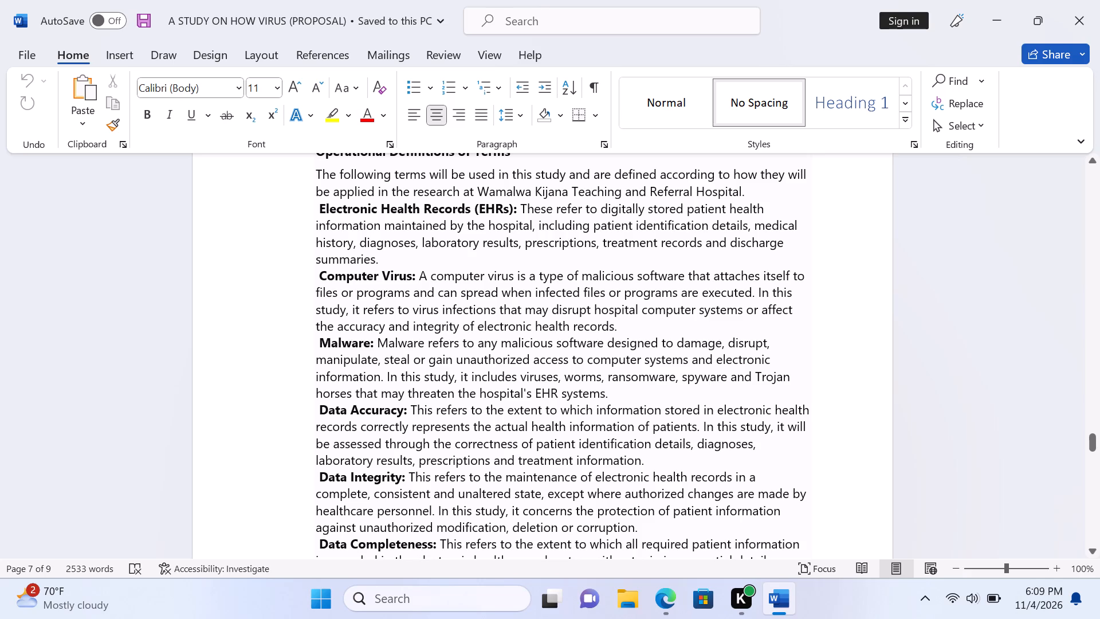
Switch to File Explorer, open the proposal from the recent files, and recheck where the references meet the Operational Definitions of Terms.
click(625, 597)
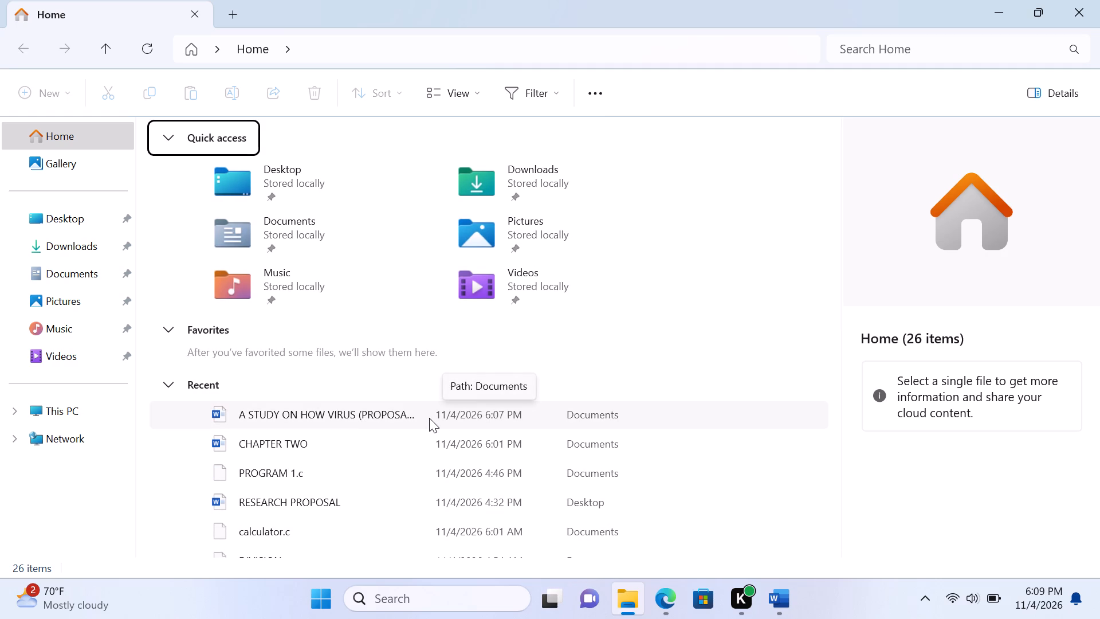
double_click(429, 418)
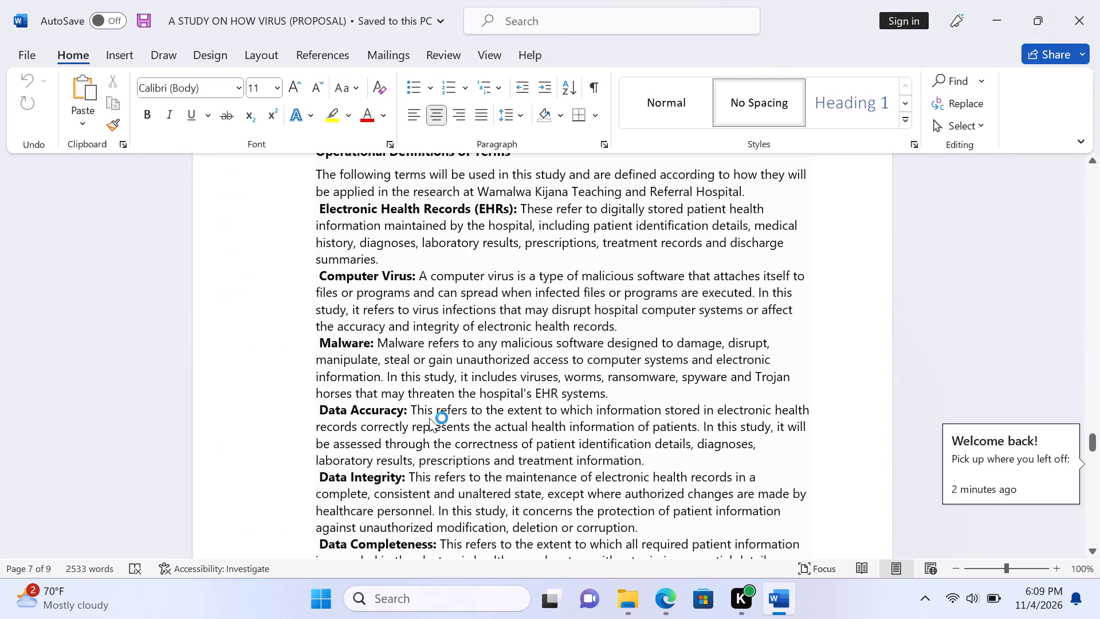
scroll(515, 341, up, 4)
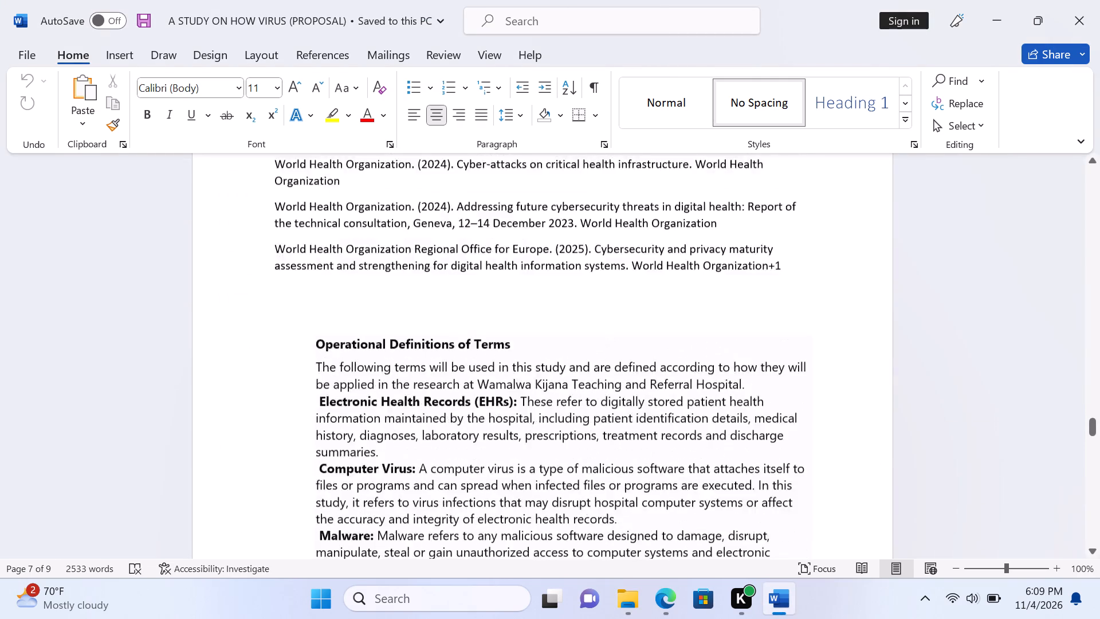
scroll(515, 341, up, 1)
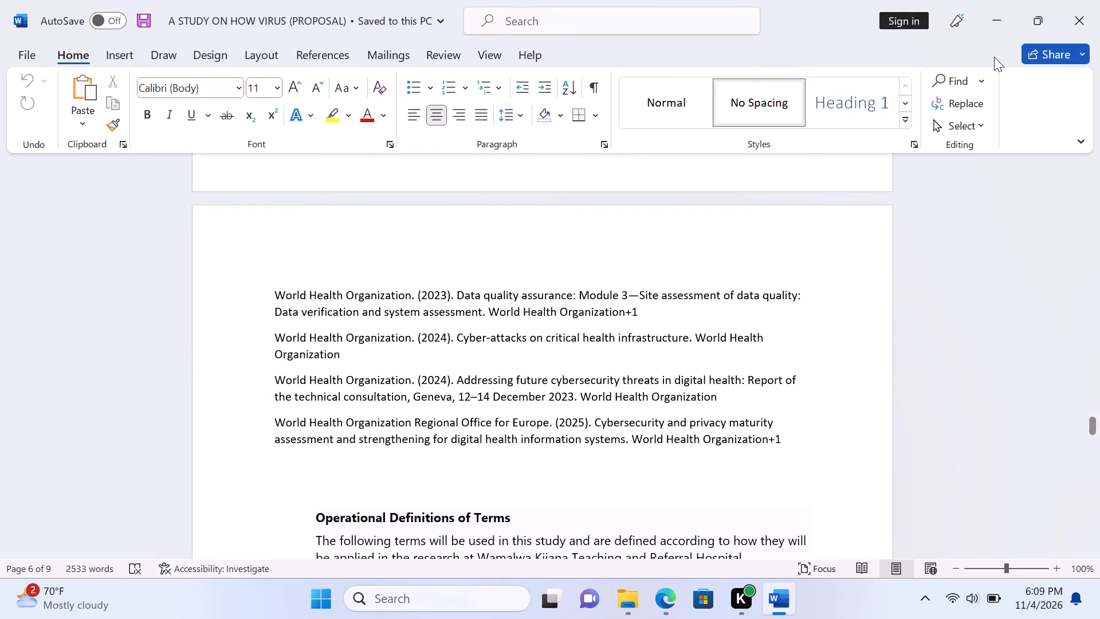
Close the proposal document.
click(1078, 19)
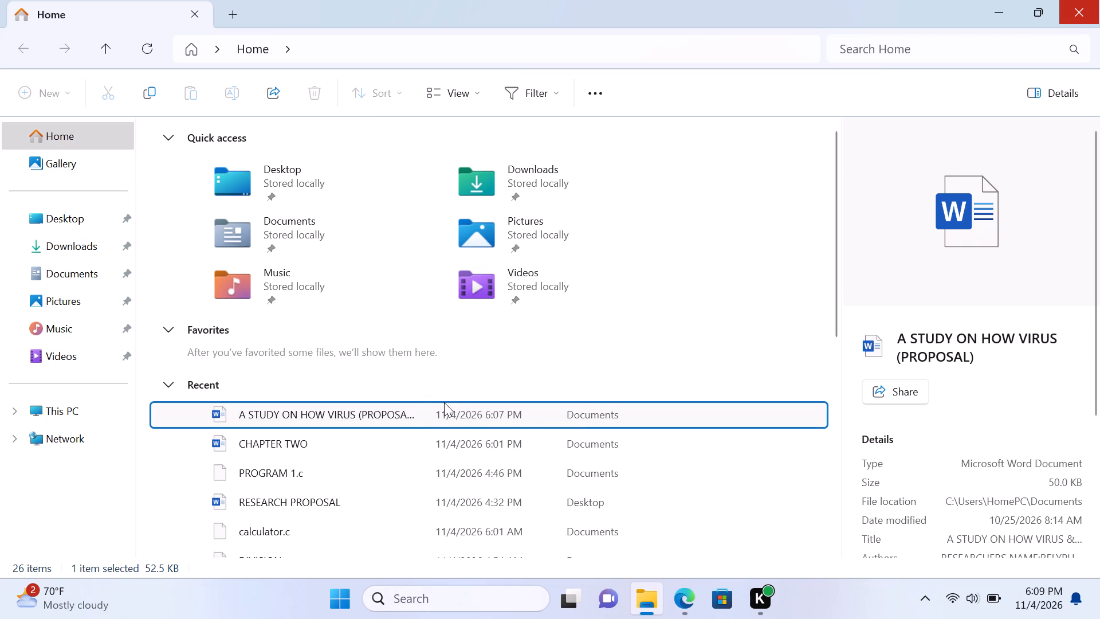
Bring up the file actions for A STUDY ON HOW VIRUS (PROPOSAL) among the recent files in File Explorer.
right_click(425, 411)
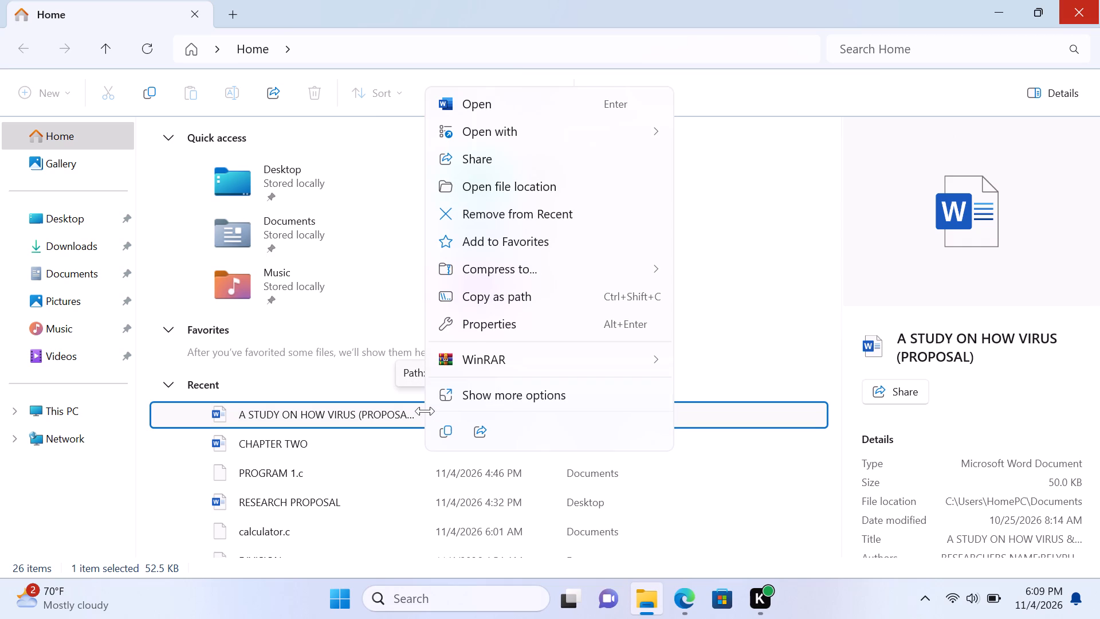
Open the sharing options for the A STUDY ON HOW VIRUS (PROPOSAL) document.
click(478, 160)
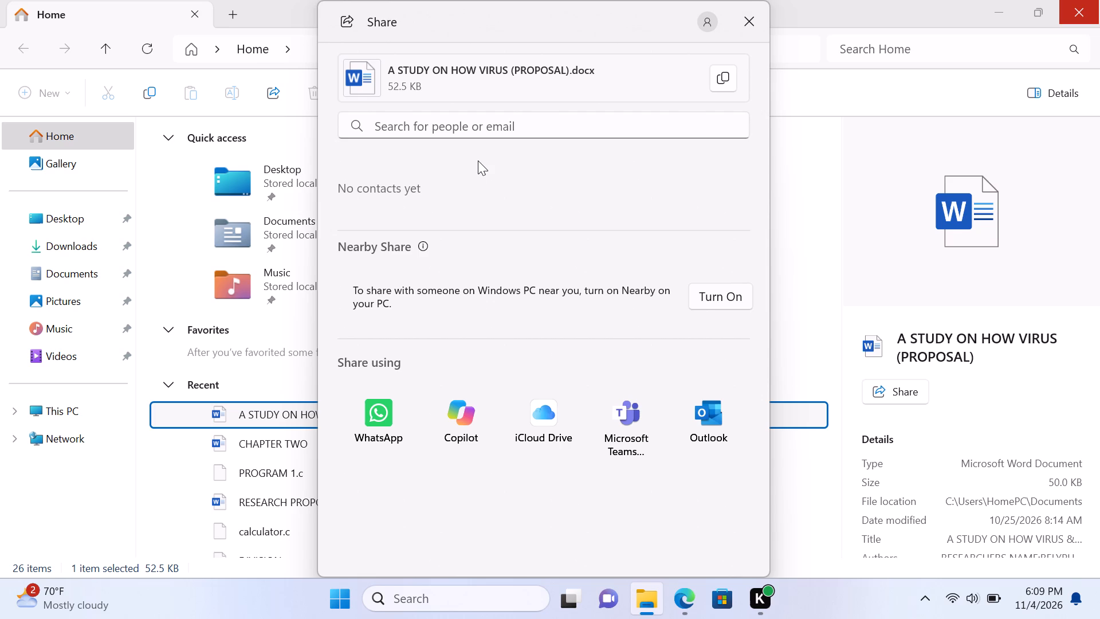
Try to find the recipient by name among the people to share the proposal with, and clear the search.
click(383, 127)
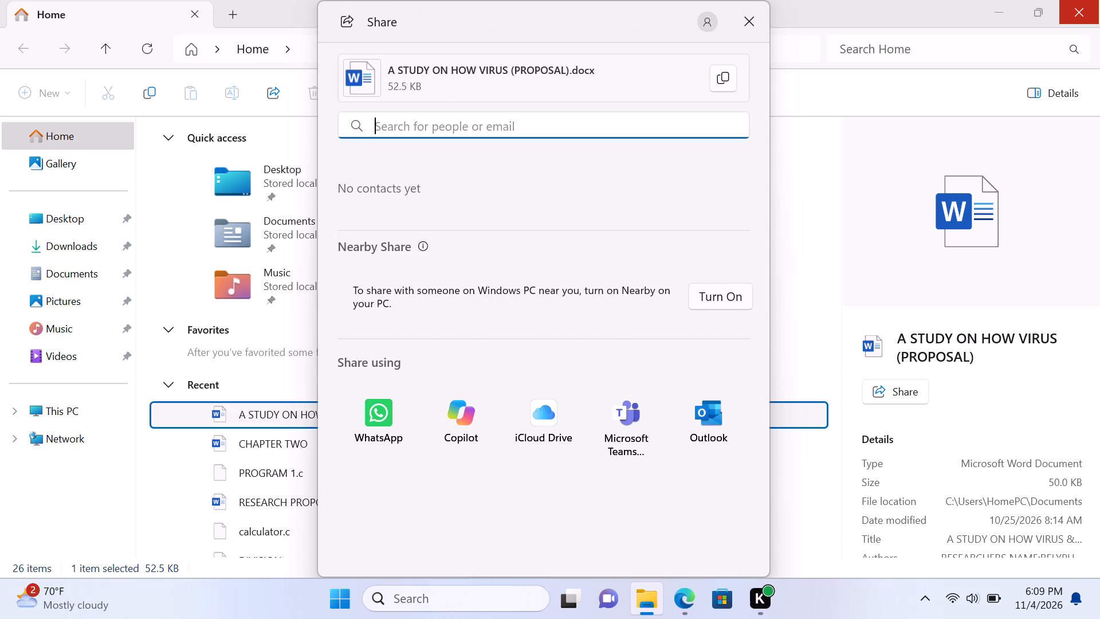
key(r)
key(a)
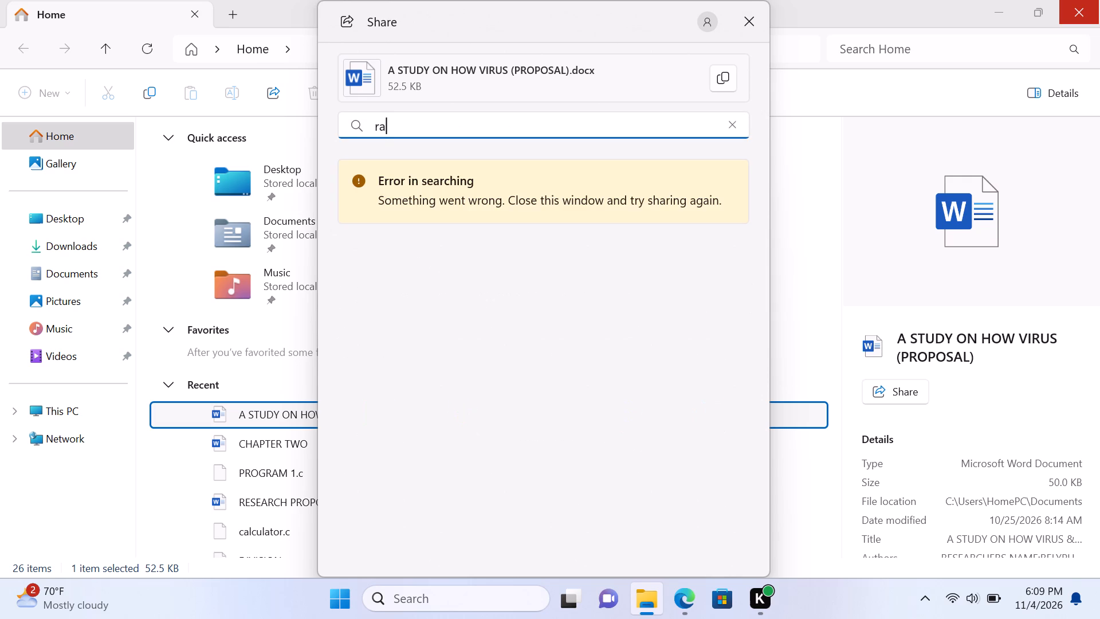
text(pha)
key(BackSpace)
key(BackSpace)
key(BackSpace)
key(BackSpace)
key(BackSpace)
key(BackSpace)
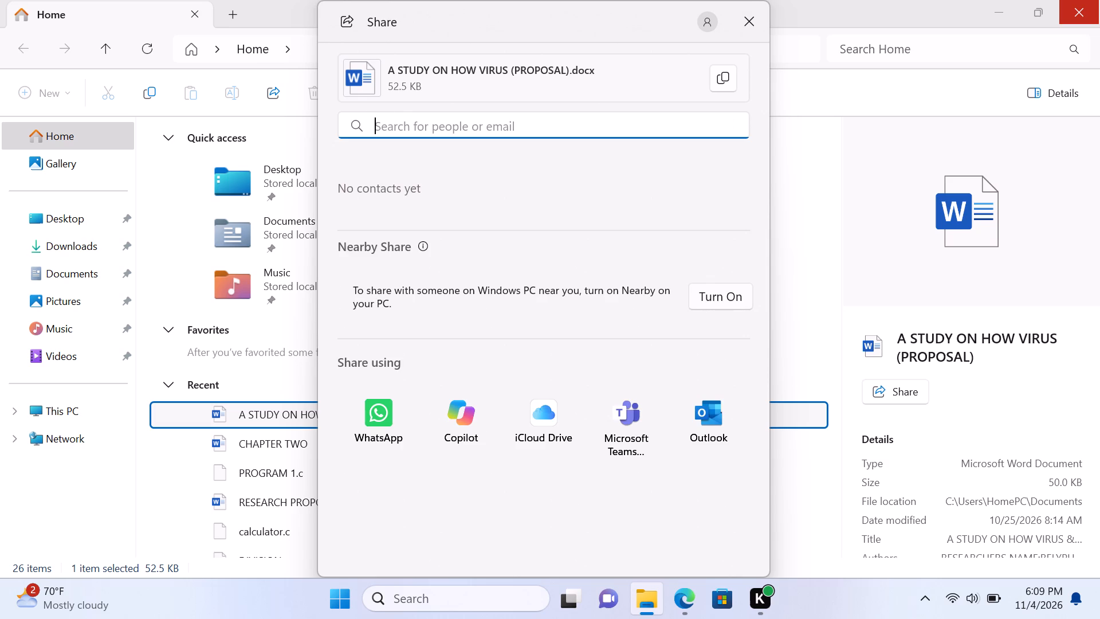
Choose WhatsApp as the app for sharing the proposal document.
click(376, 401)
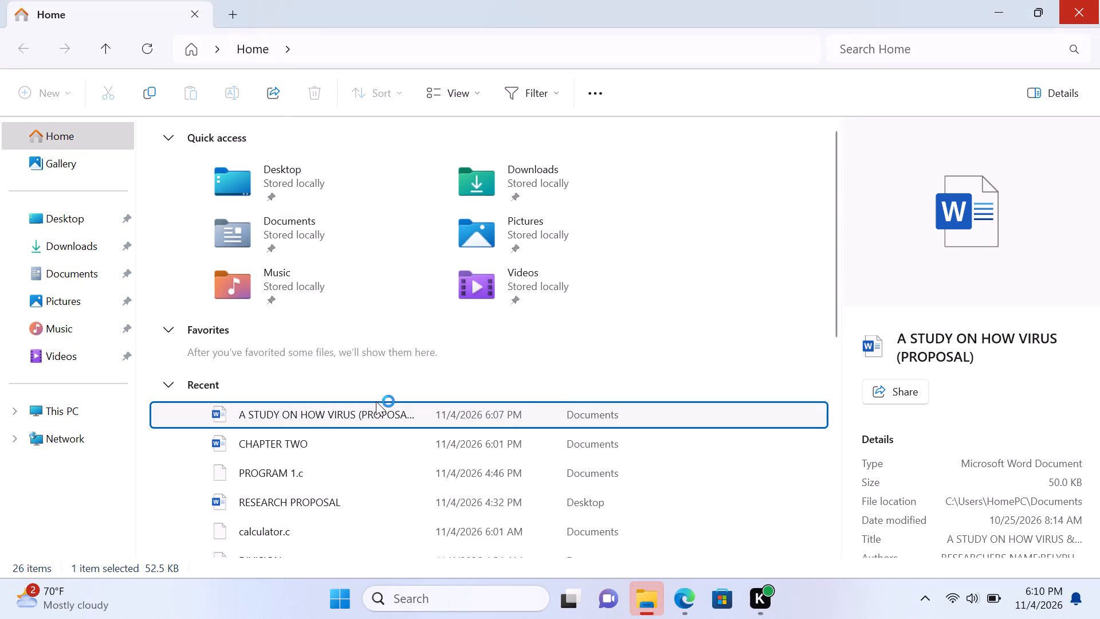